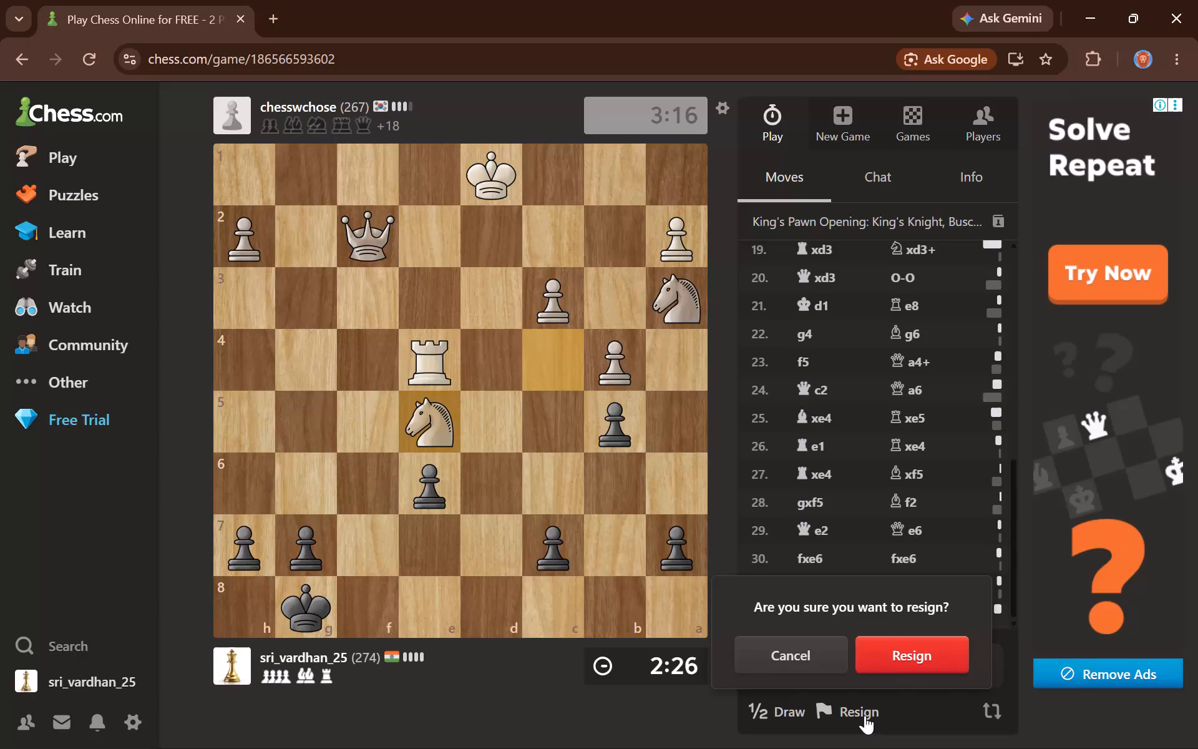
Resign the chess game and dismiss the game result and streak pop-ups.
click(935, 640)
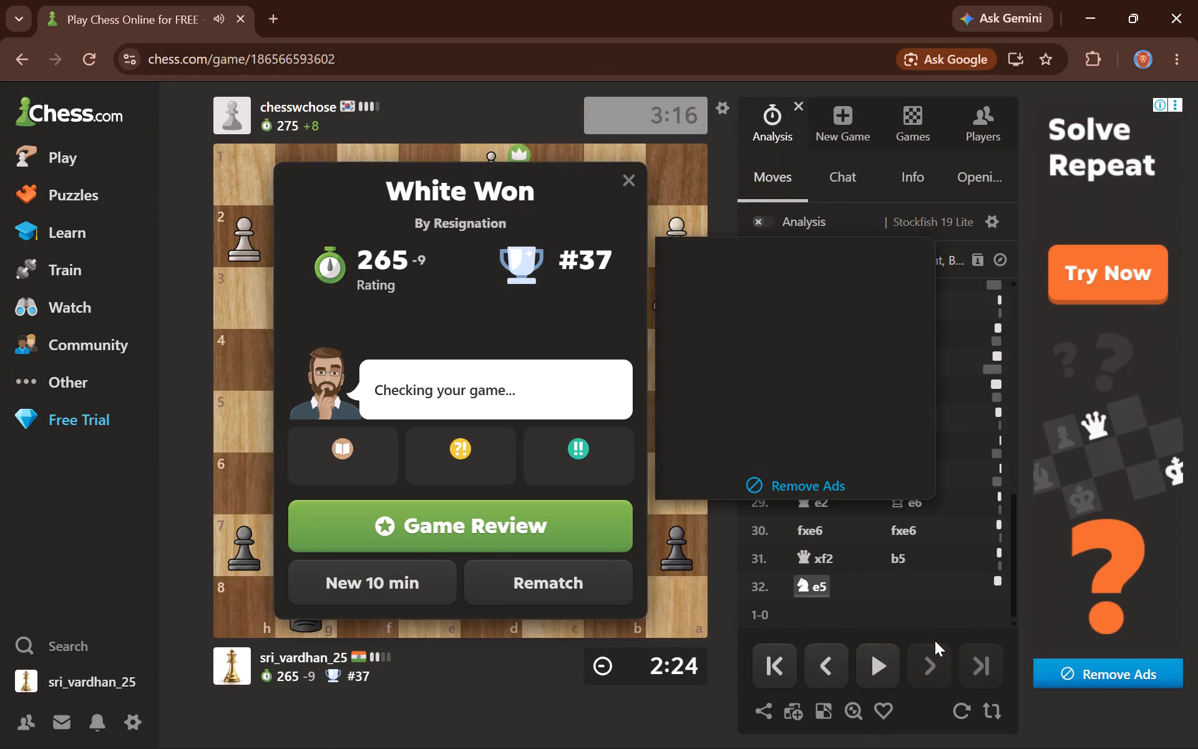
click(634, 180)
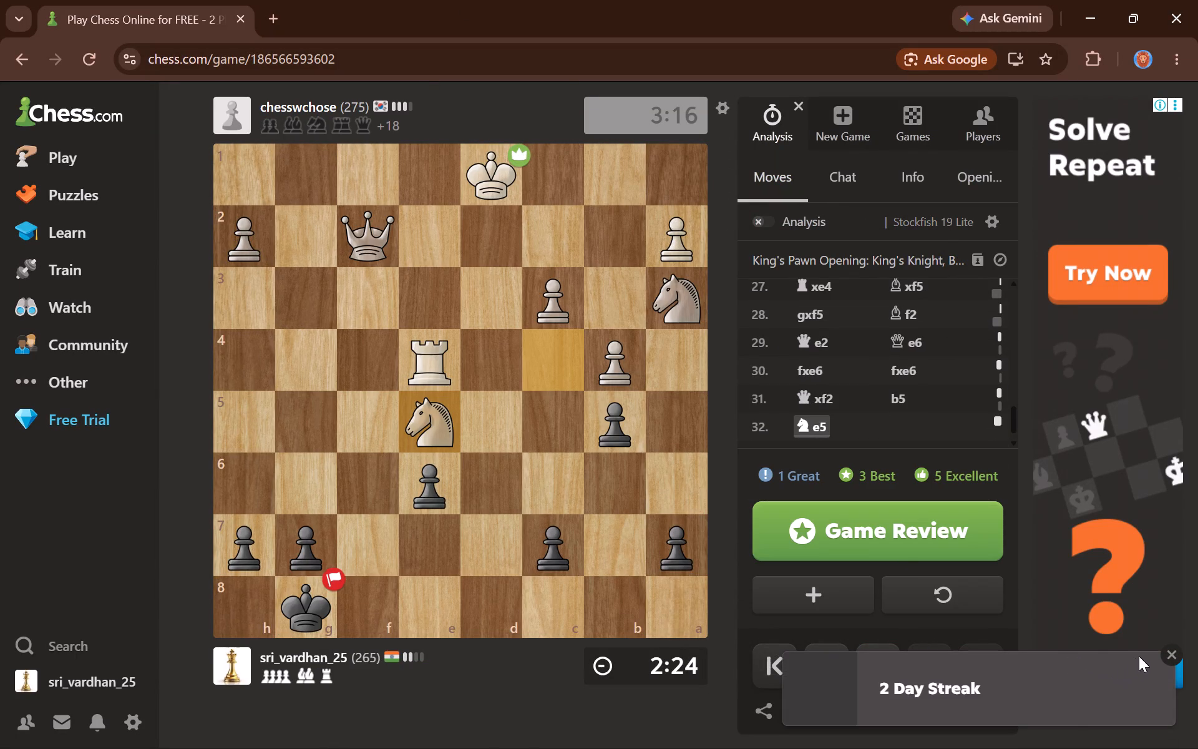
click(1170, 650)
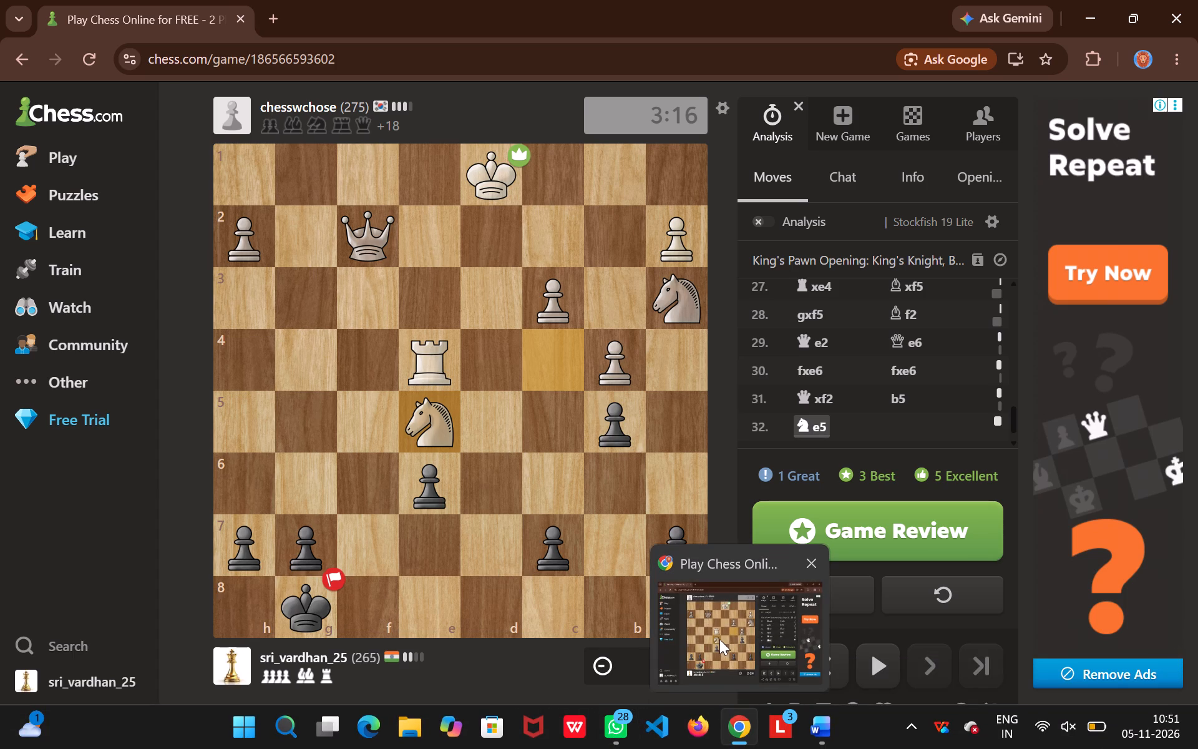
Close the chess browser window to get back to the assignment format document in Word, and enable editing.
click(816, 572)
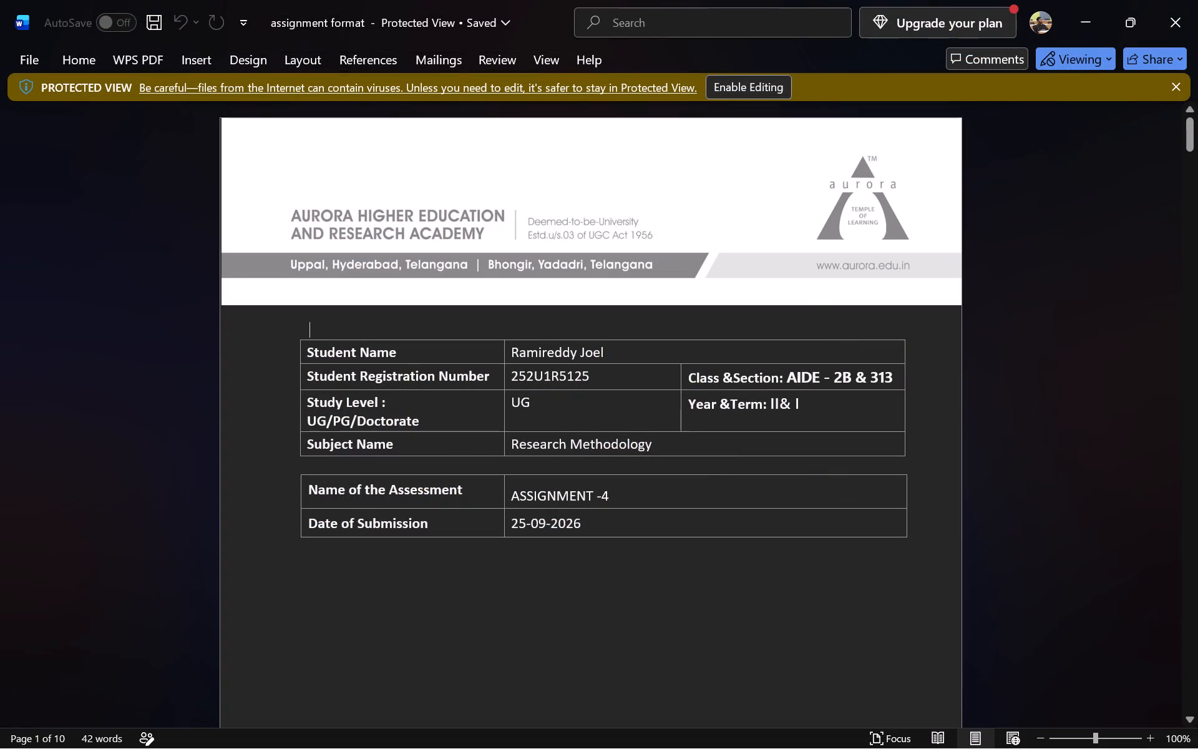
click(767, 84)
Delete the line "Followed by nex page" at the start of page 2.
scroll(693, 296, down, 3)
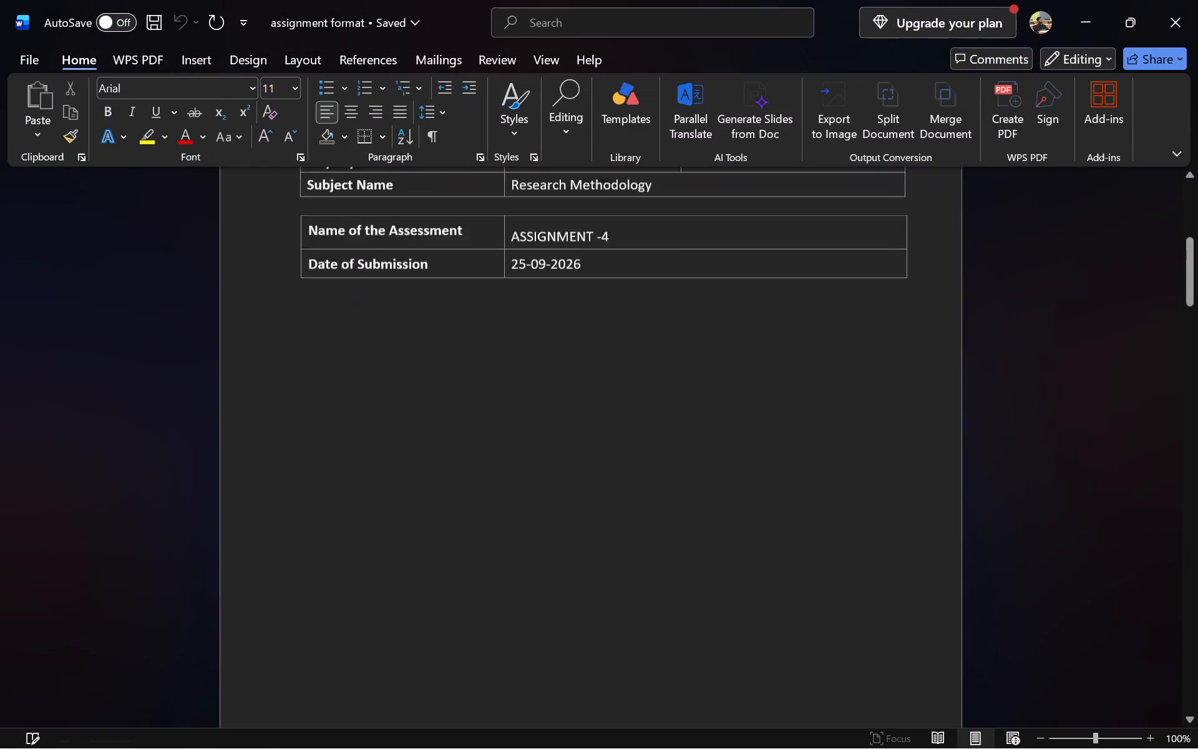
scroll(693, 296, down, 3)
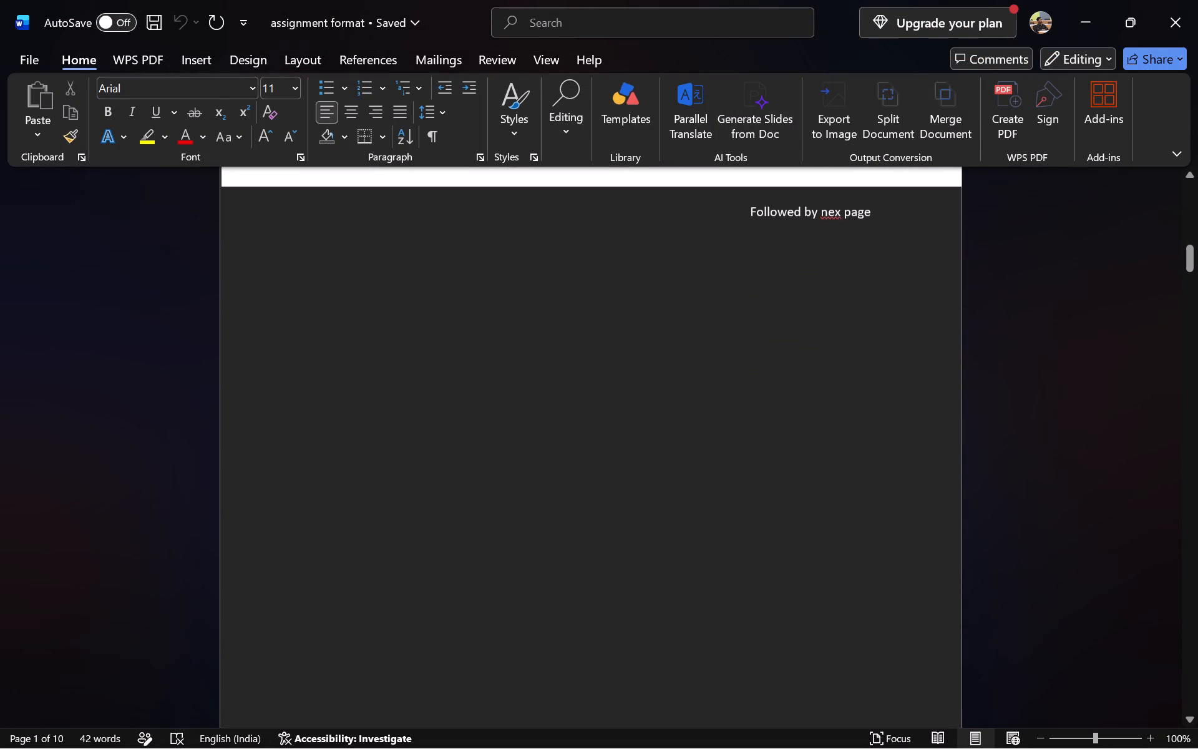
scroll(721, 350, up, 2)
drag(746, 321, 834, 313)
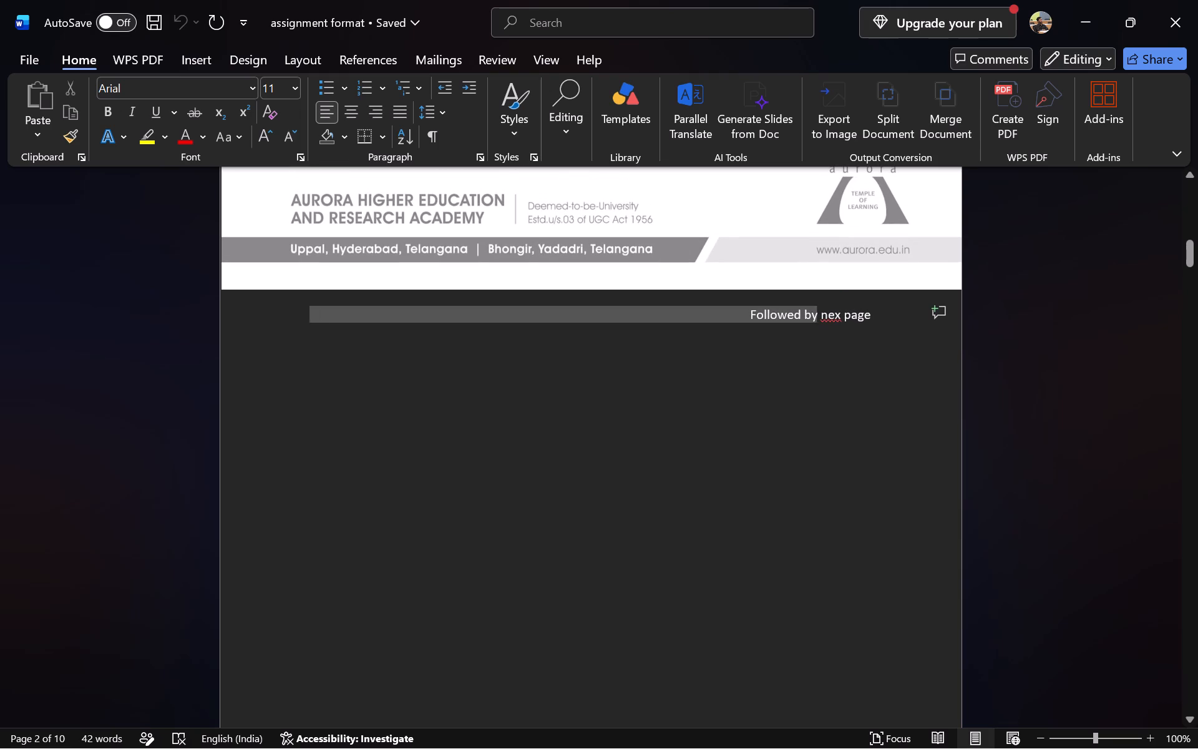
drag(834, 313, 886, 313)
key(BackSpace)
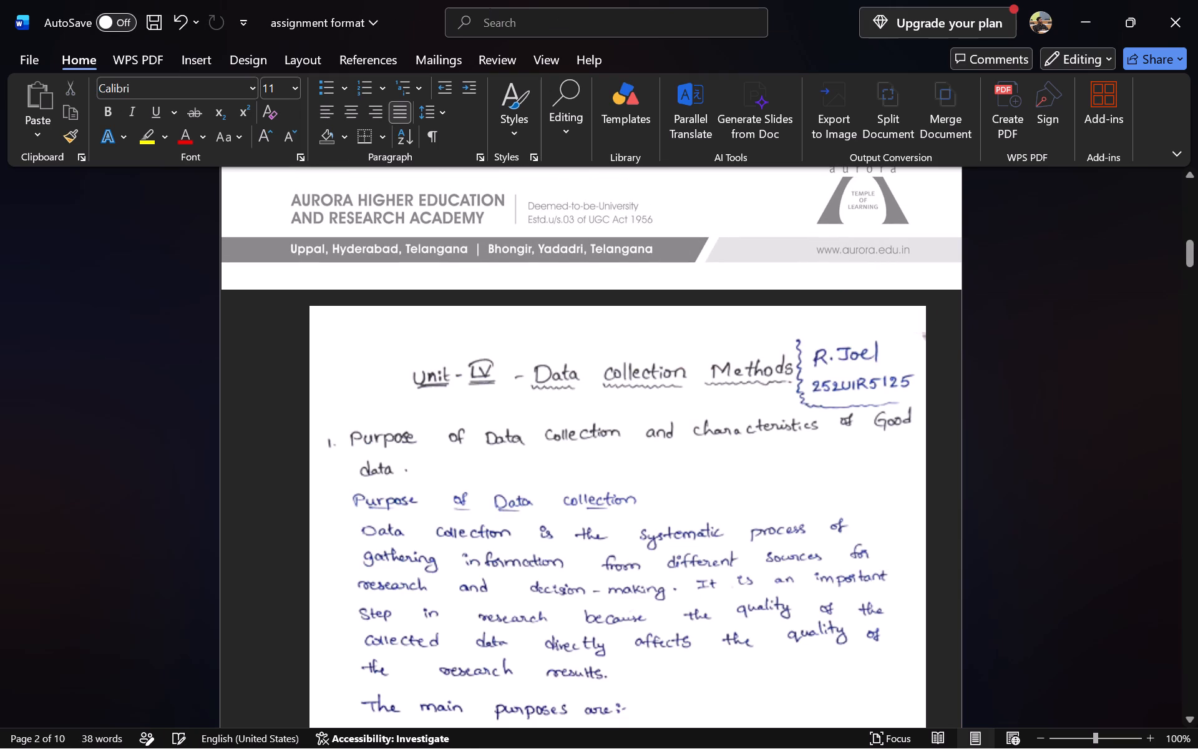
Cut the first two handwritten scans, the Unit-IV Data Collection Methods page and the page starting with identifying trends and patterns.
click(819, 347)
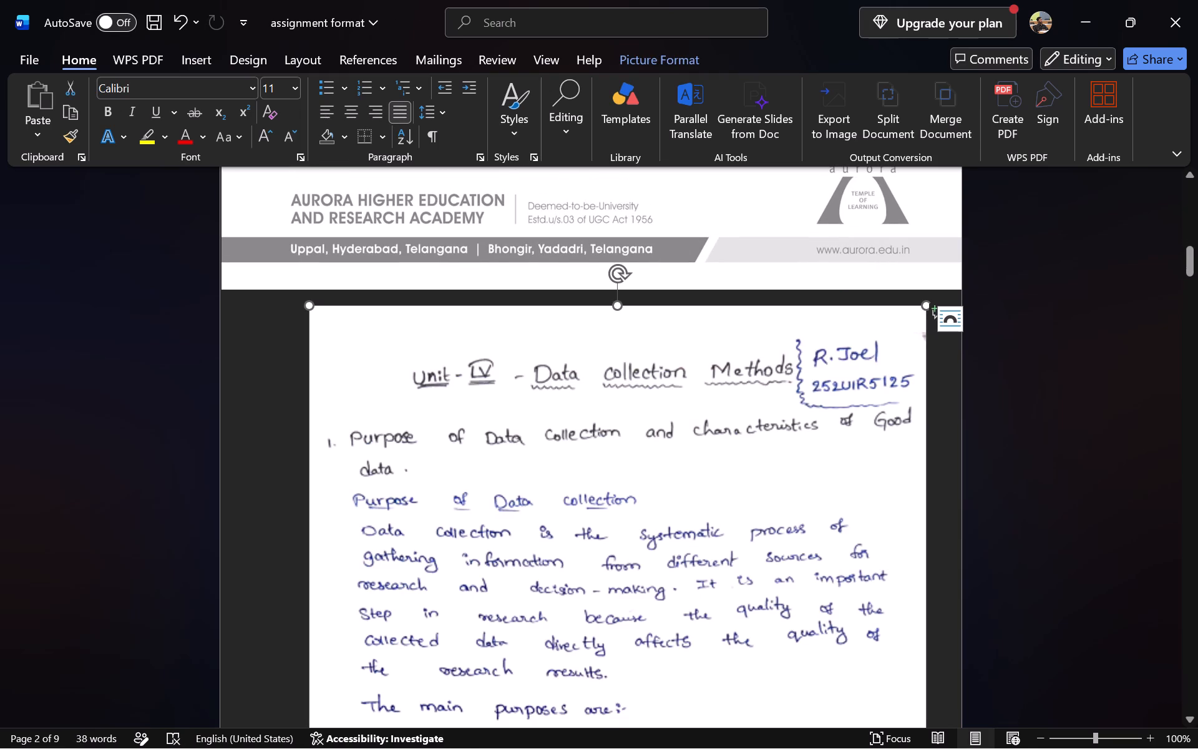
right_click(819, 347)
click(882, 234)
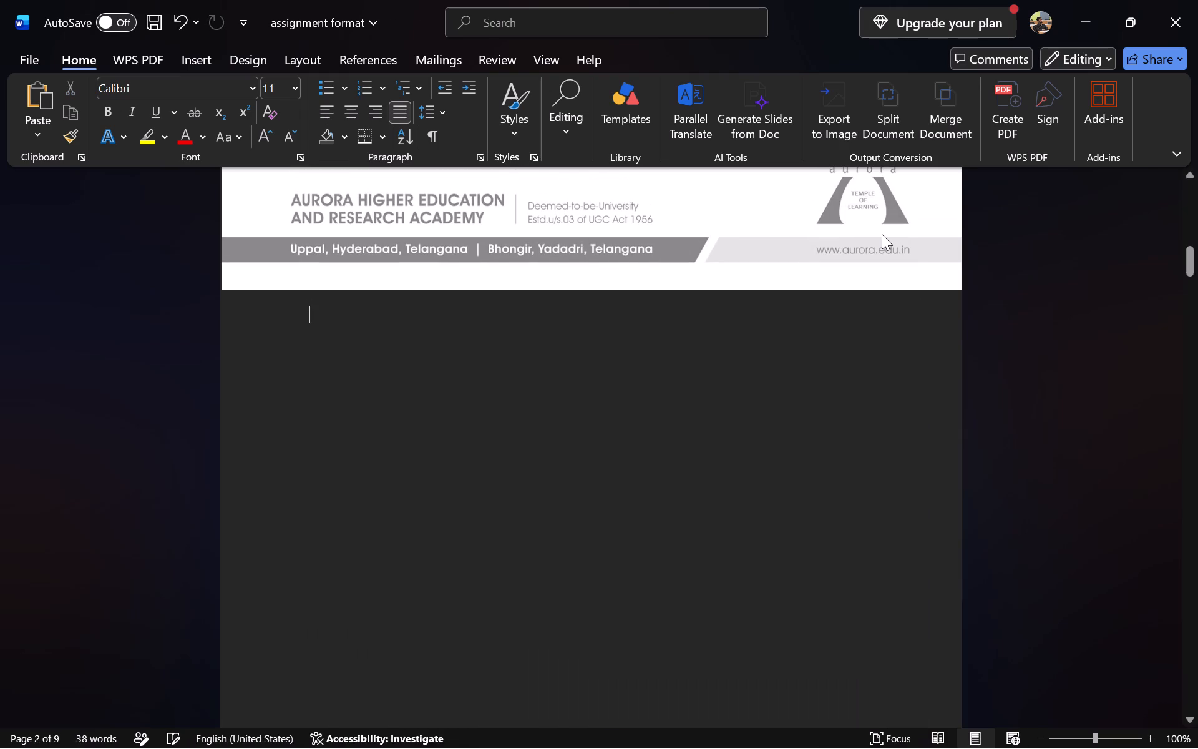
scroll(751, 394, down, 5)
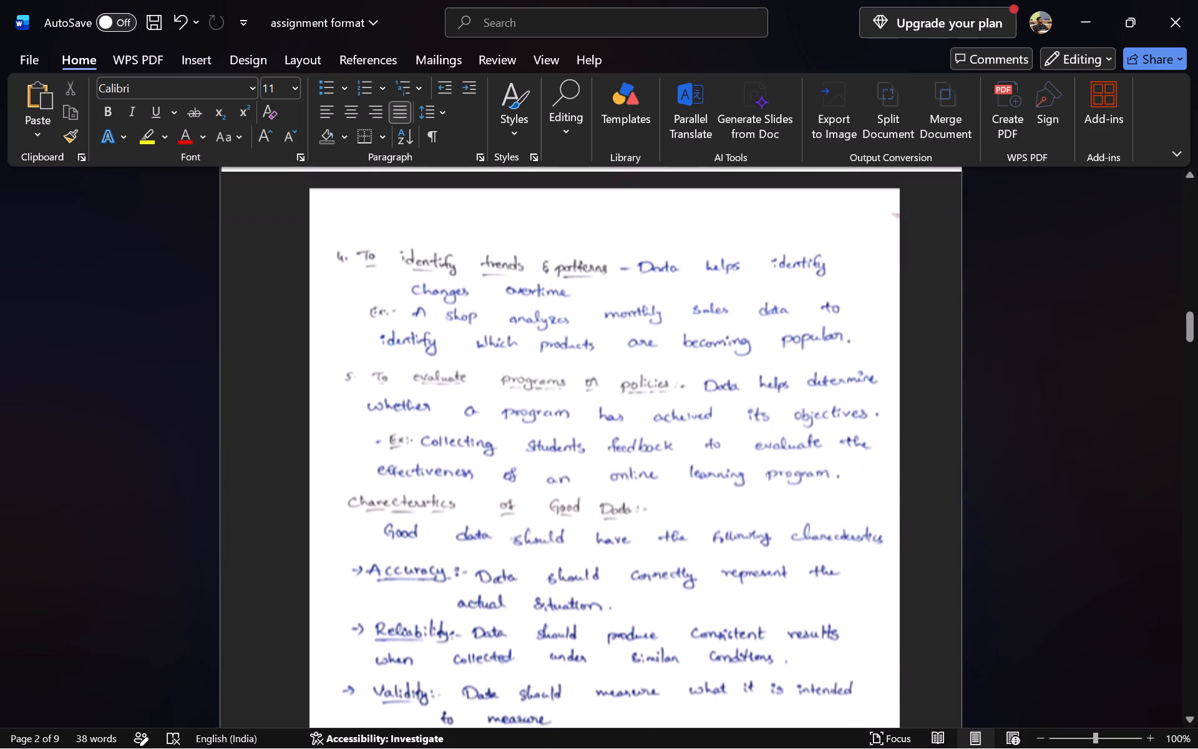
click(696, 431)
right_click(696, 431)
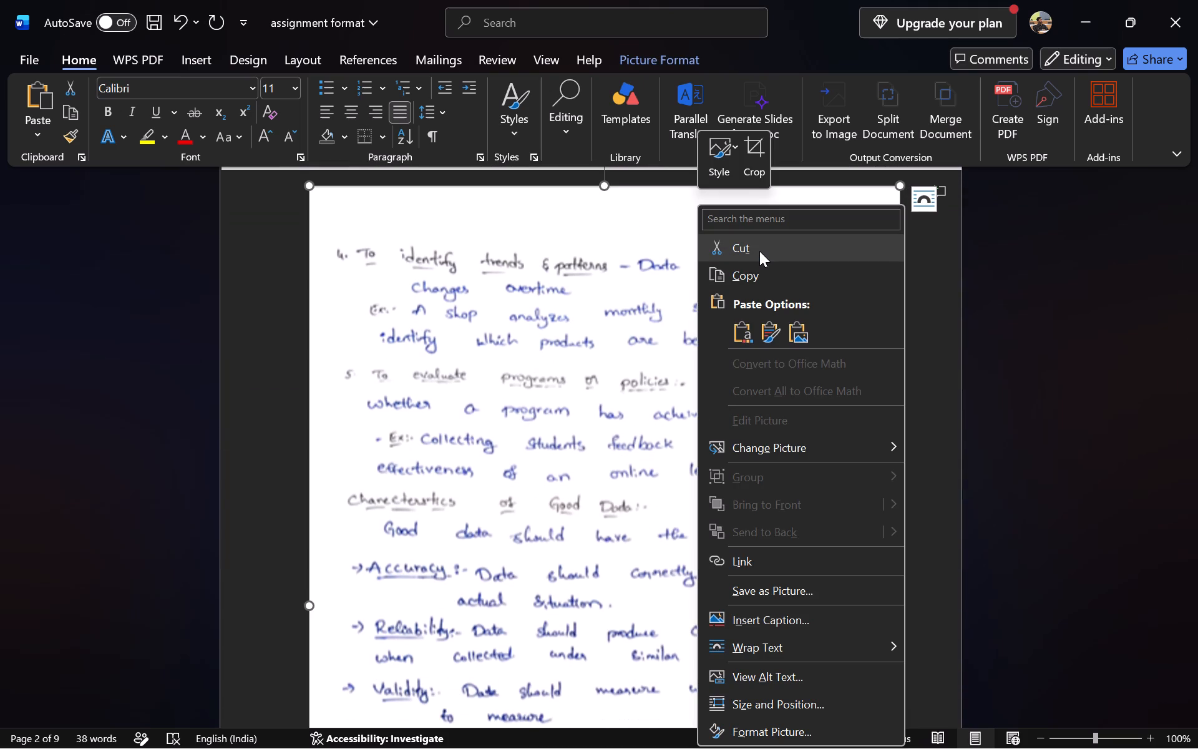
click(759, 251)
Cut the handwritten scan about the advantages of primary data.
scroll(714, 344, down, 4)
scroll(623, 557, up, 1)
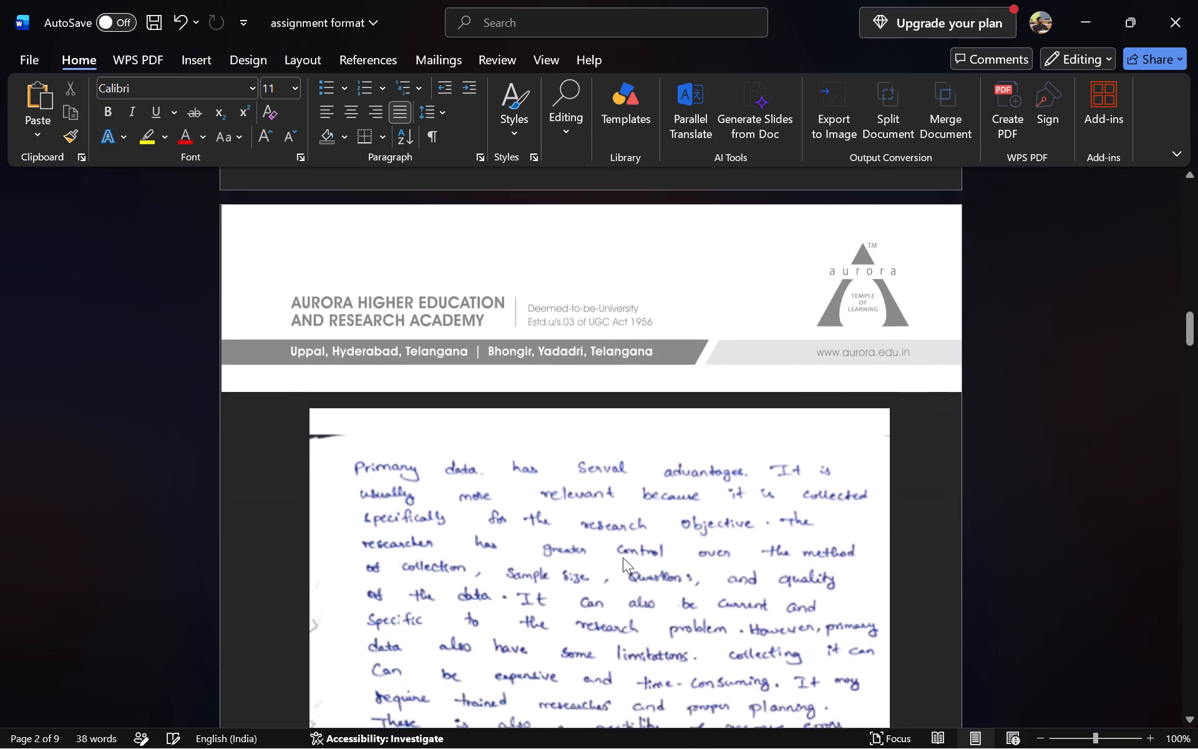
scroll(623, 557, up, 2)
scroll(623, 557, down, 5)
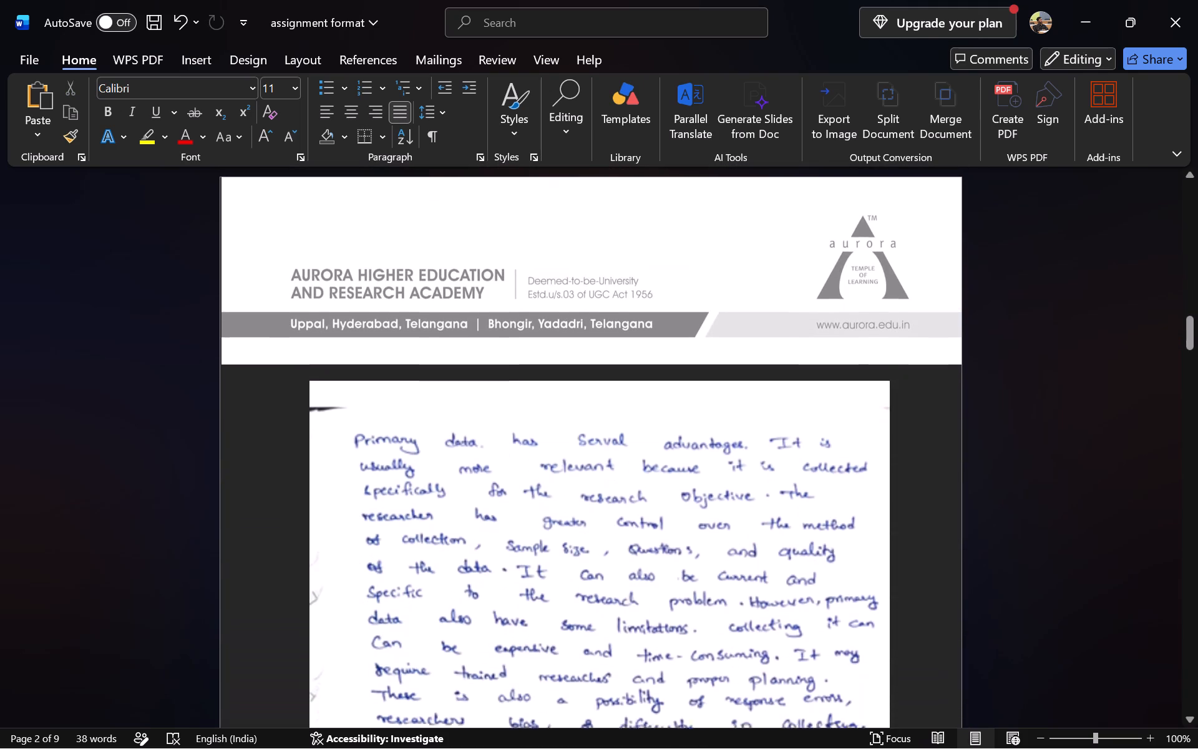
click(635, 595)
right_click(635, 595)
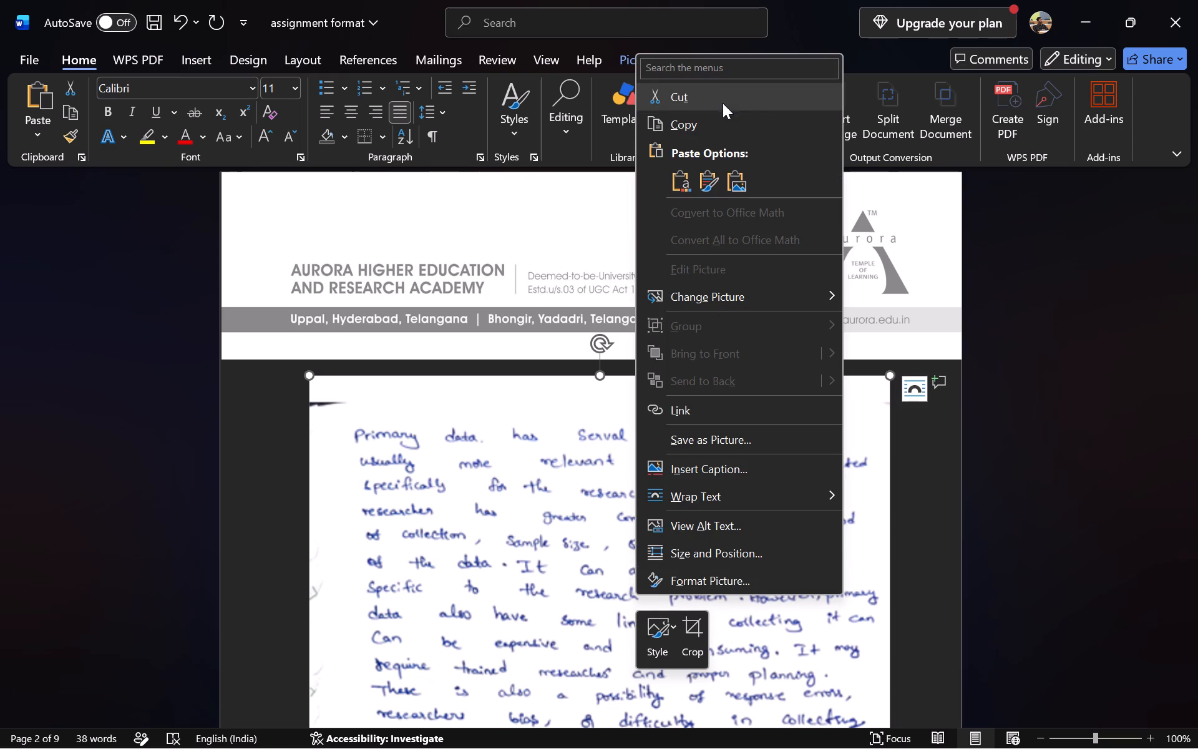
click(718, 87)
Cut the scans of the Questionnaires and Interviews page and the following page that starts with the programming language example.
scroll(613, 453, down, 5)
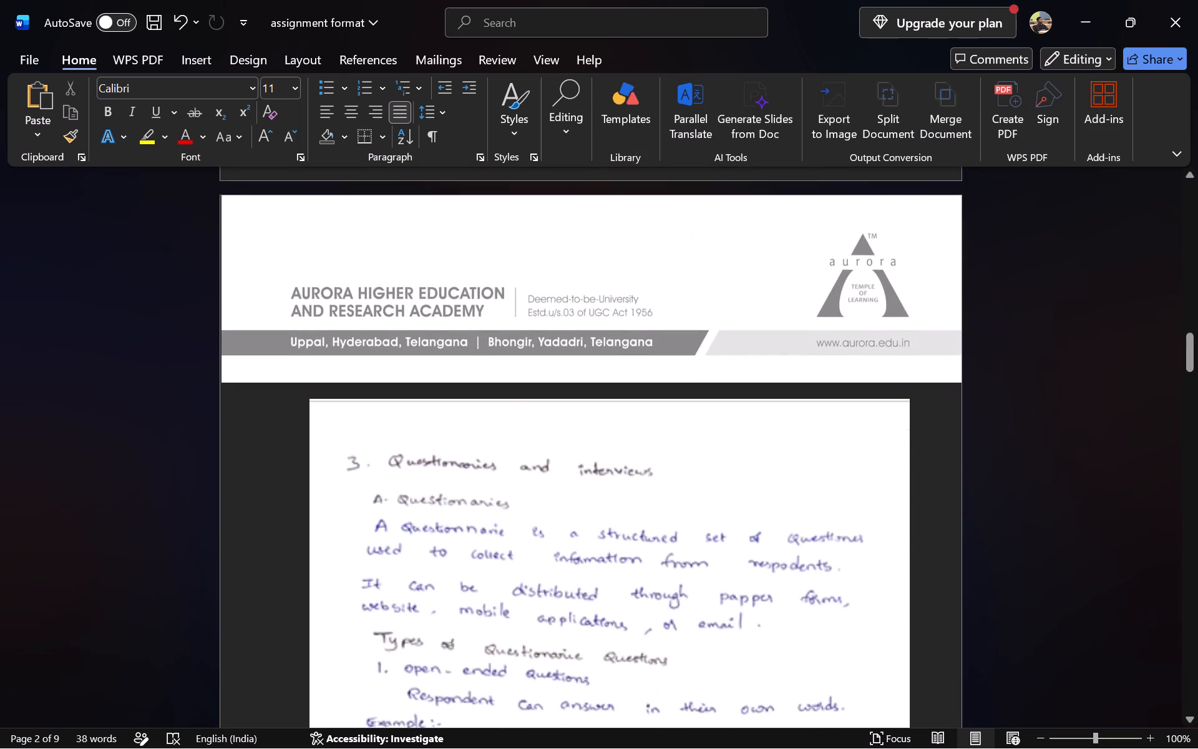
scroll(674, 509, down, 1)
click(751, 380)
right_click(751, 380)
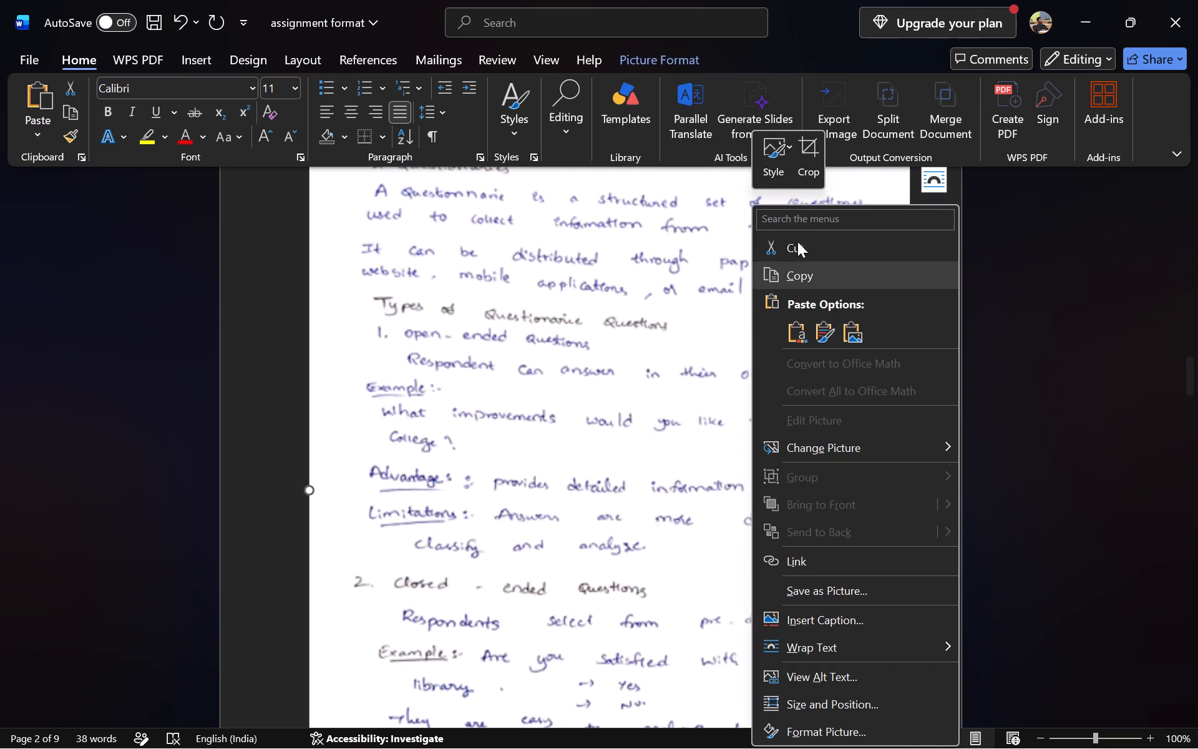
click(797, 242)
scroll(718, 381, down, 4)
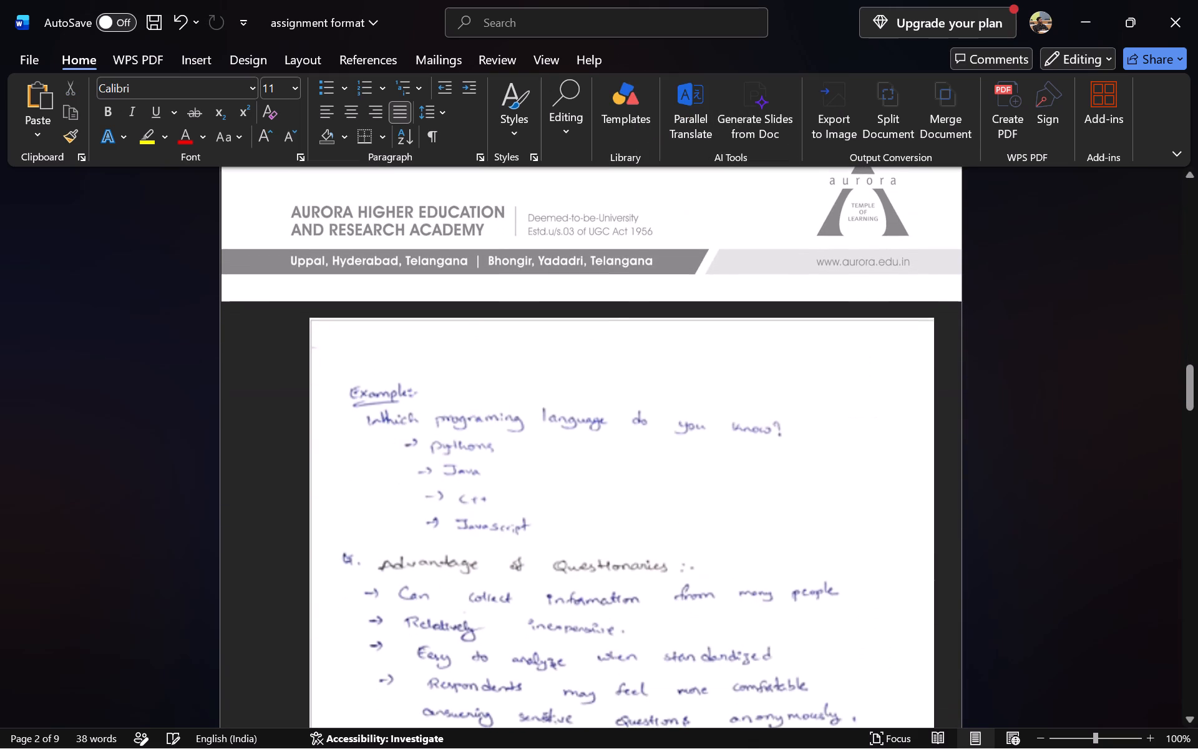
click(693, 453)
right_click(693, 453)
click(768, 248)
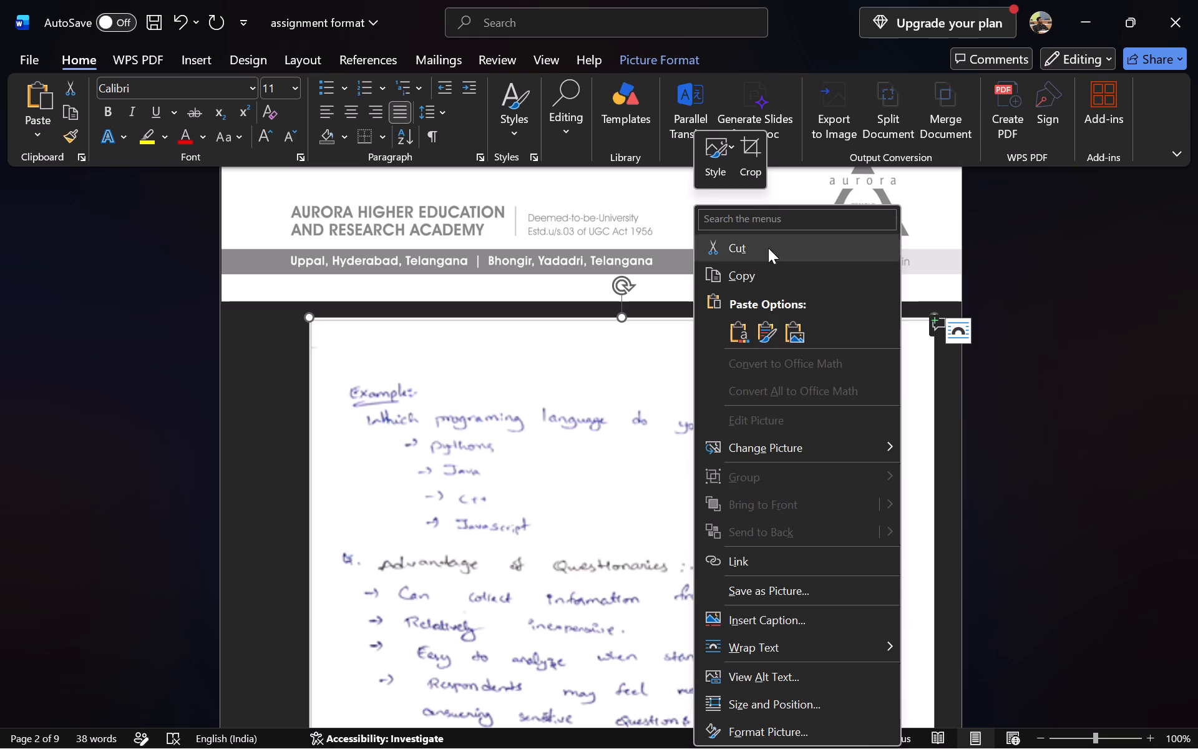
Cut the last two handwritten scans, covering the advantages of interviews and the types of observation.
scroll(694, 385, down, 7)
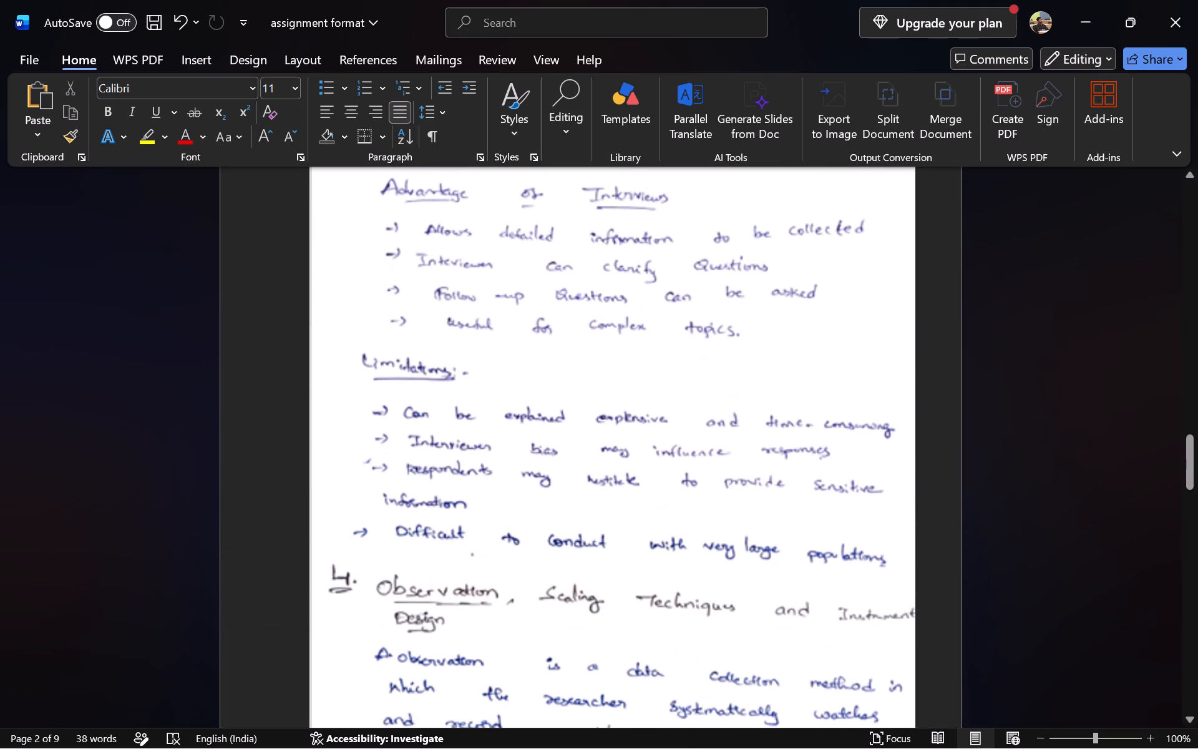
click(666, 456)
right_click(666, 456)
click(728, 257)
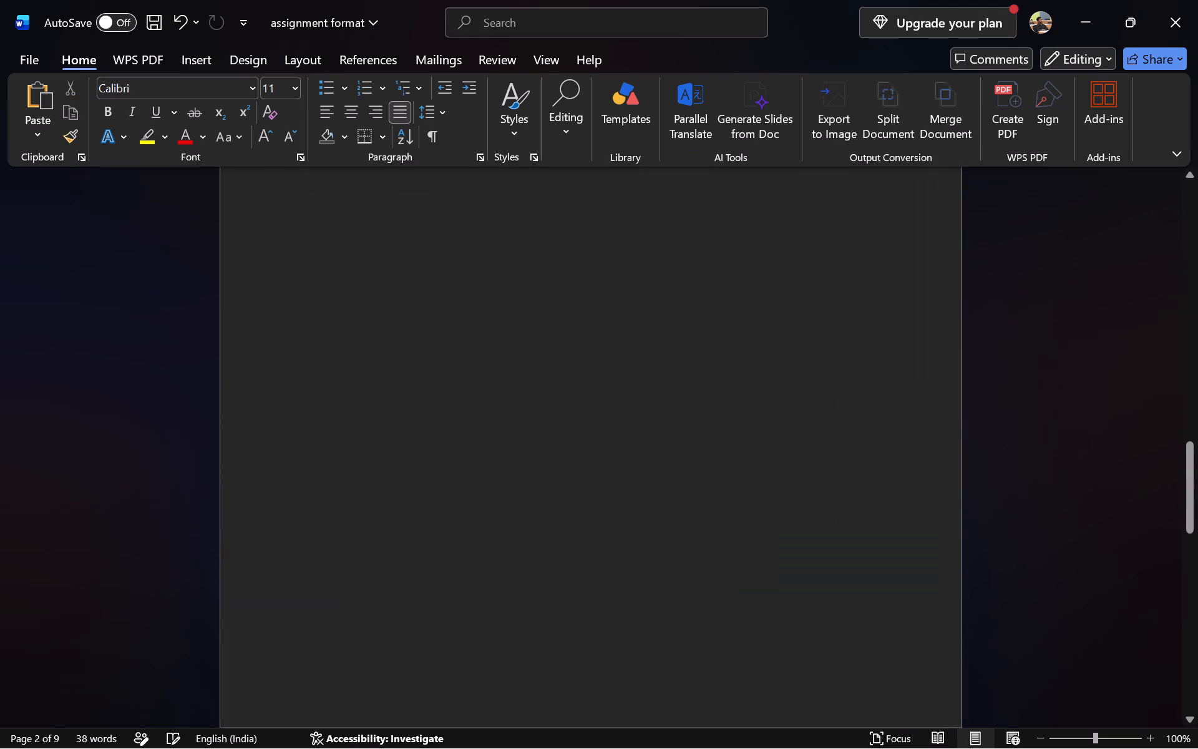
scroll(674, 361, down, 5)
click(626, 437)
right_click(626, 437)
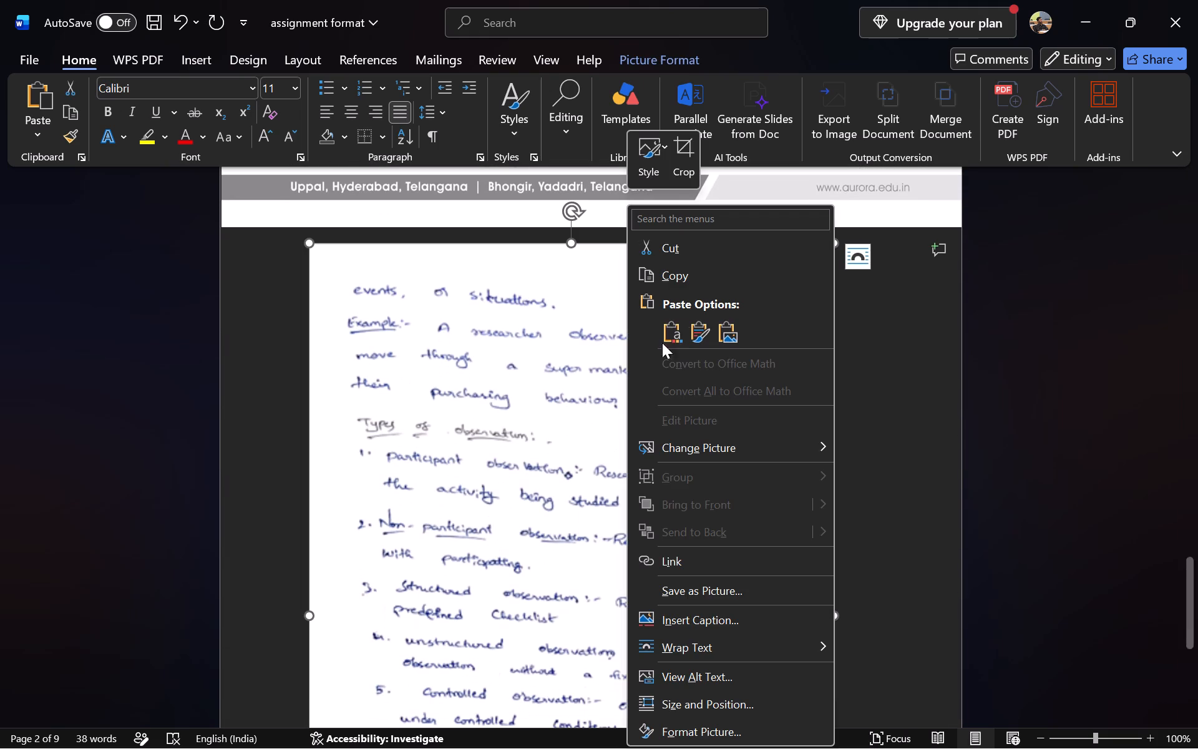
click(691, 257)
Look through the remaining pages of the document for any leftover assignment content.
scroll(661, 388, down, 5)
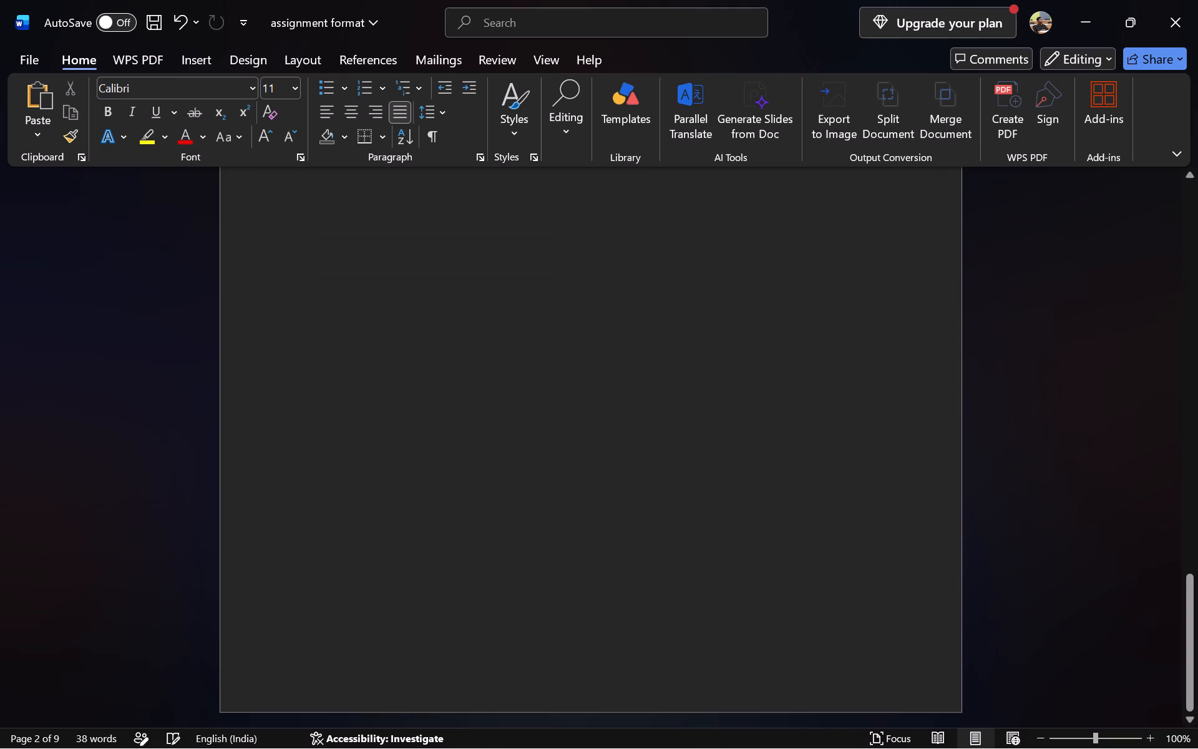
scroll(600, 547, down, 7)
scroll(600, 547, up, 5)
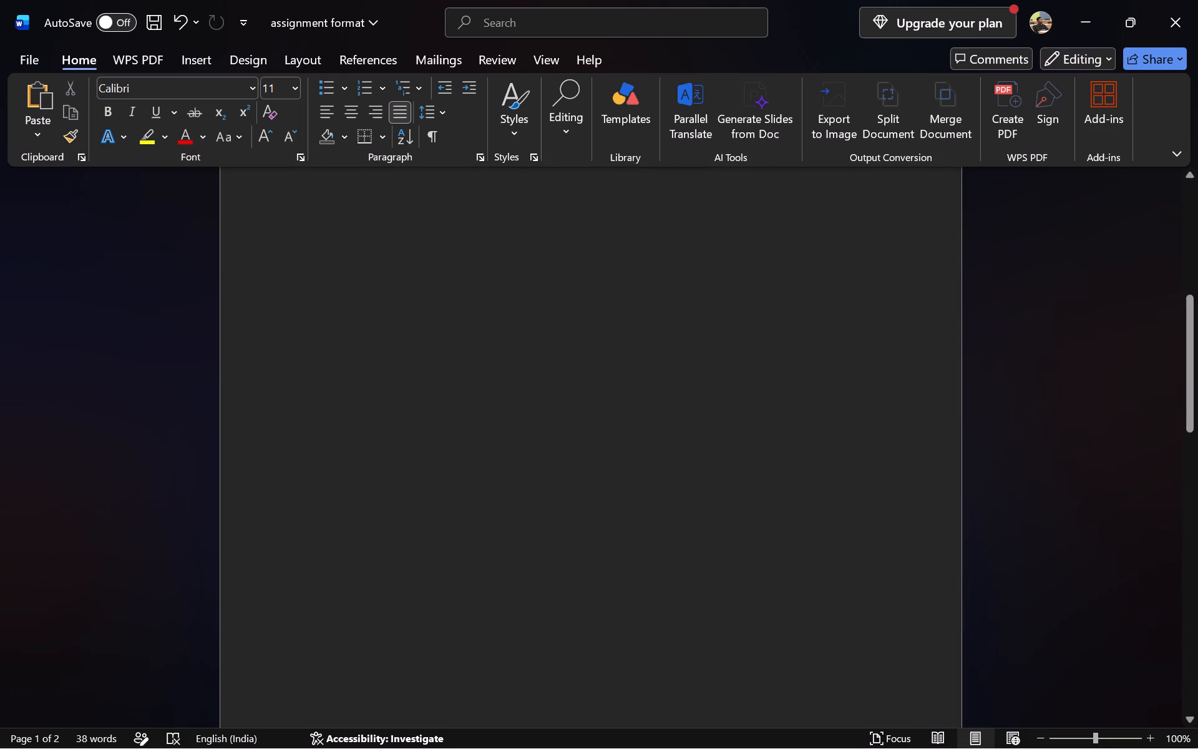
scroll(600, 547, up, 7)
scroll(600, 547, down, 8)
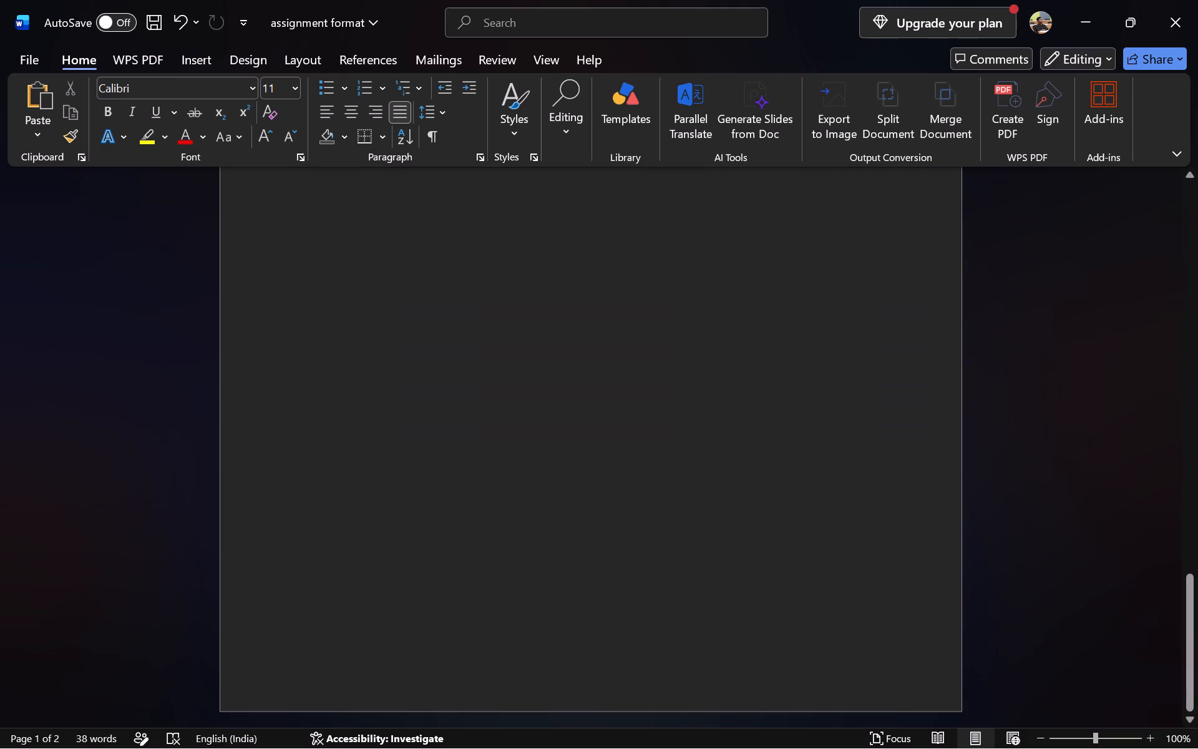
scroll(600, 547, down, 8)
scroll(600, 547, up, 6)
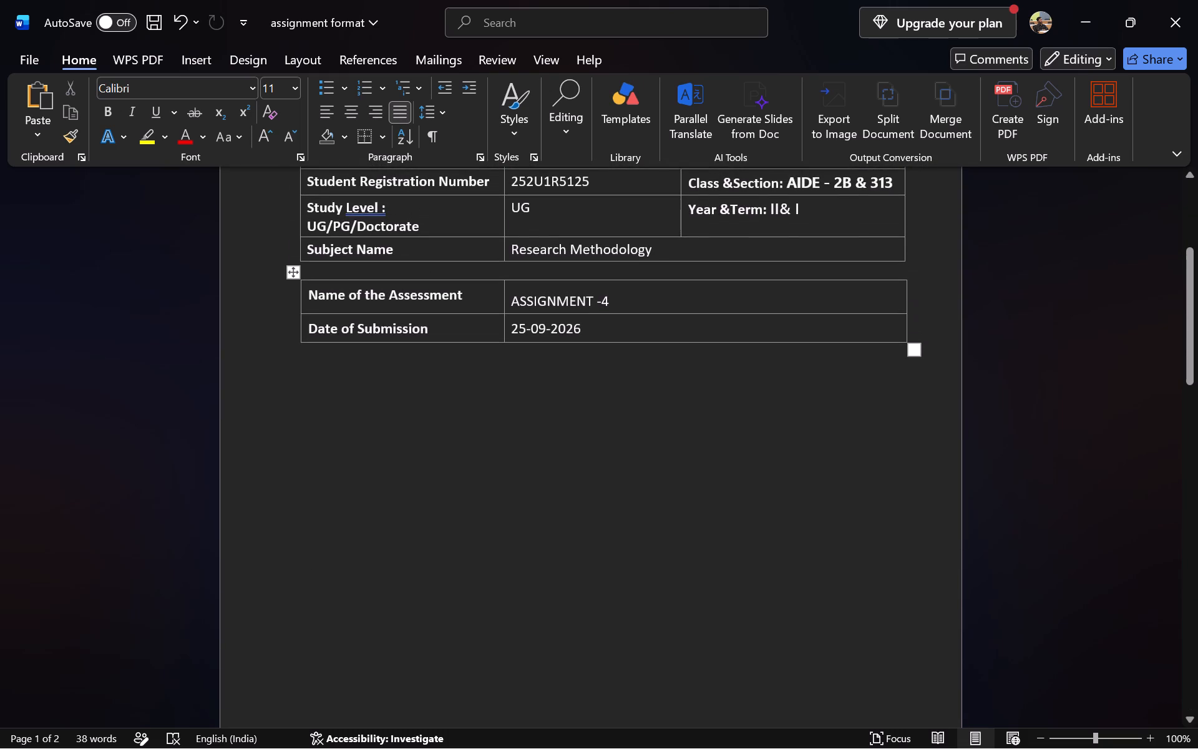
scroll(524, 493, down, 6)
scroll(530, 472, up, 2)
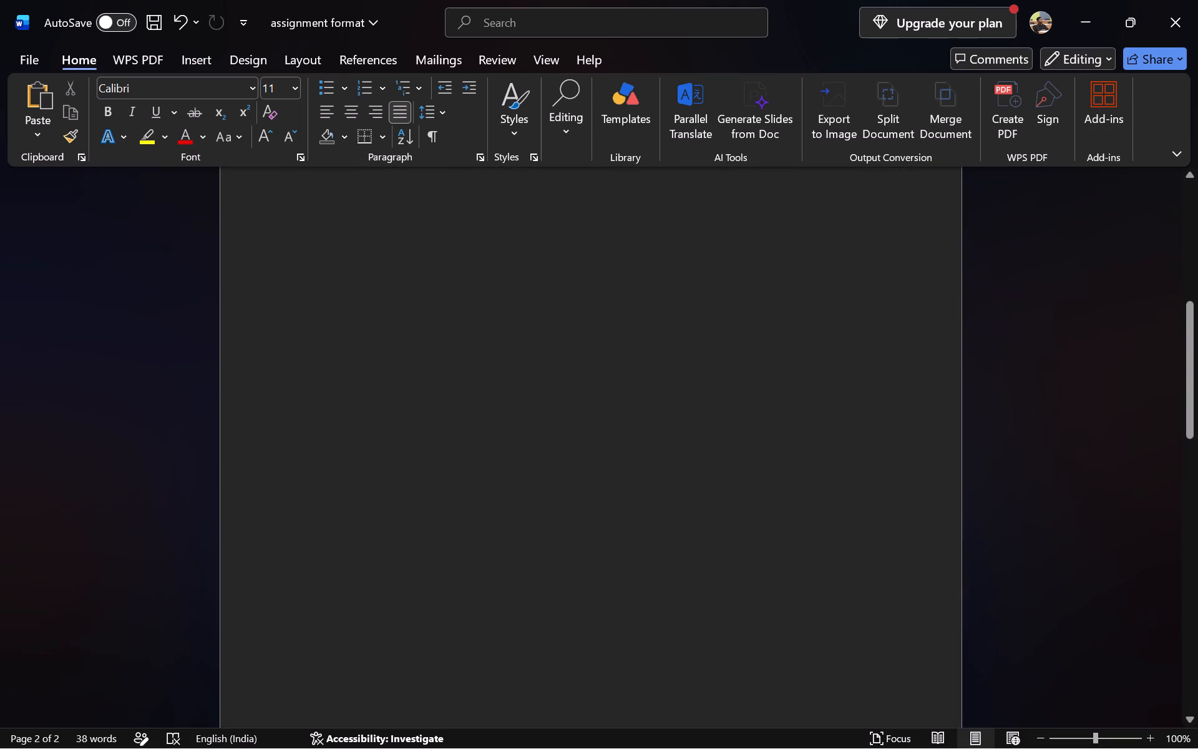
scroll(530, 472, up, 2)
scroll(530, 472, down, 1)
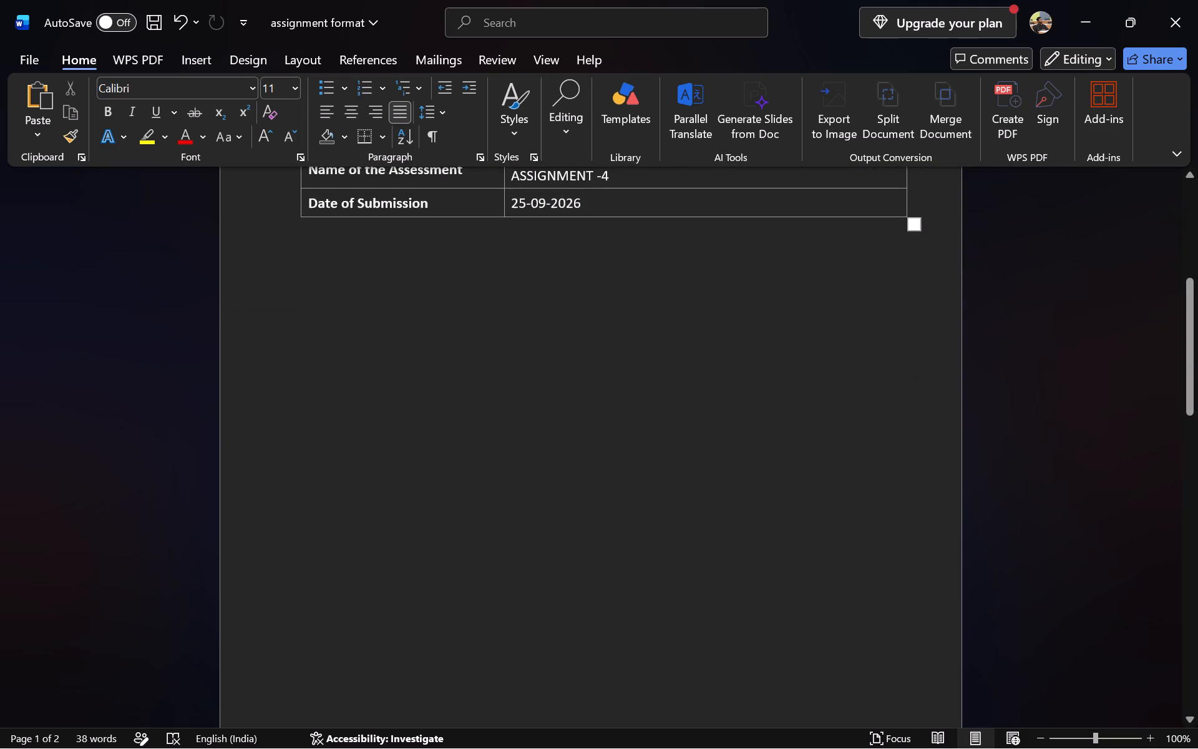
Change the Name of the Assessment entry on the first page to "ASSIGNMENT - 1".
scroll(476, 456, up, 2)
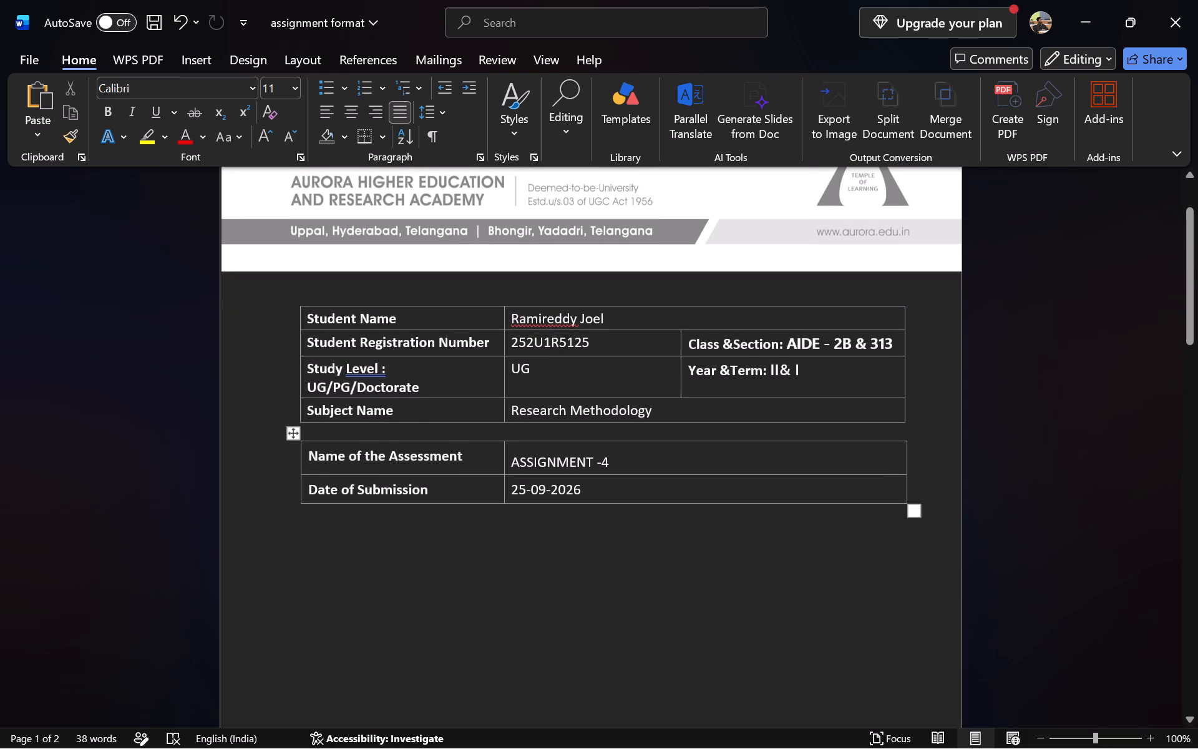
click(644, 456)
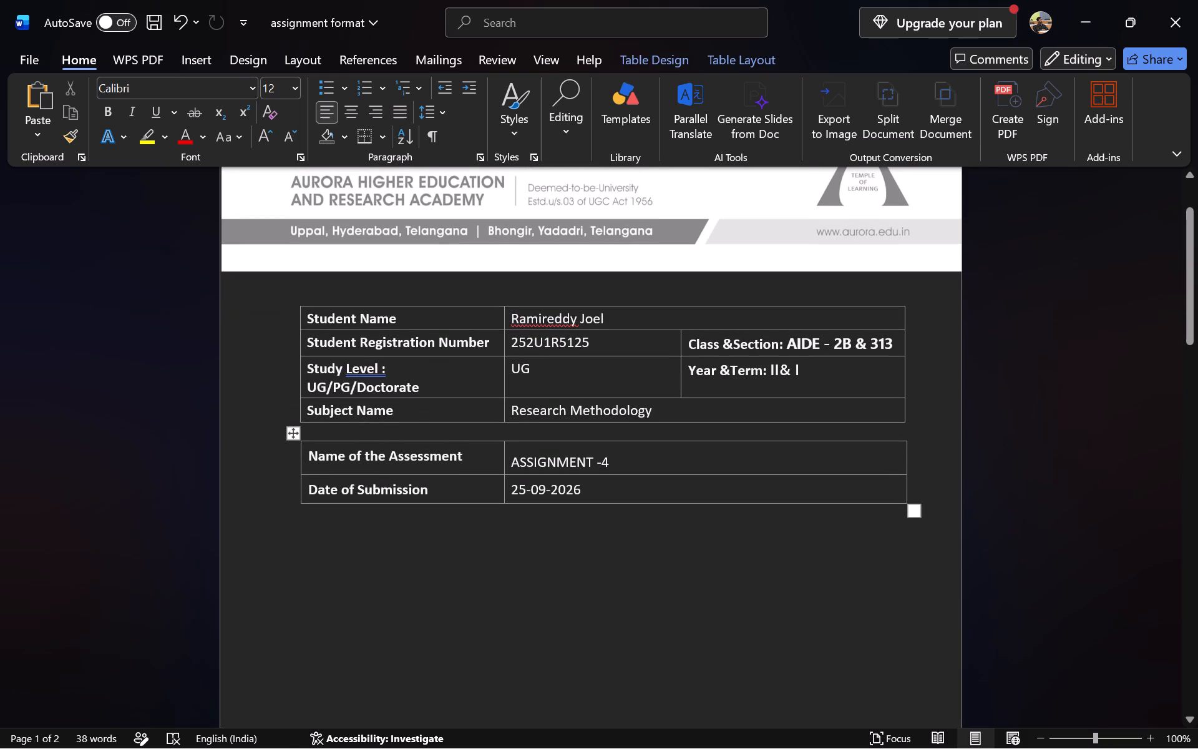
key(BackSpace)
key(space)
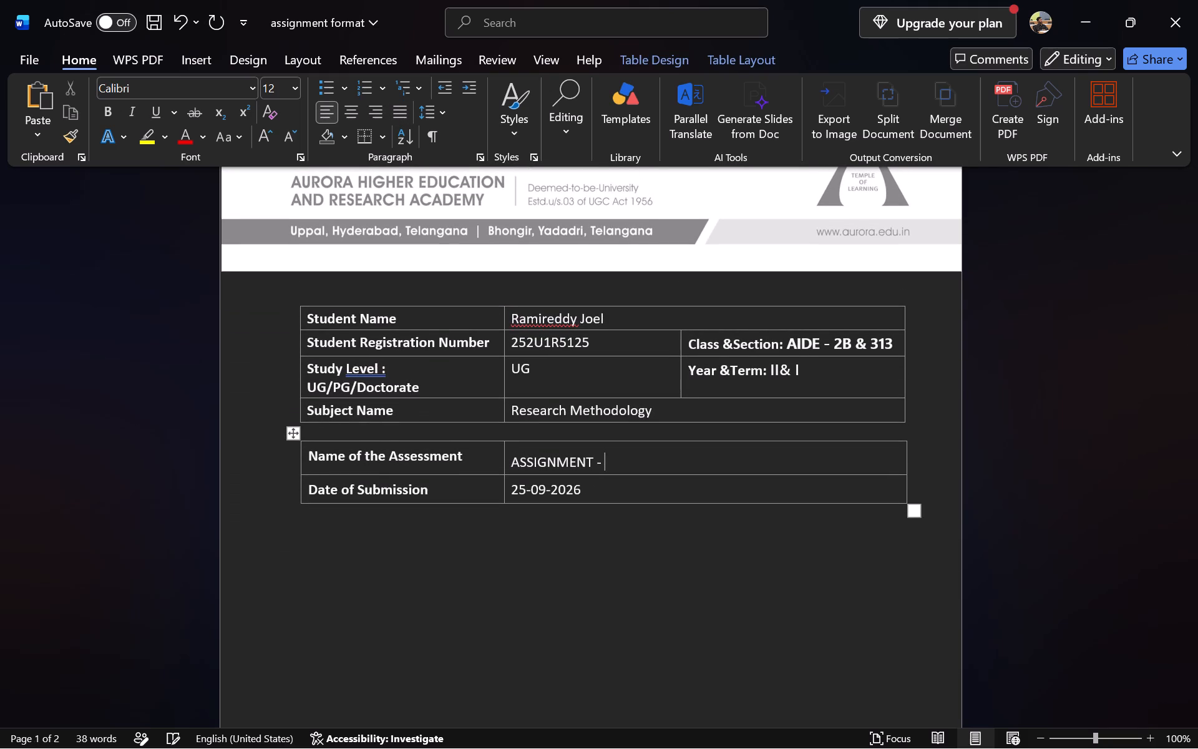
key(1)
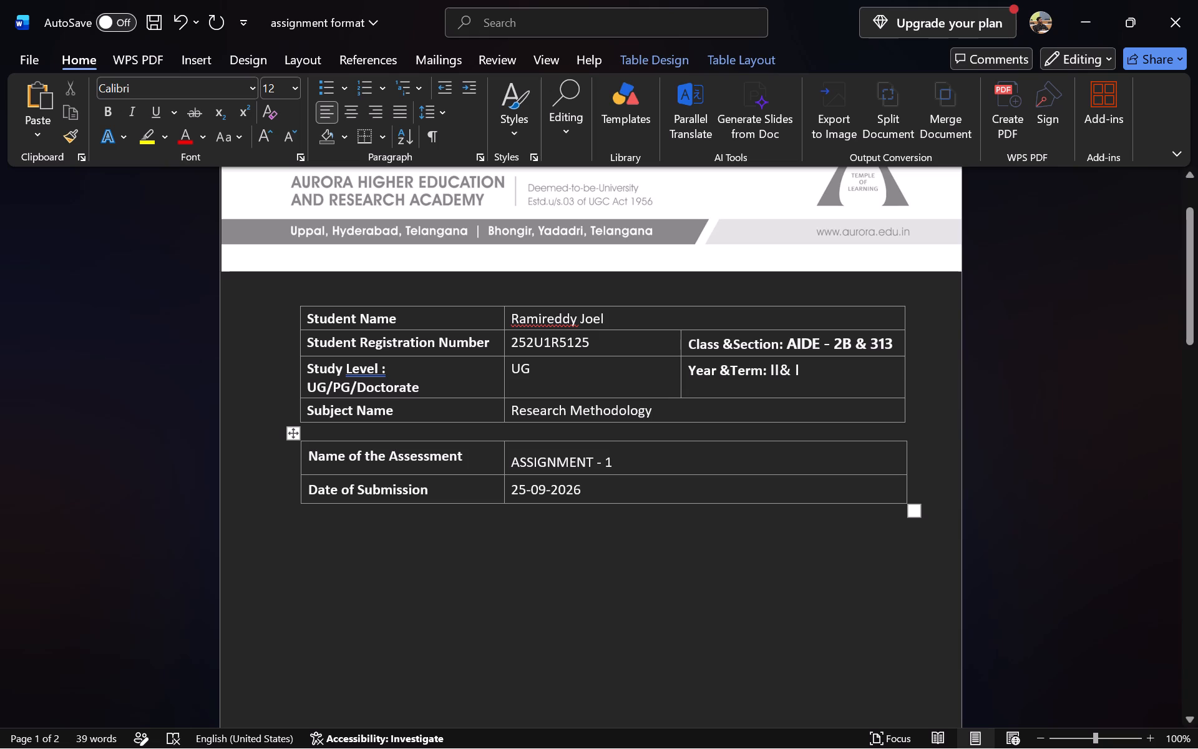
Insert picture 1.1 from the Research methodology folder on the Windows-SSD drive, below the Date of Submission table.
scroll(715, 564, down, 1)
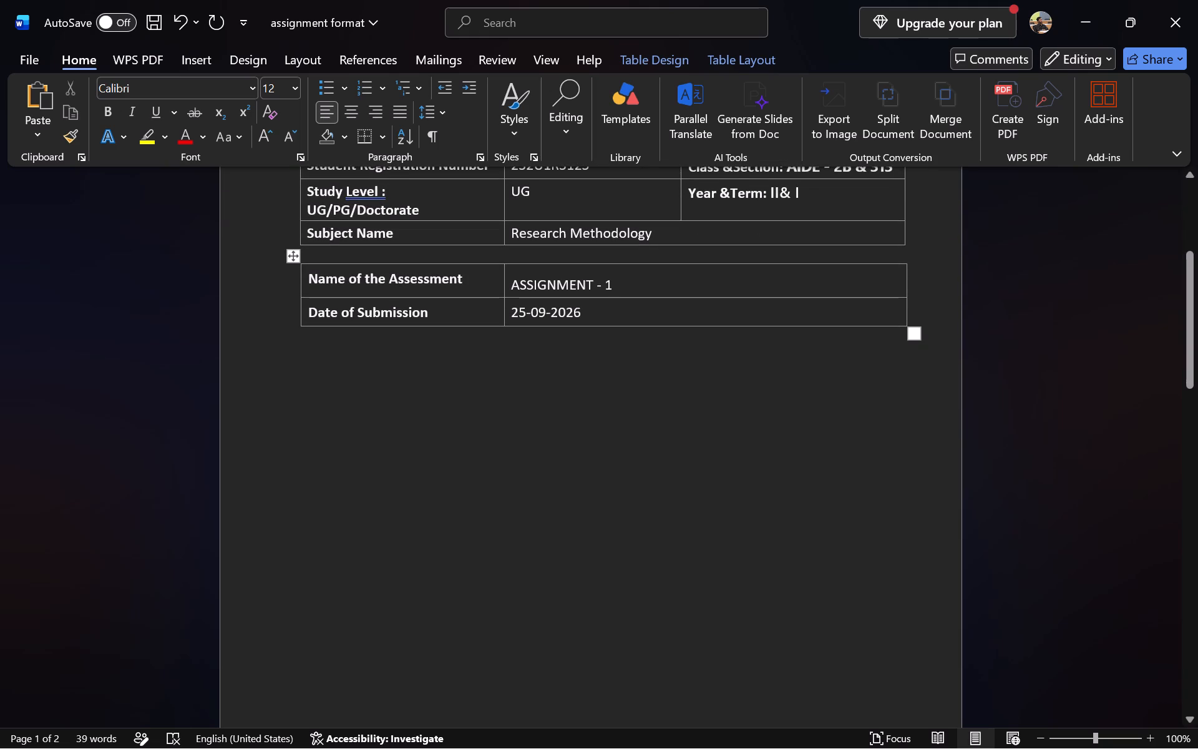
click(338, 394)
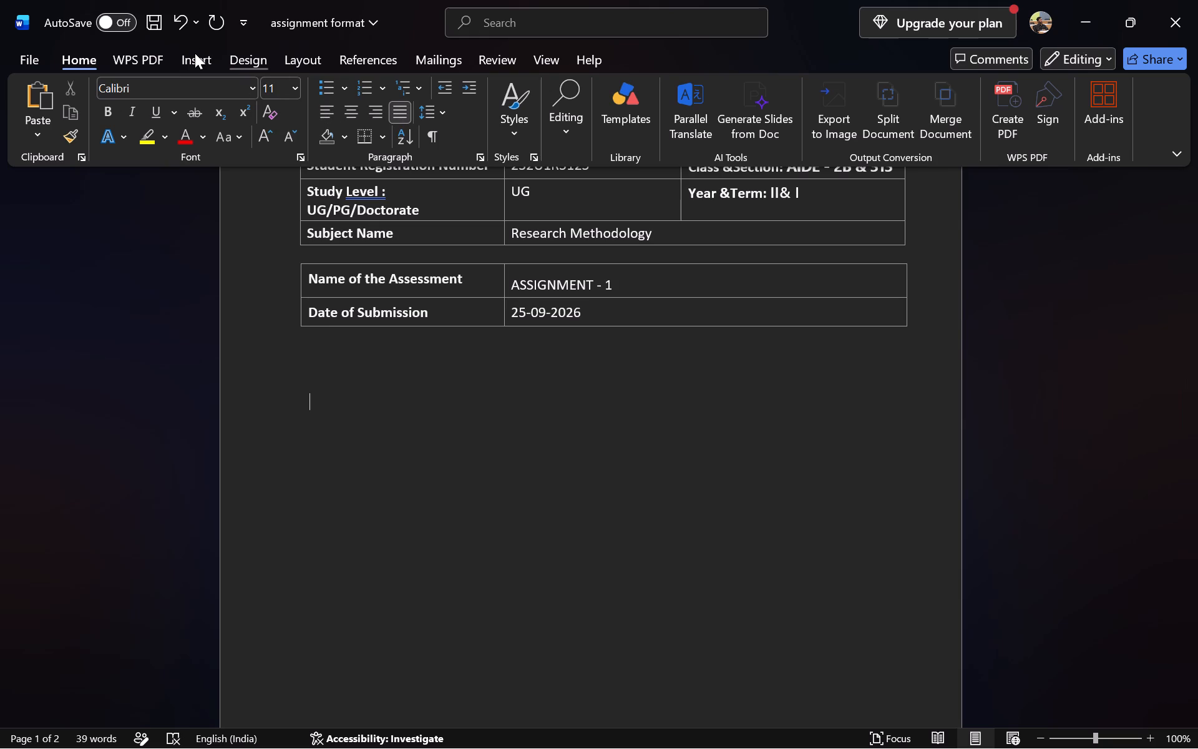
click(195, 53)
click(208, 115)
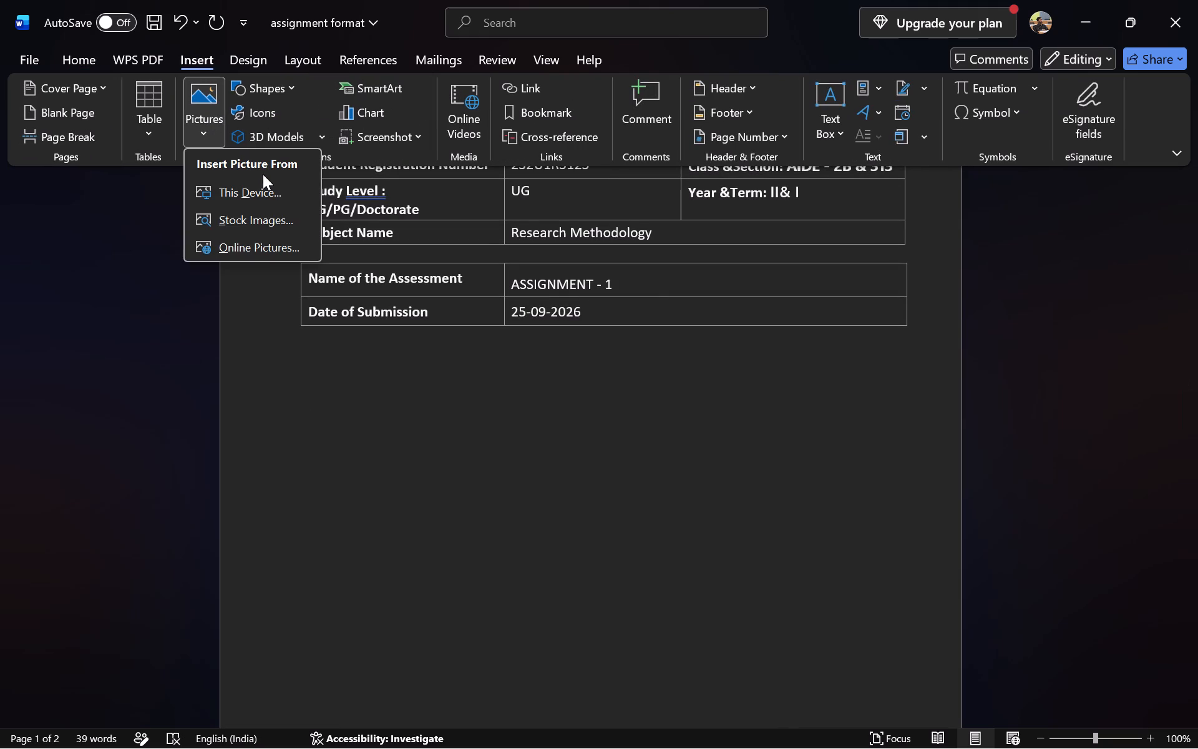
click(273, 188)
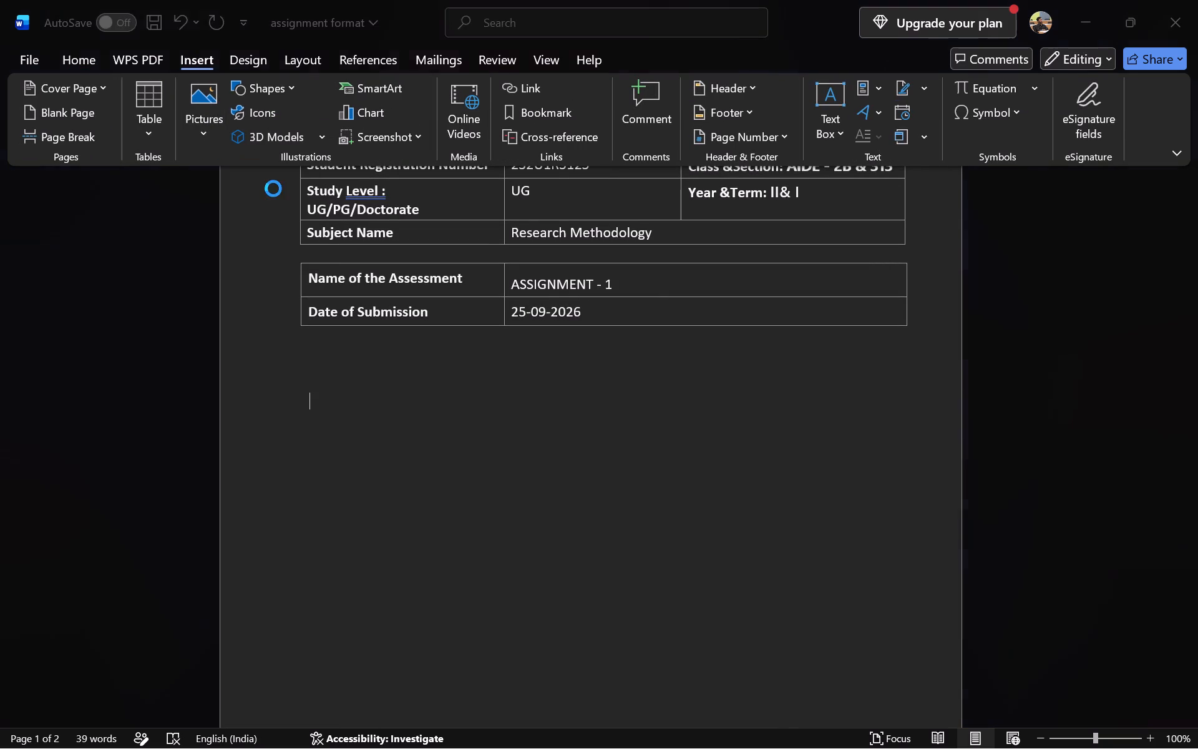
scroll(119, 199, up, 2)
scroll(92, 273, down, 2)
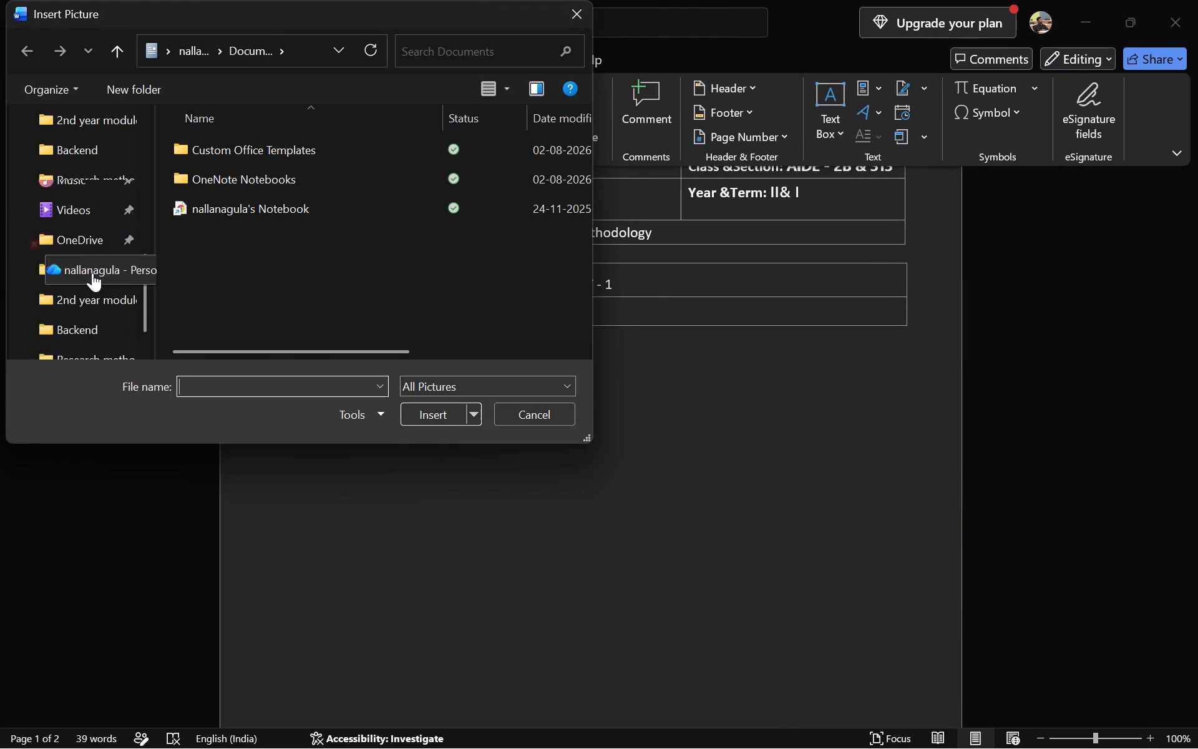
scroll(92, 273, down, 2)
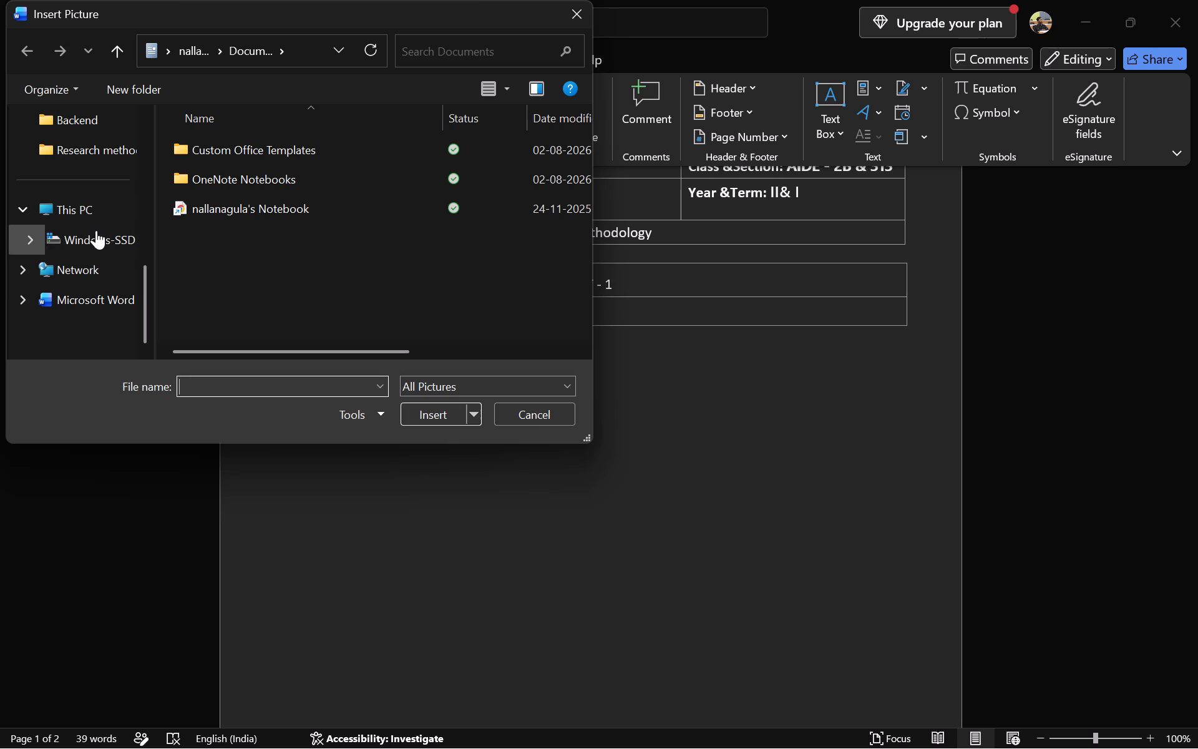
click(95, 249)
scroll(320, 231, down, 4)
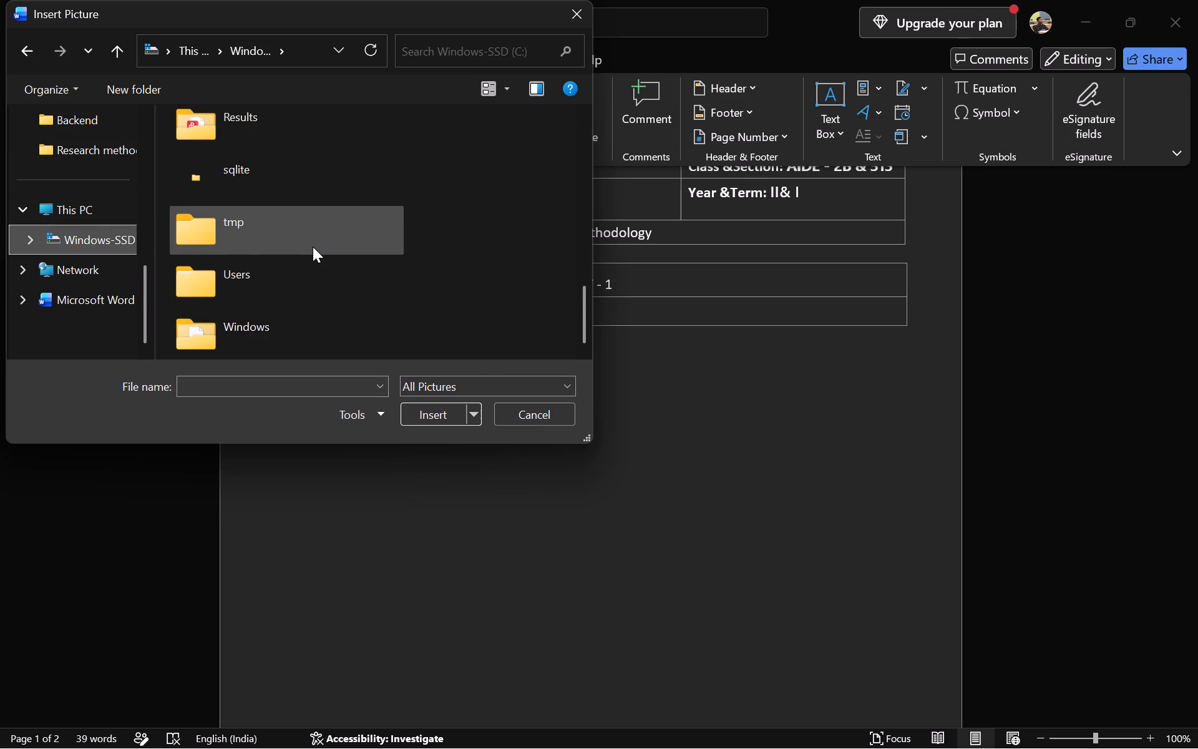
scroll(308, 245, up, 1)
scroll(315, 243, down, 1)
double_click(315, 243)
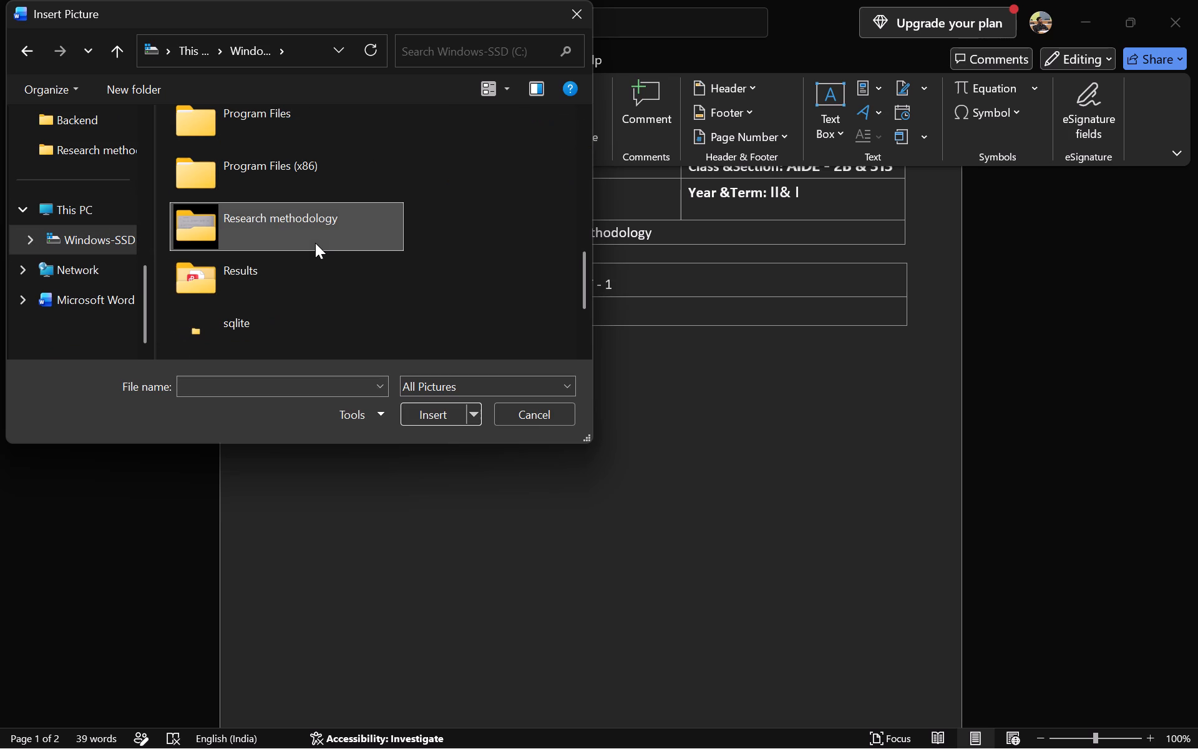
double_click(220, 143)
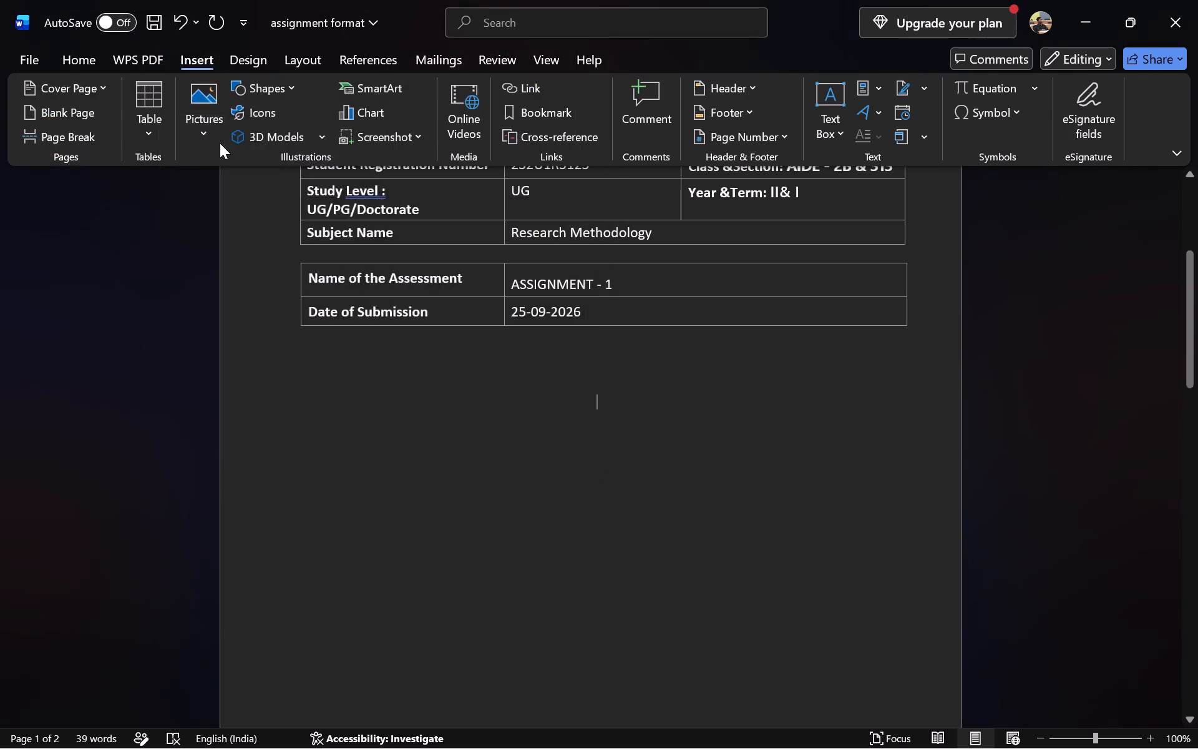
Add a new paragraph after the first scan and insert picture 1.2 from the Research methodology folder there.
scroll(512, 281, up, 6)
scroll(512, 281, down, 8)
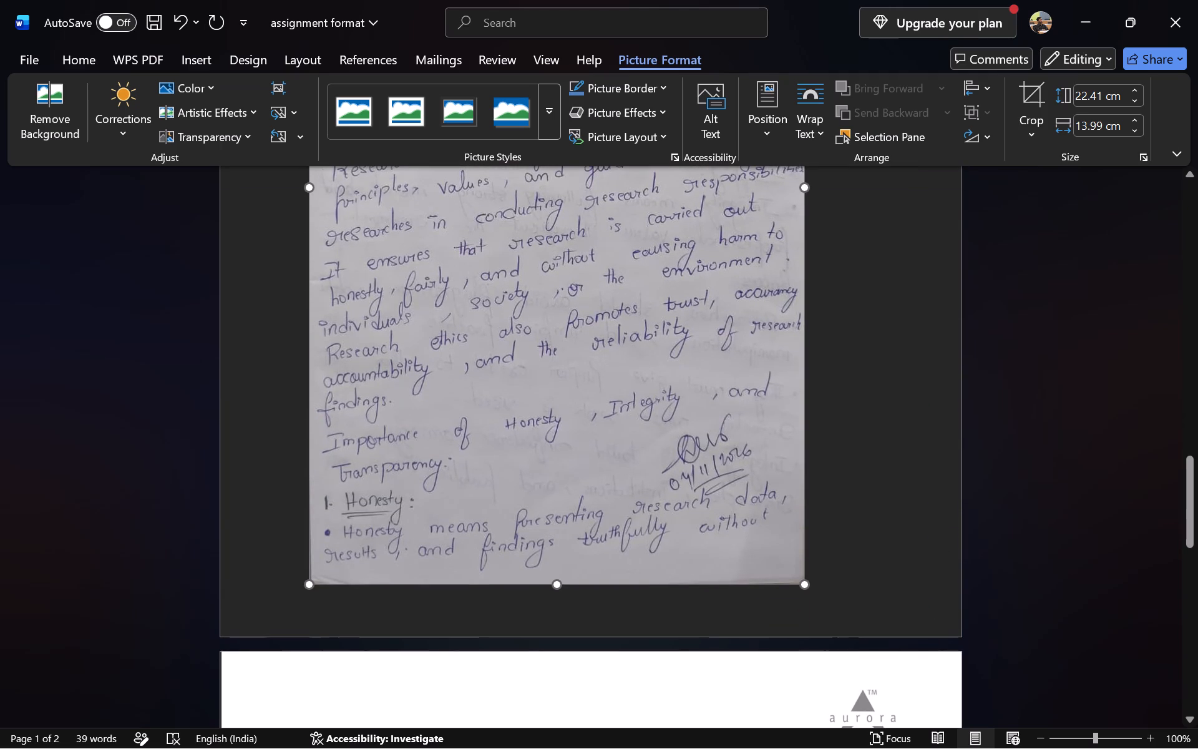
click(838, 585)
key(Return)
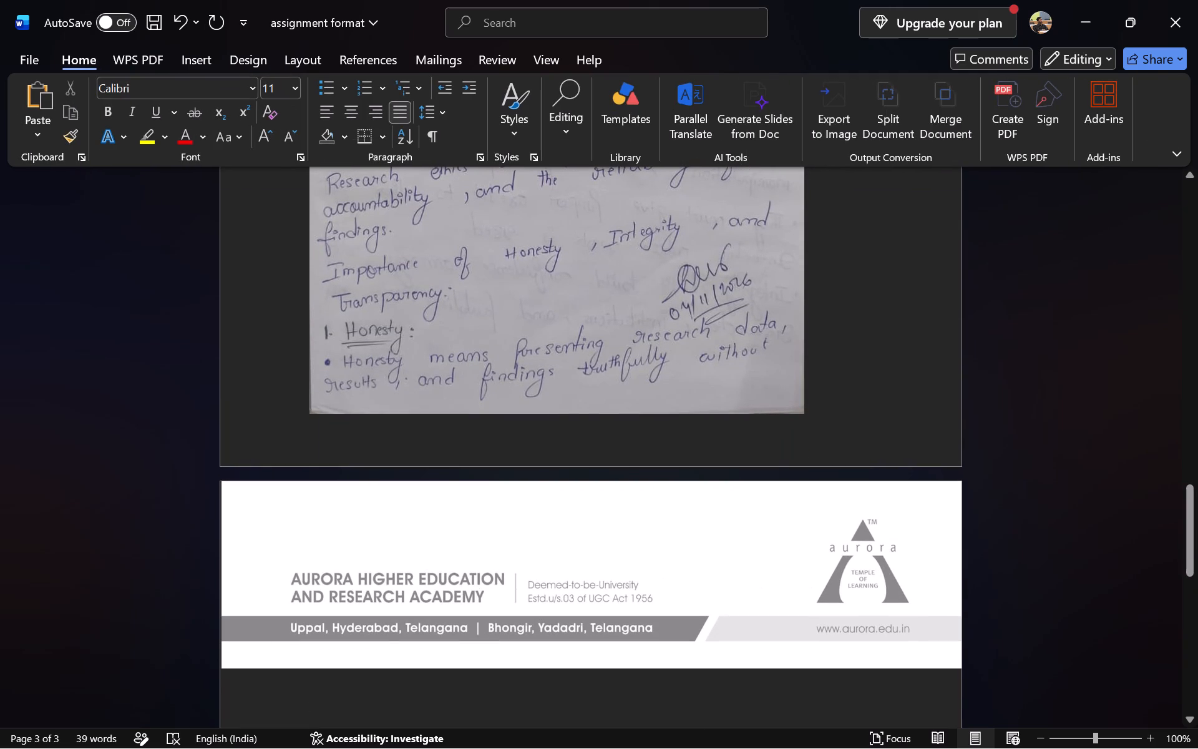
click(212, 59)
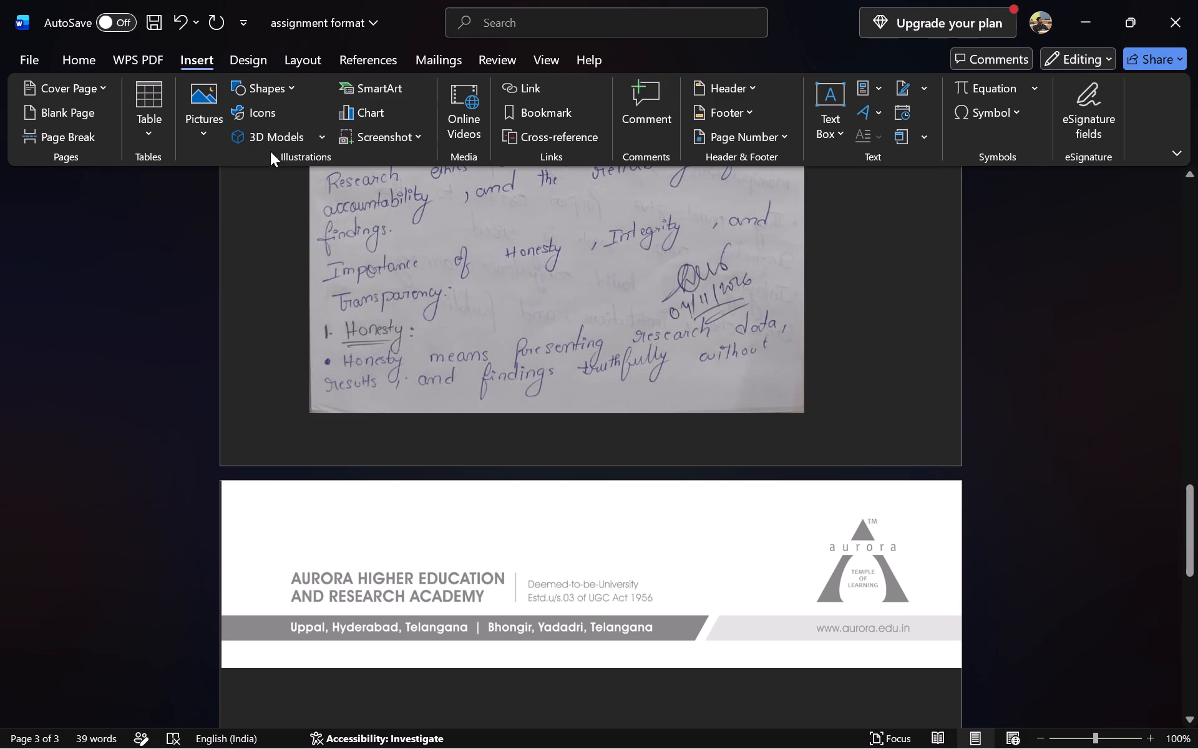
click(200, 115)
click(259, 188)
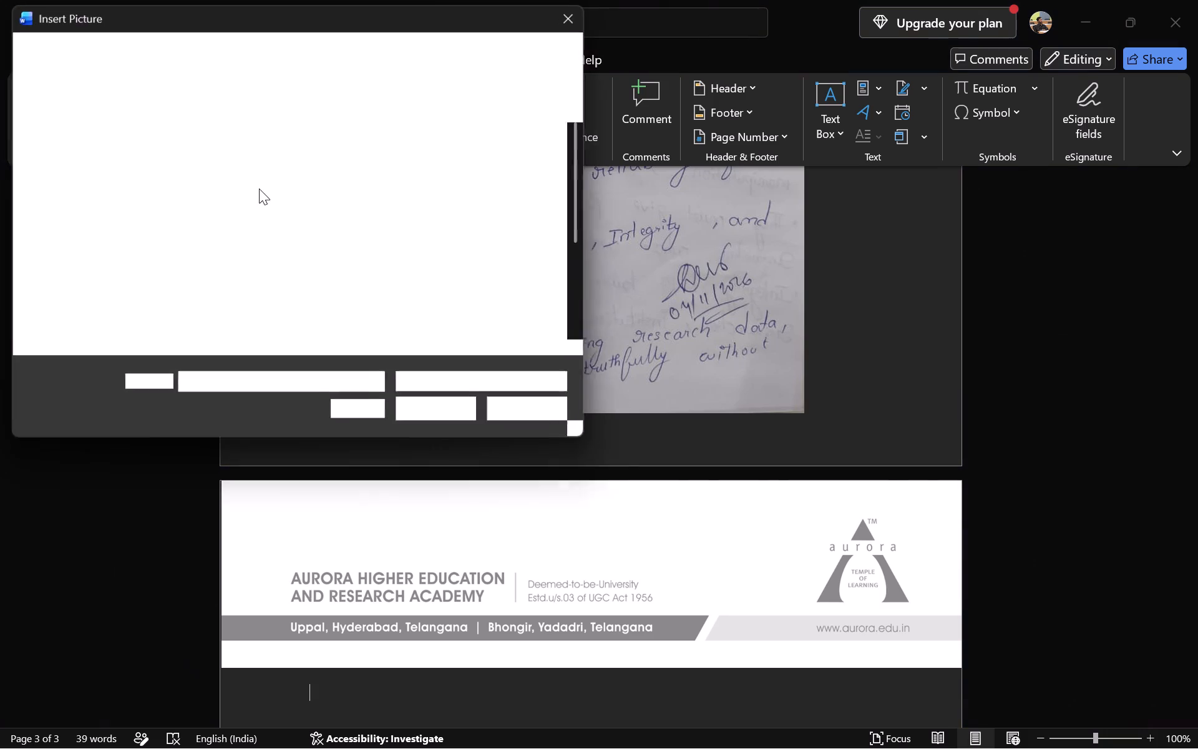
double_click(316, 184)
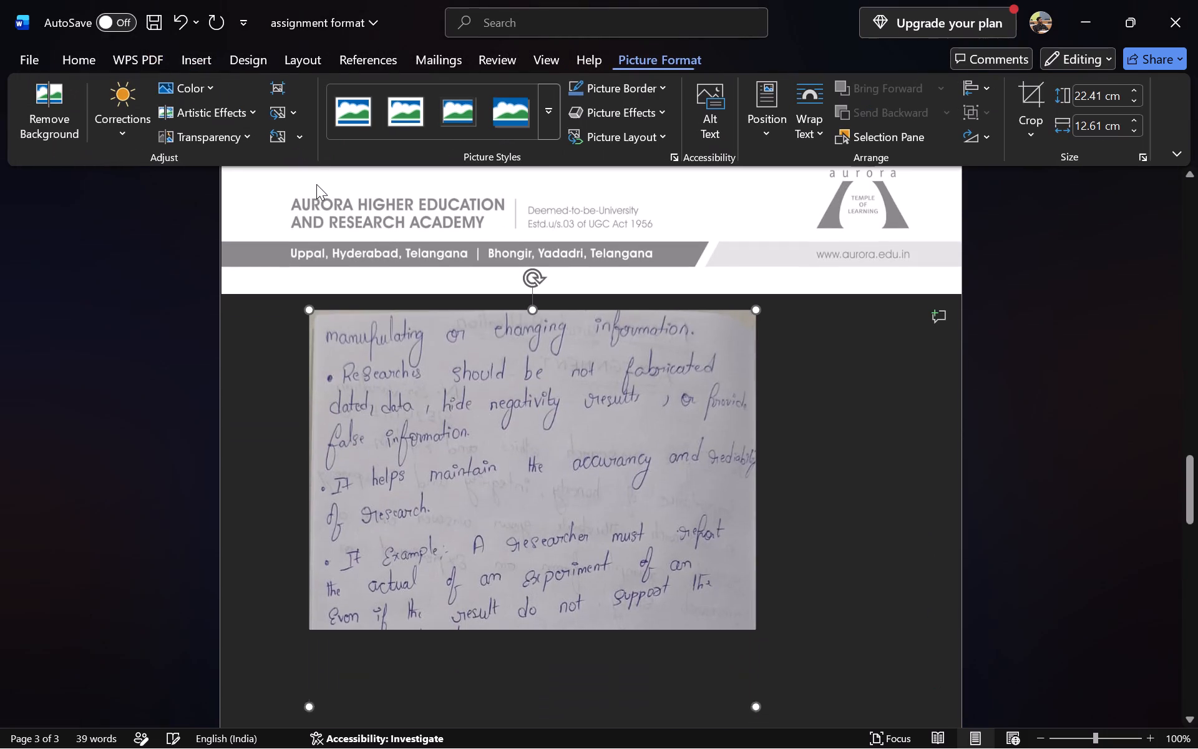
Add a new paragraph after the second scan and insert picture 1.3 from the Research methodology folder there.
scroll(495, 417, down, 6)
scroll(704, 380, up, 1)
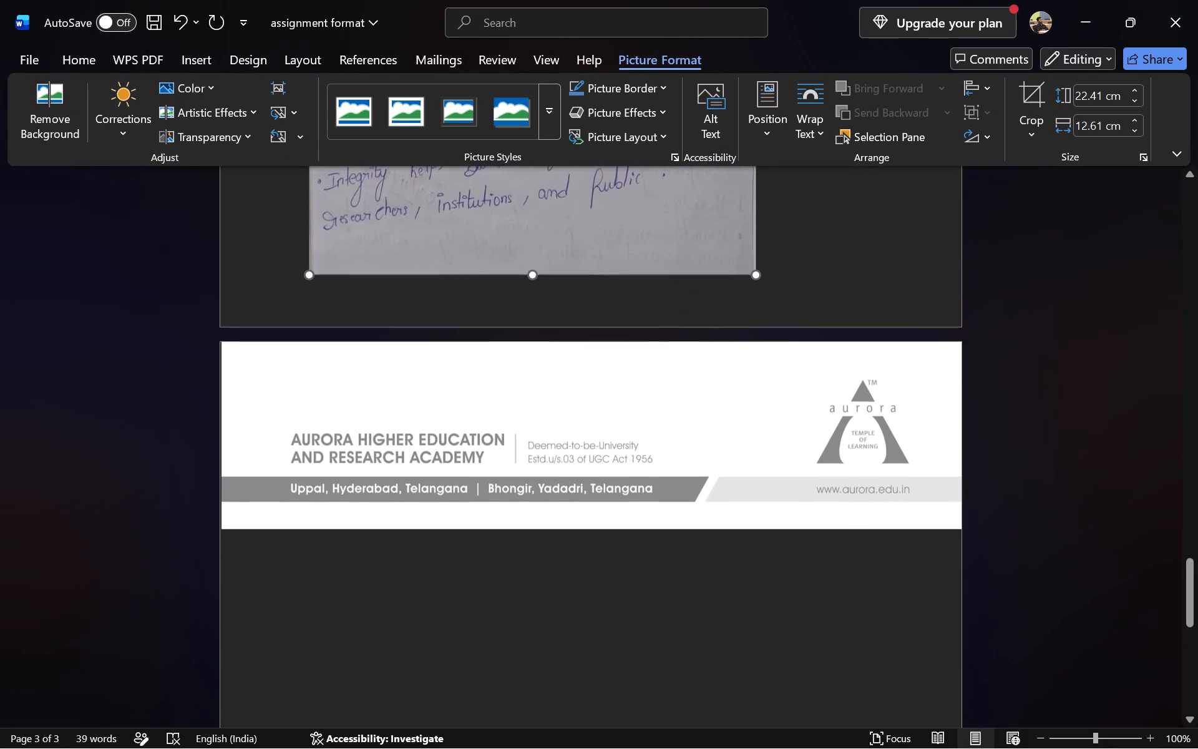
click(791, 270)
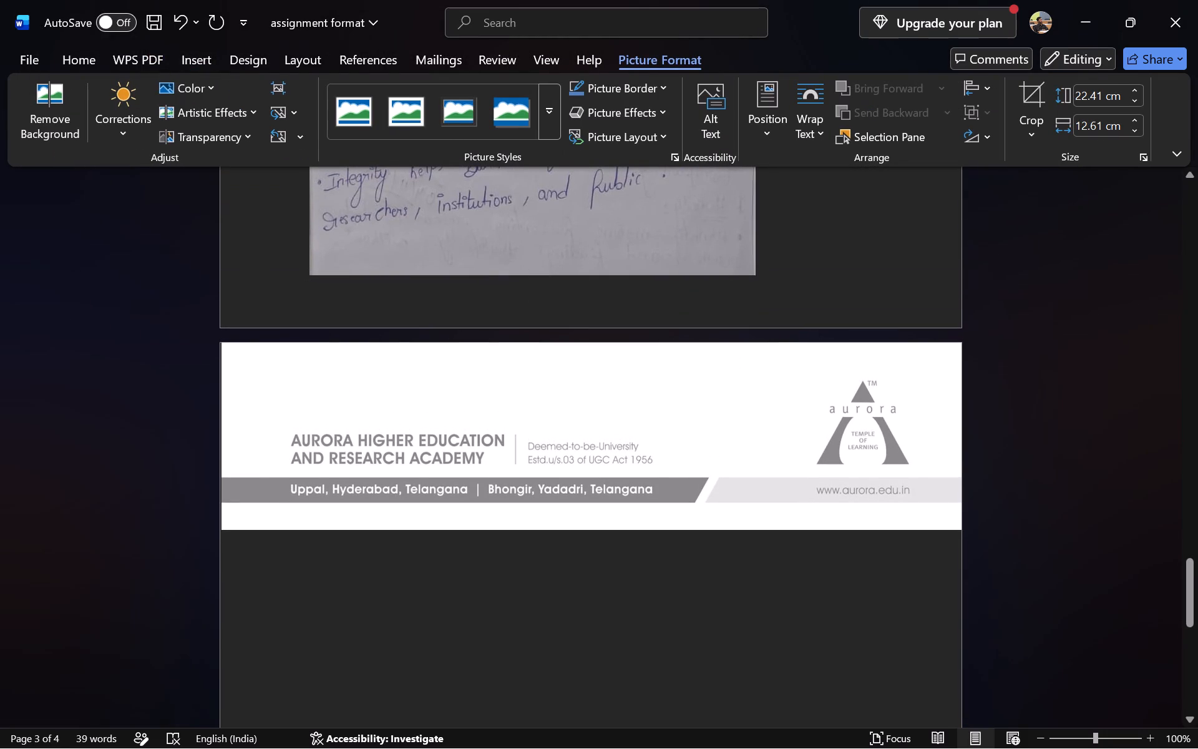
key(Return)
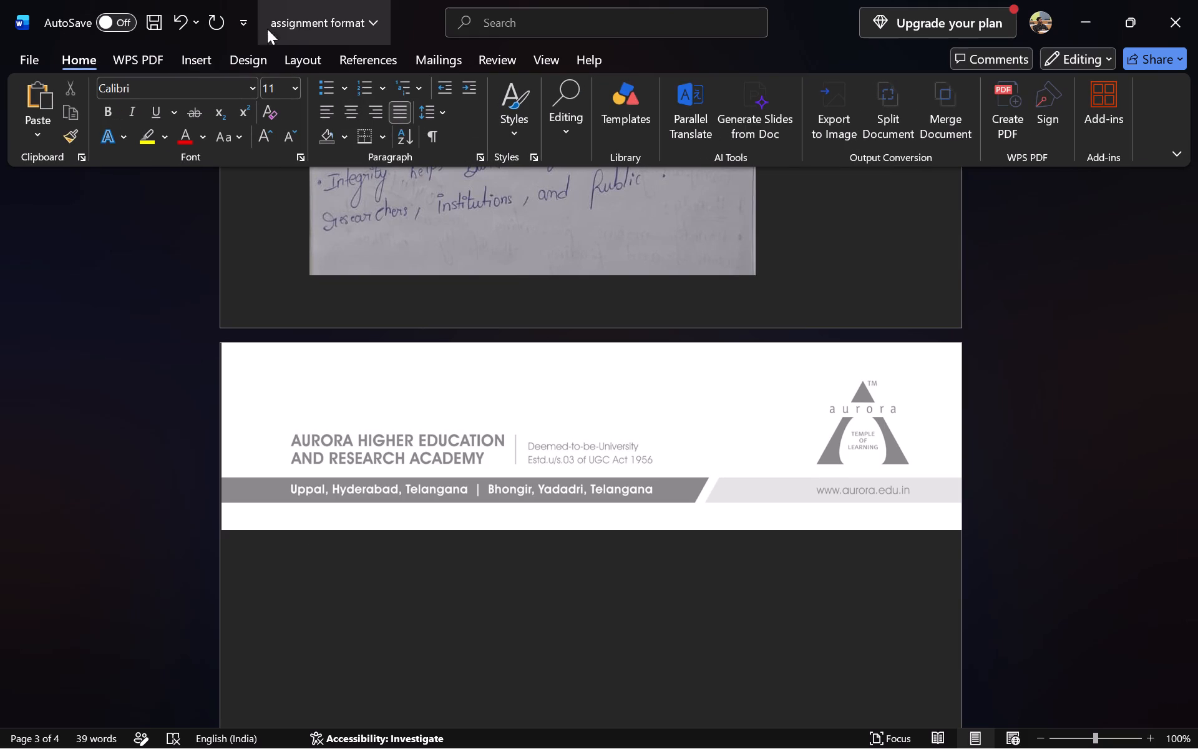
click(193, 61)
click(200, 116)
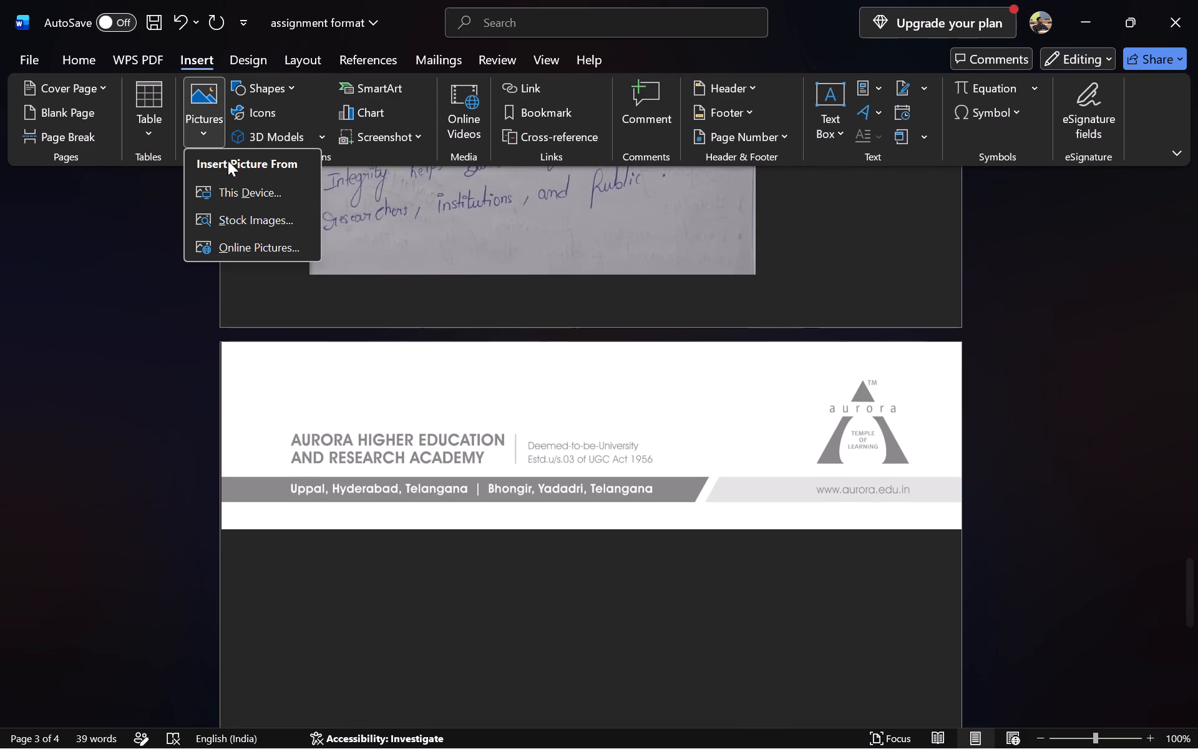
drag(241, 177, 268, 197)
click(268, 197)
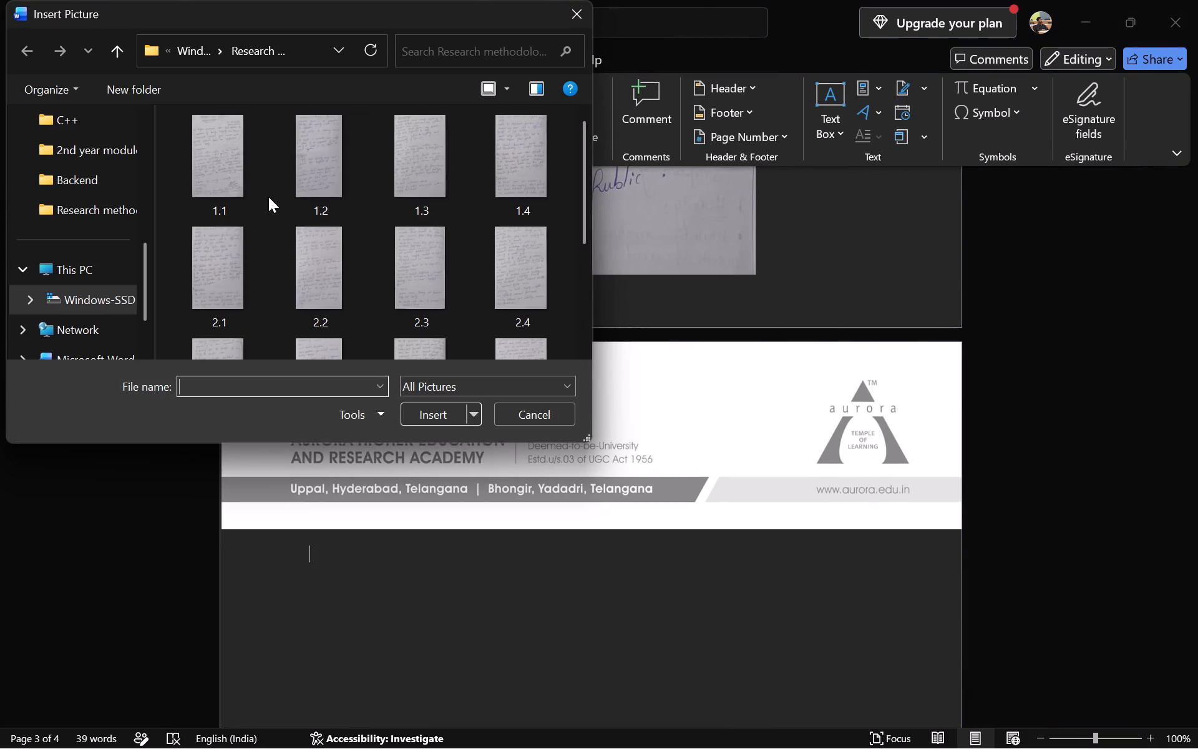
double_click(397, 183)
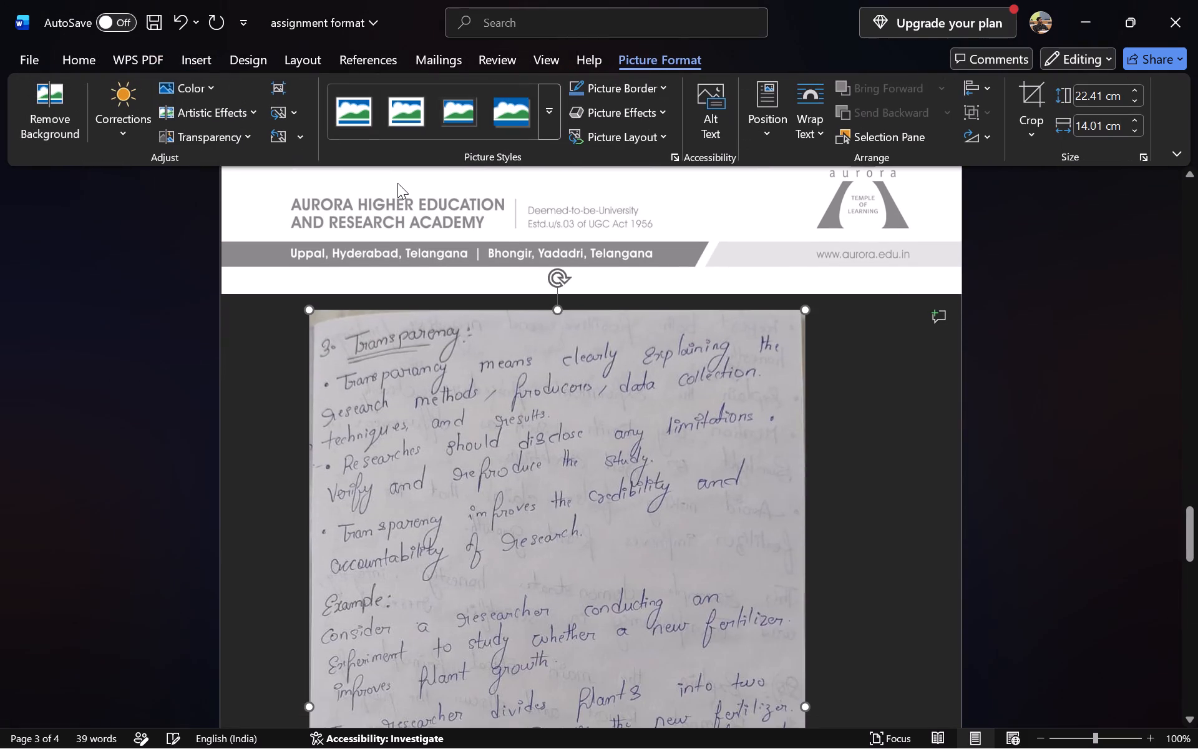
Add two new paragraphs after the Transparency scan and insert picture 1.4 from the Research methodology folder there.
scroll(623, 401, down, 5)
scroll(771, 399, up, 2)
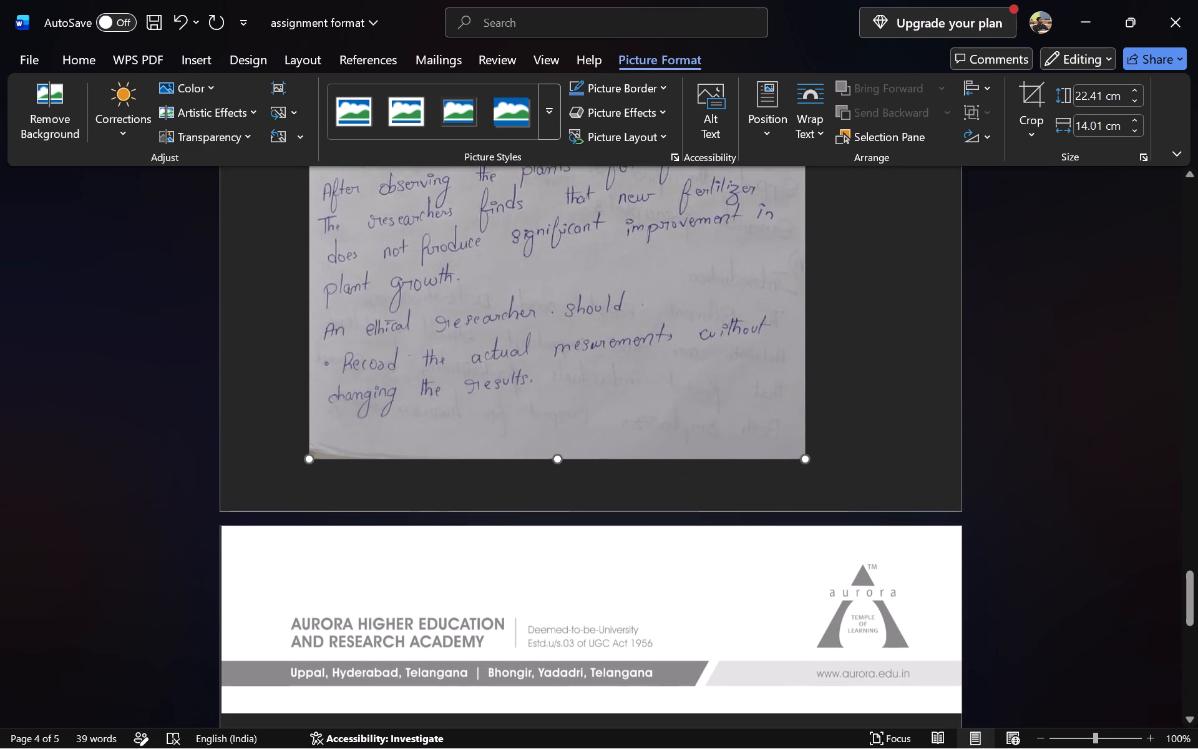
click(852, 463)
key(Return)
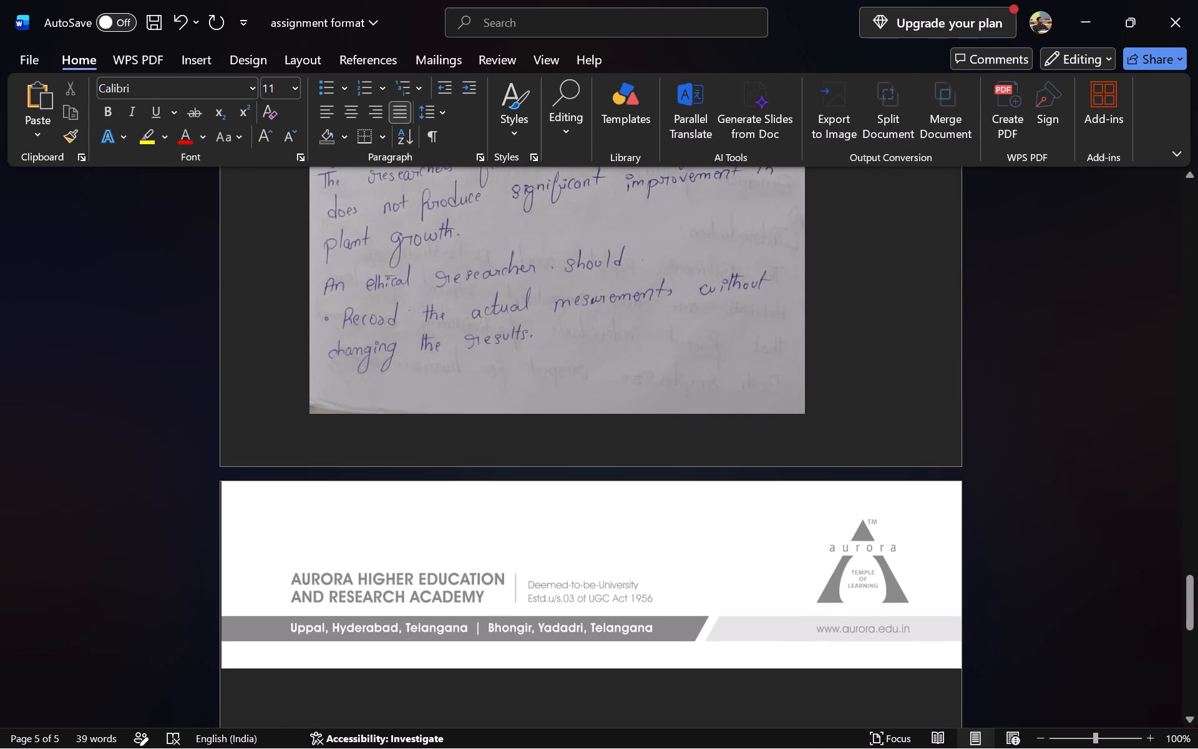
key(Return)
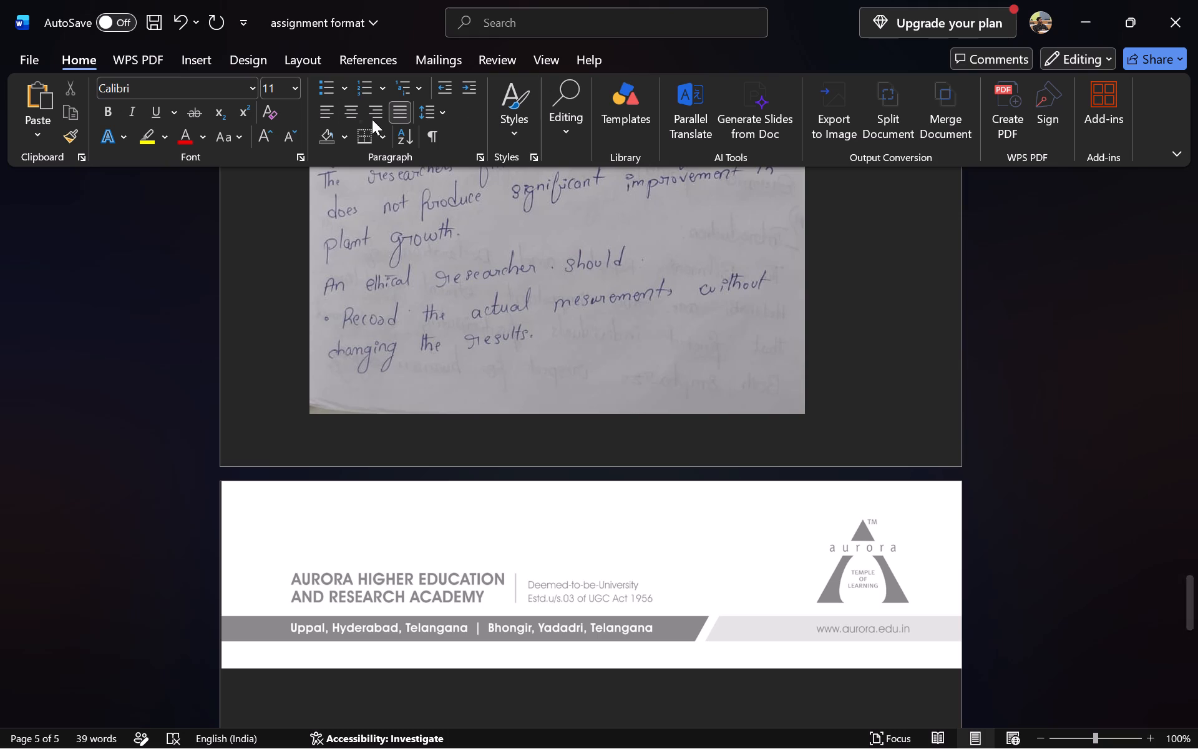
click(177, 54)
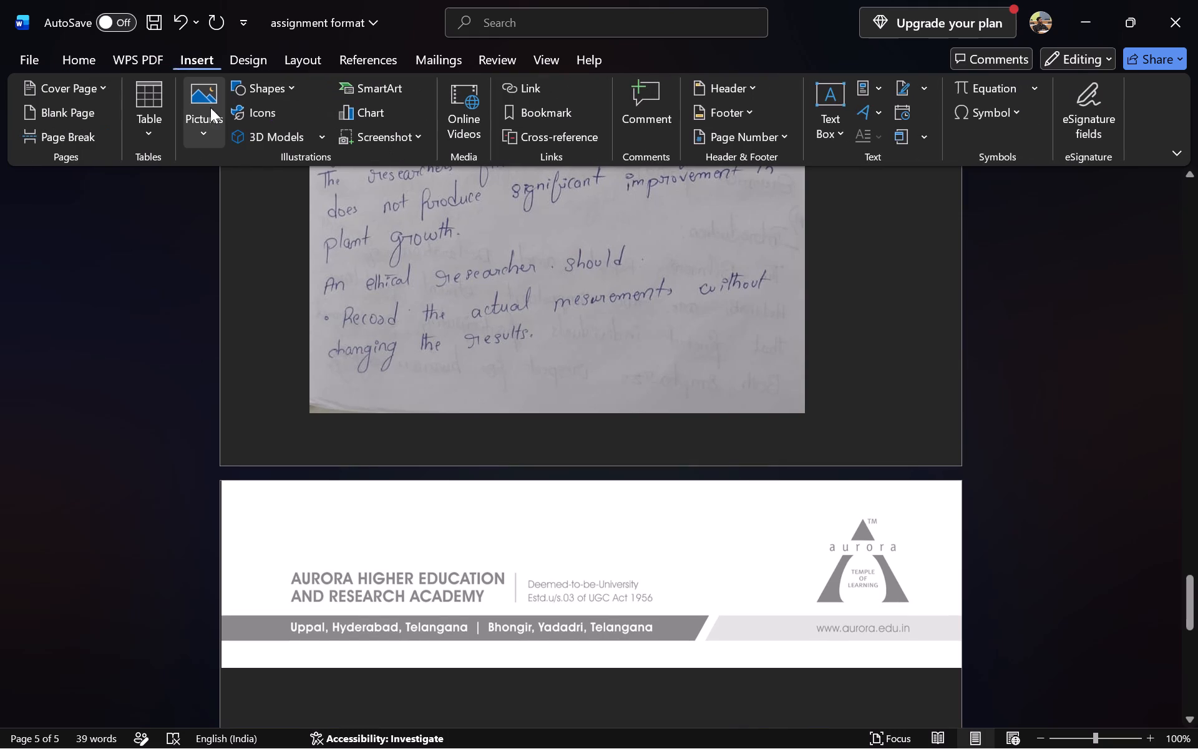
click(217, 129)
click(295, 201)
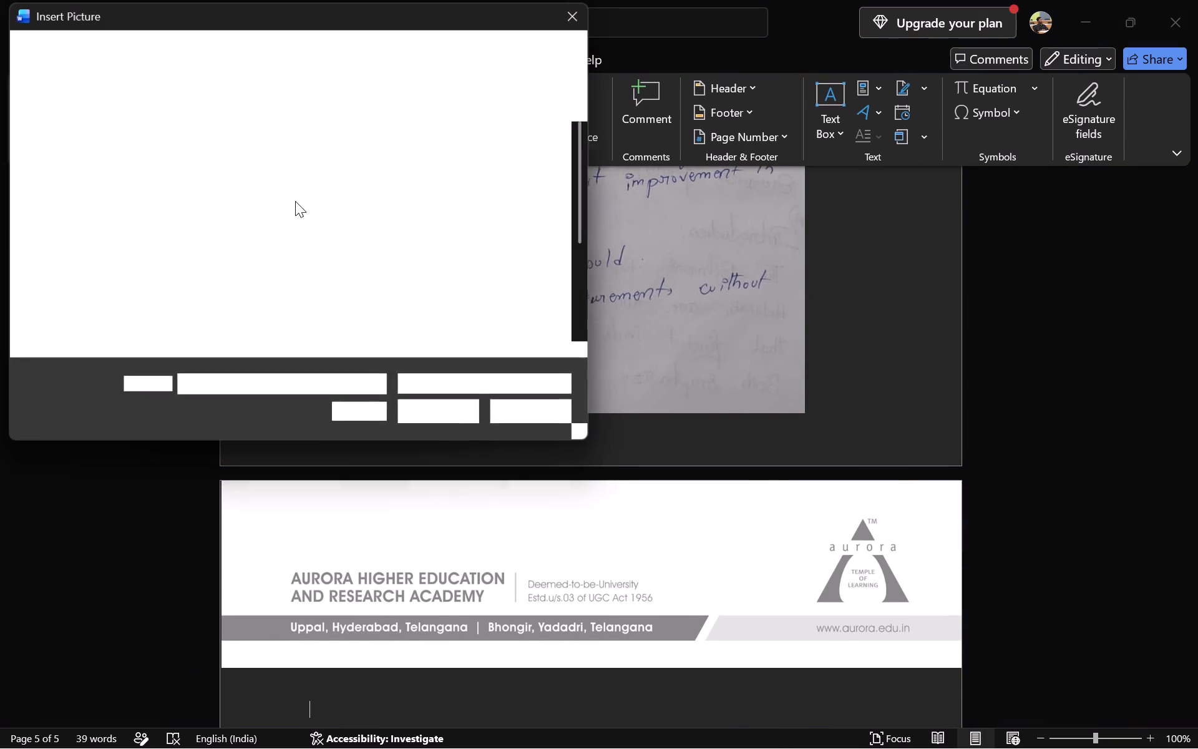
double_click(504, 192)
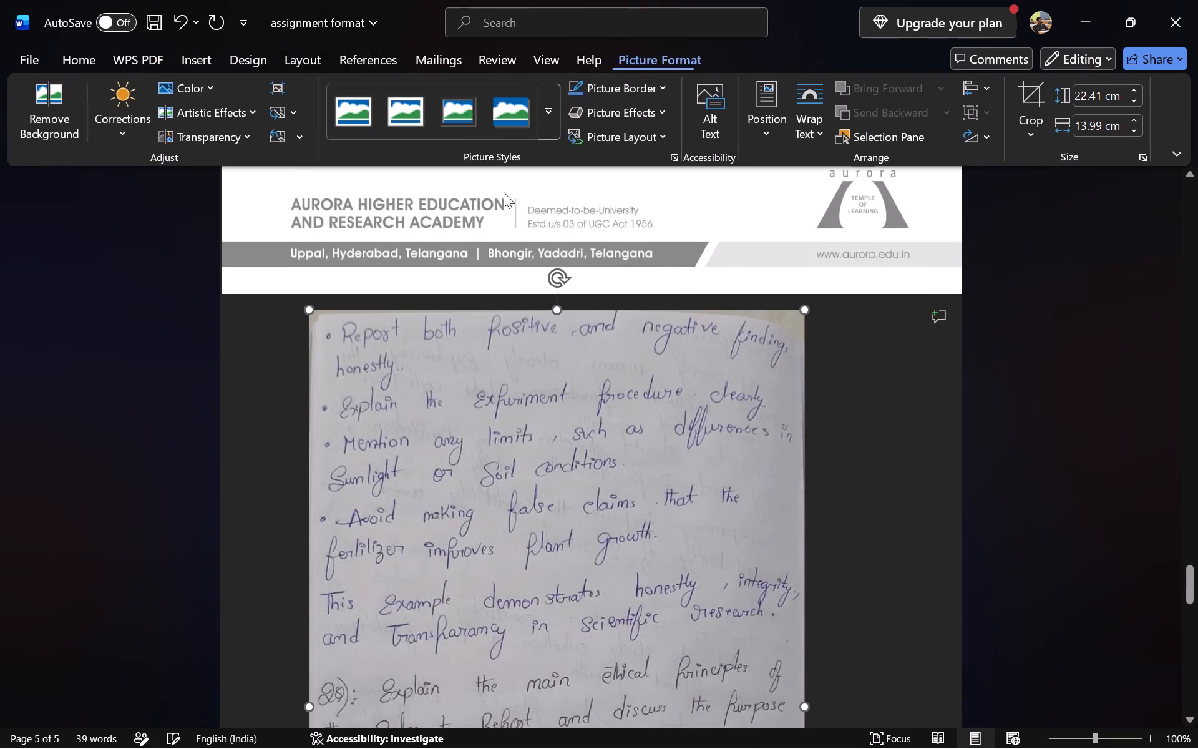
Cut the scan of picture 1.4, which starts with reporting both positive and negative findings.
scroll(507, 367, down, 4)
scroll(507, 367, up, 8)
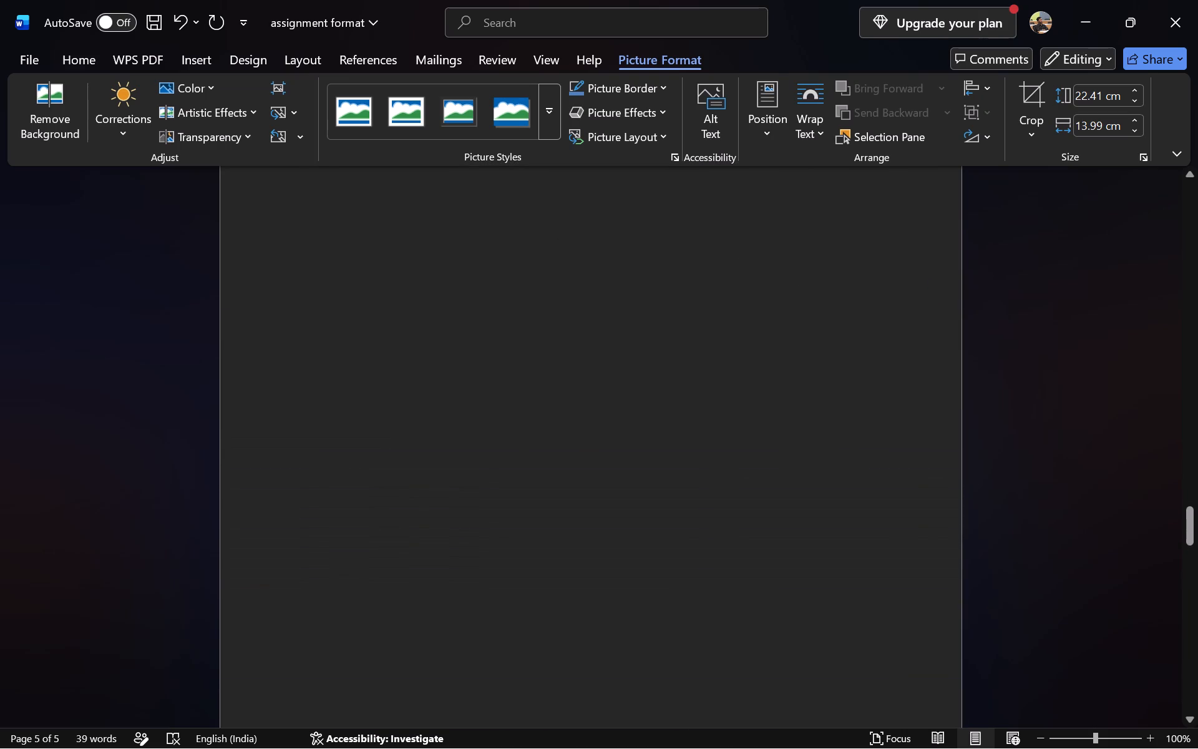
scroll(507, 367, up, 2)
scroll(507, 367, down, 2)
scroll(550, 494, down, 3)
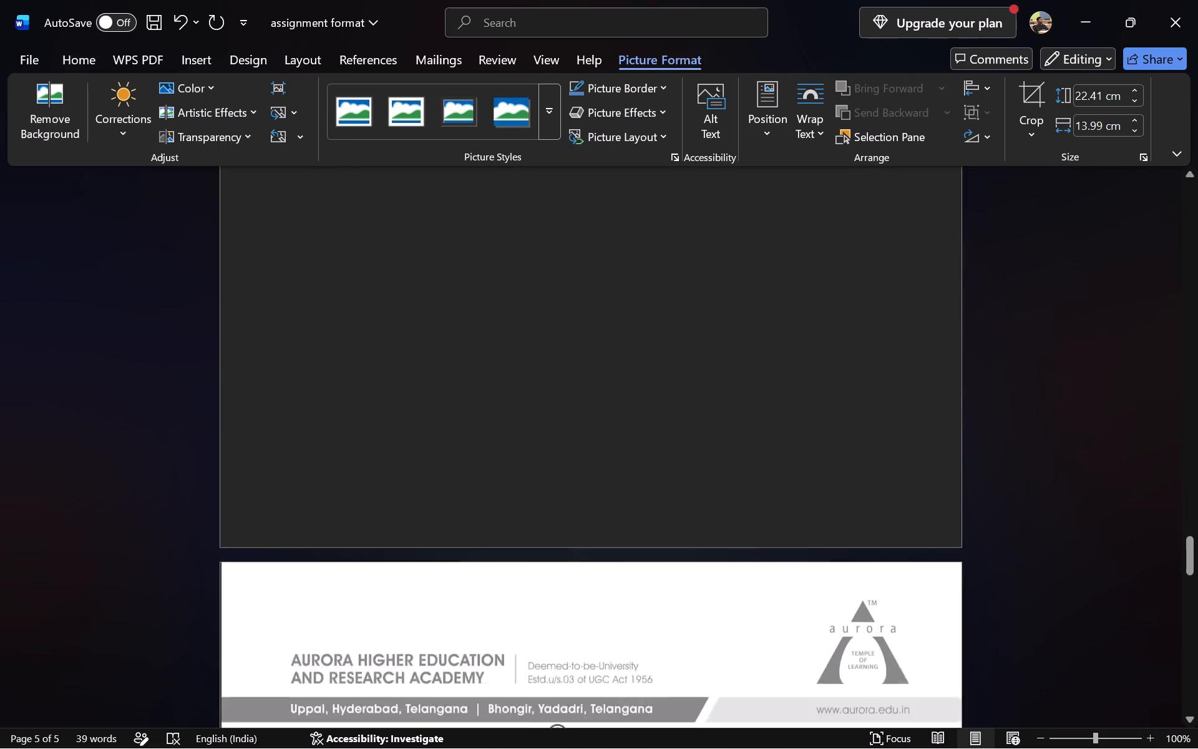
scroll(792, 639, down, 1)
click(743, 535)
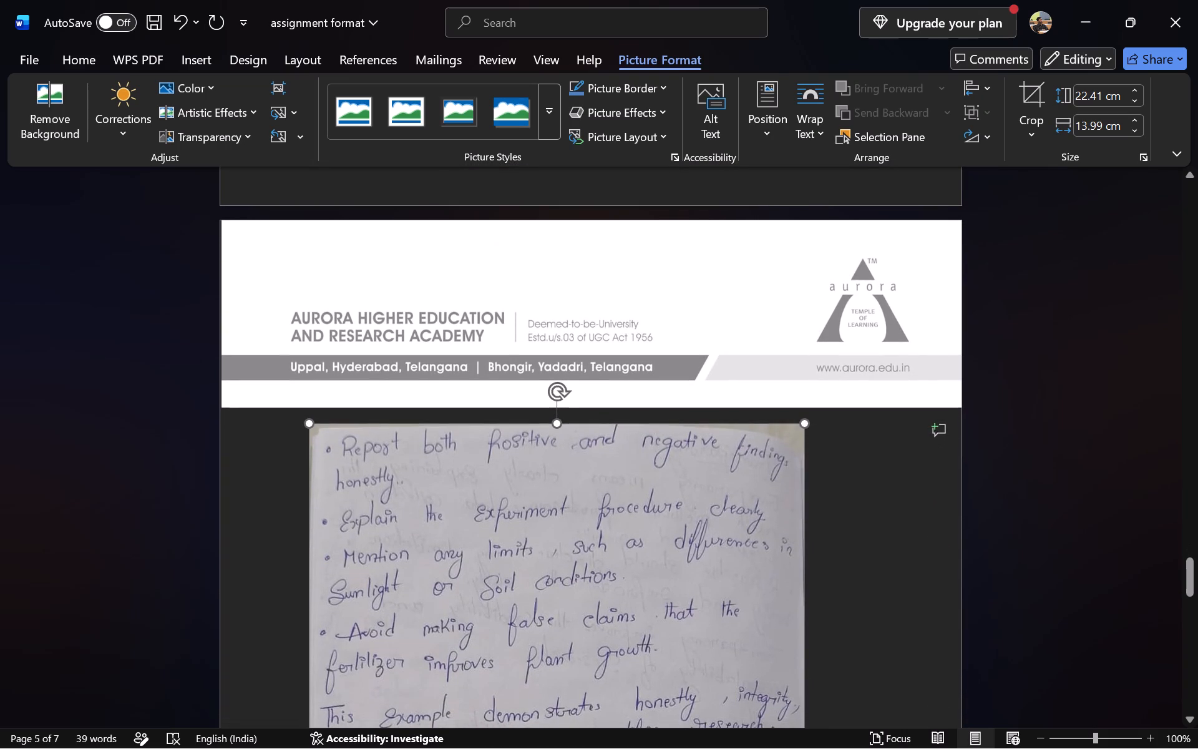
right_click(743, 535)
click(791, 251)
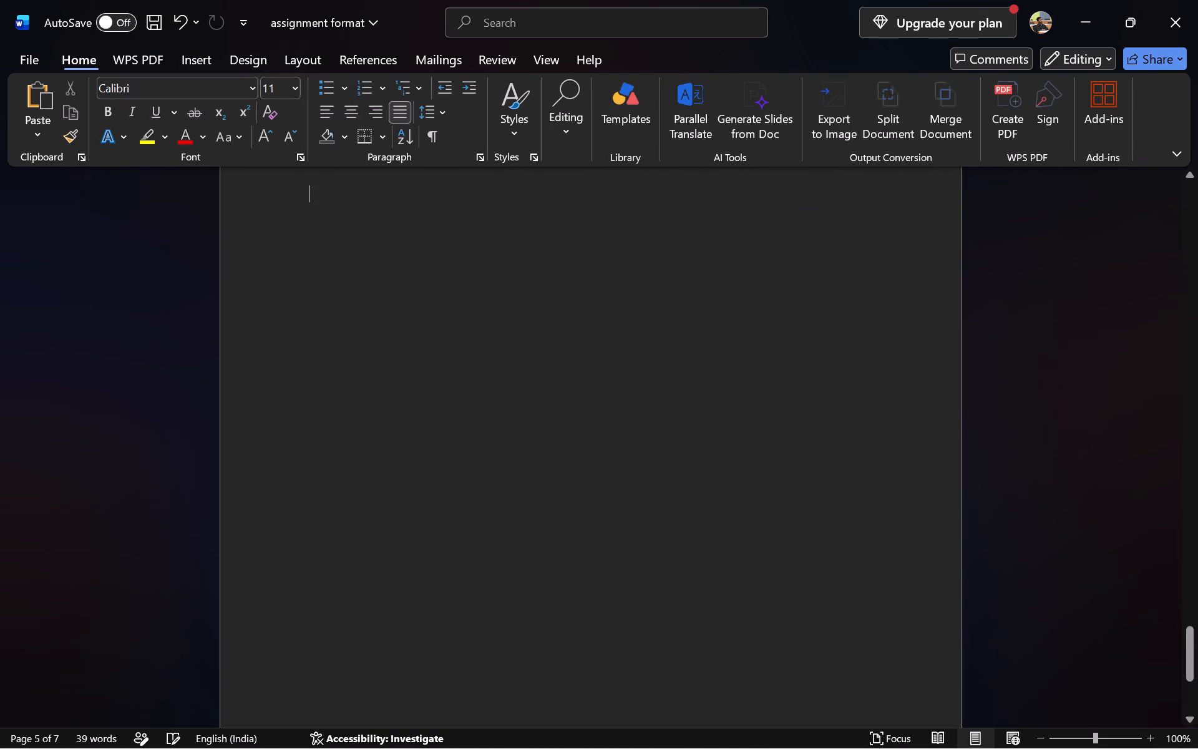
Look back through the inserted scans to check their order and the page layout.
scroll(560, 361, up, 4)
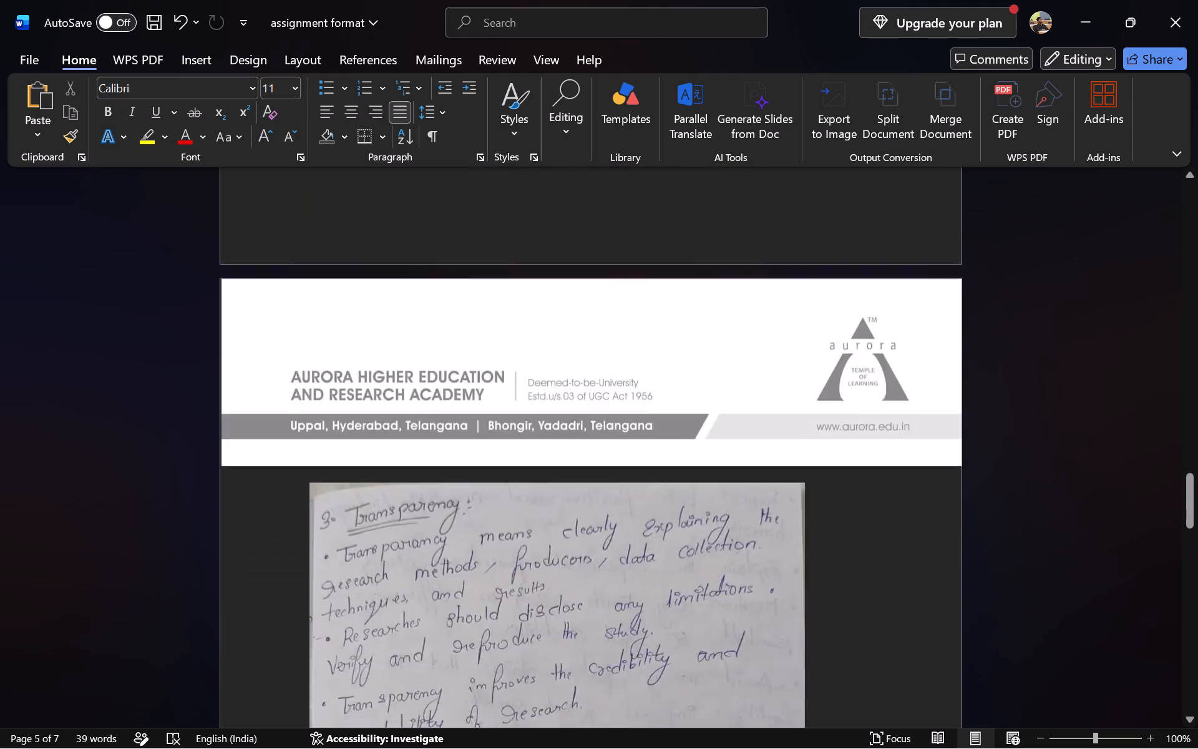
scroll(560, 361, up, 7)
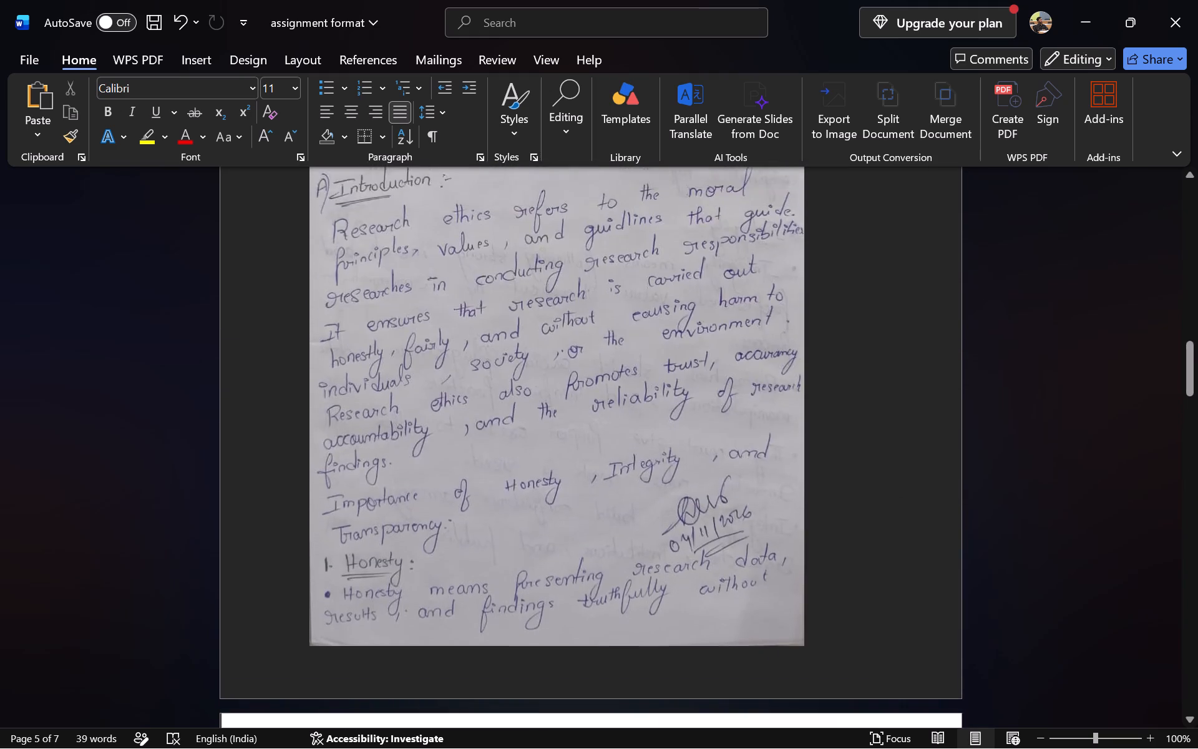
scroll(560, 361, up, 2)
scroll(560, 361, down, 1)
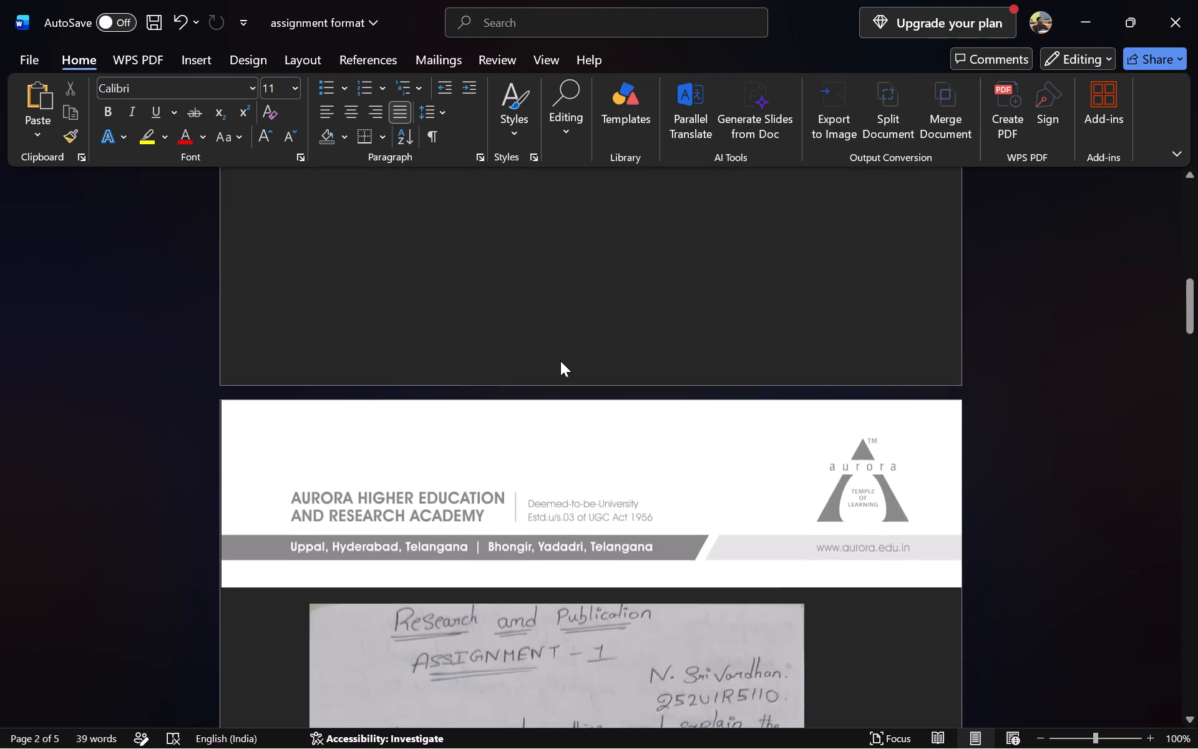
scroll(560, 361, down, 1)
scroll(560, 361, up, 2)
scroll(560, 361, down, 1)
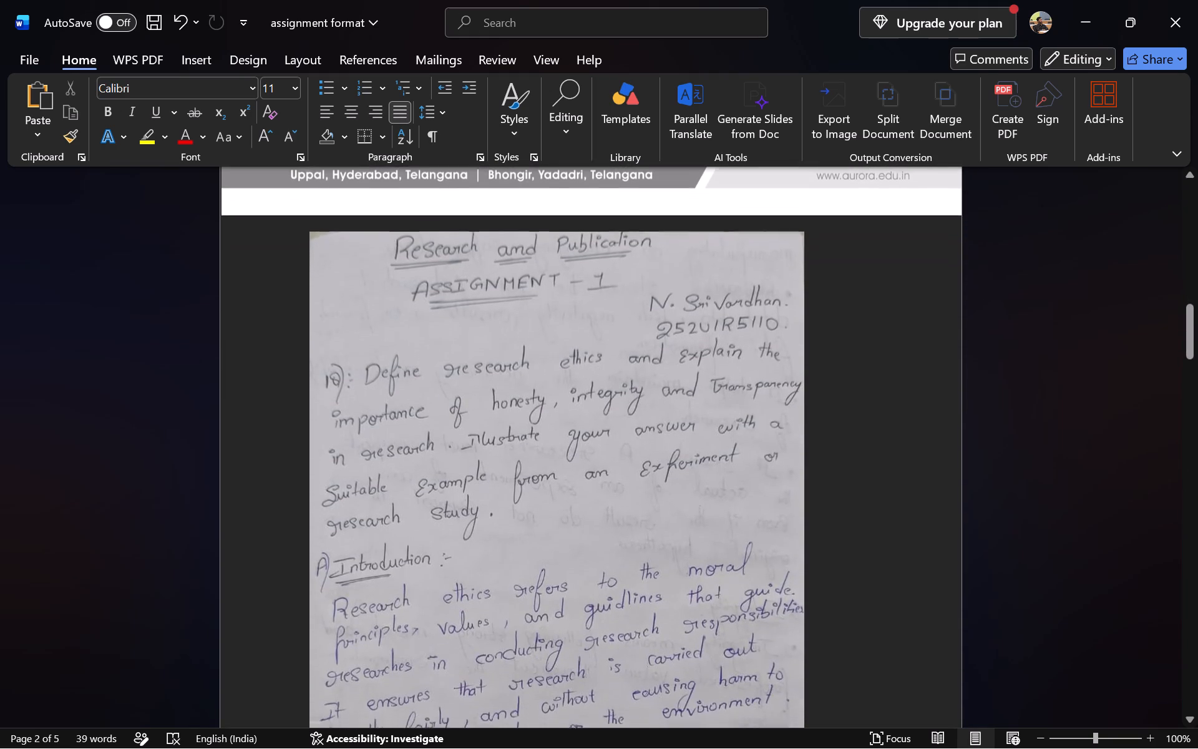
scroll(560, 361, down, 3)
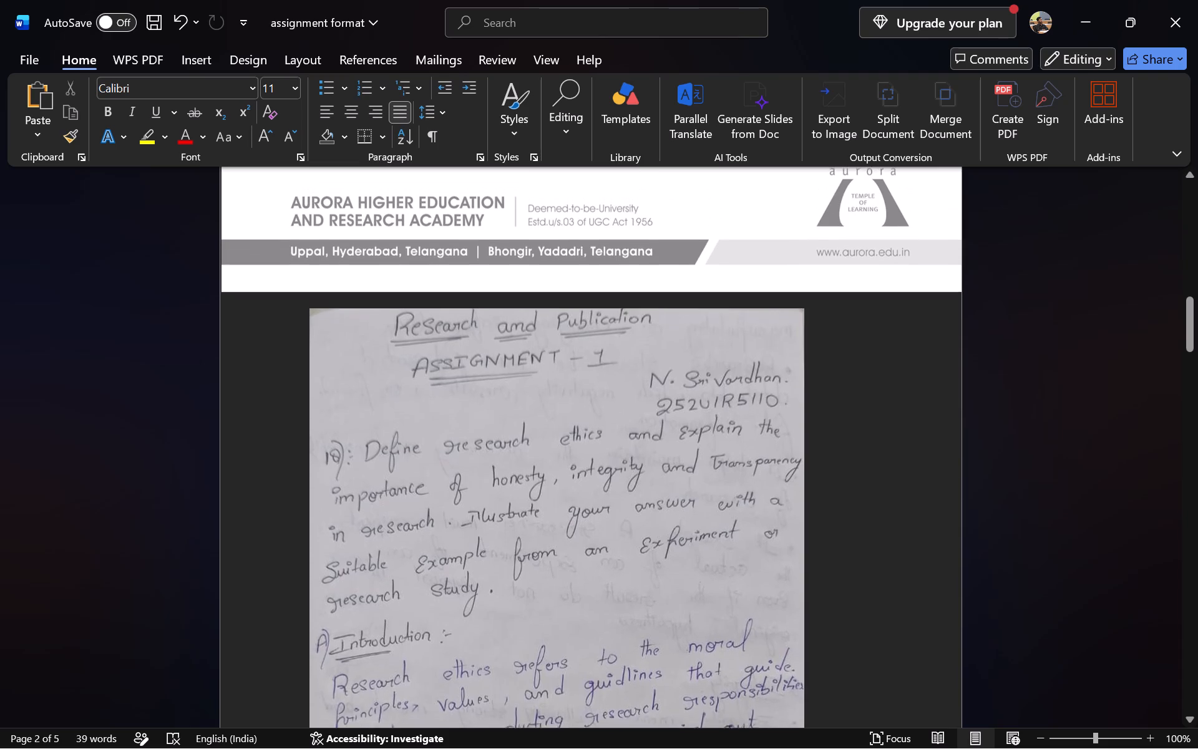
Add a new paragraph after the Transparency scan and insert picture 1.4 from the Research methodology folder there.
scroll(560, 361, down, 5)
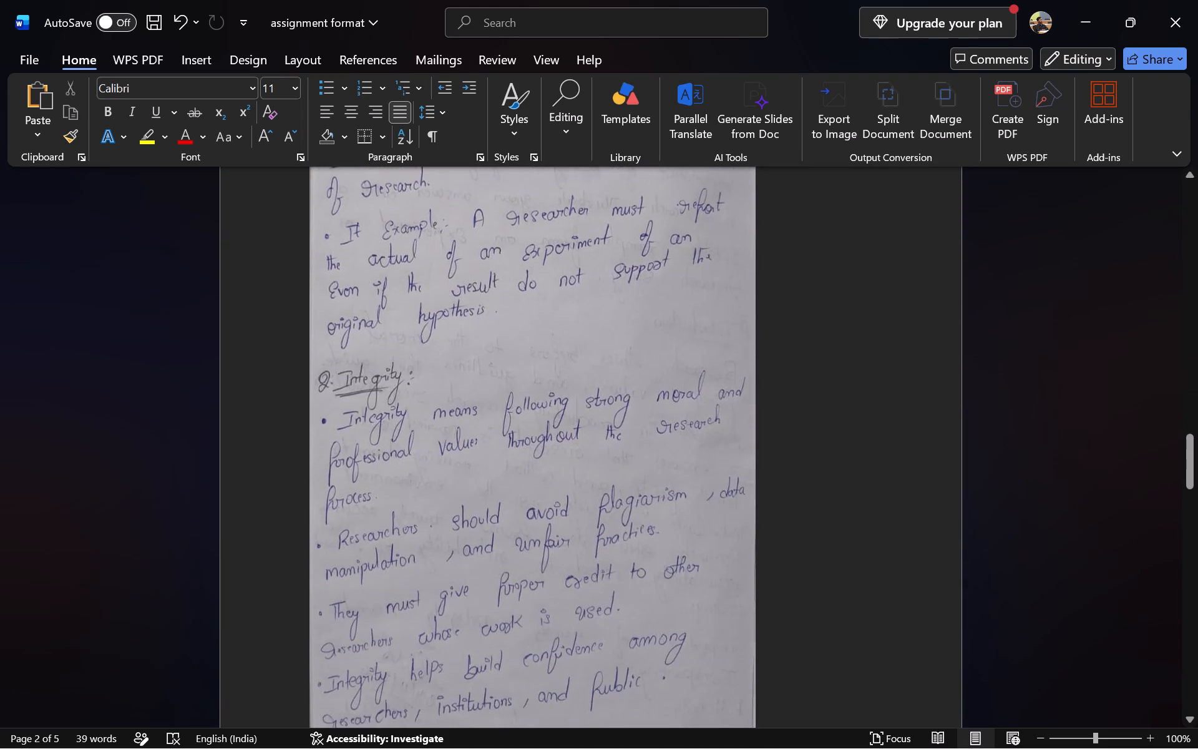
scroll(560, 361, down, 3)
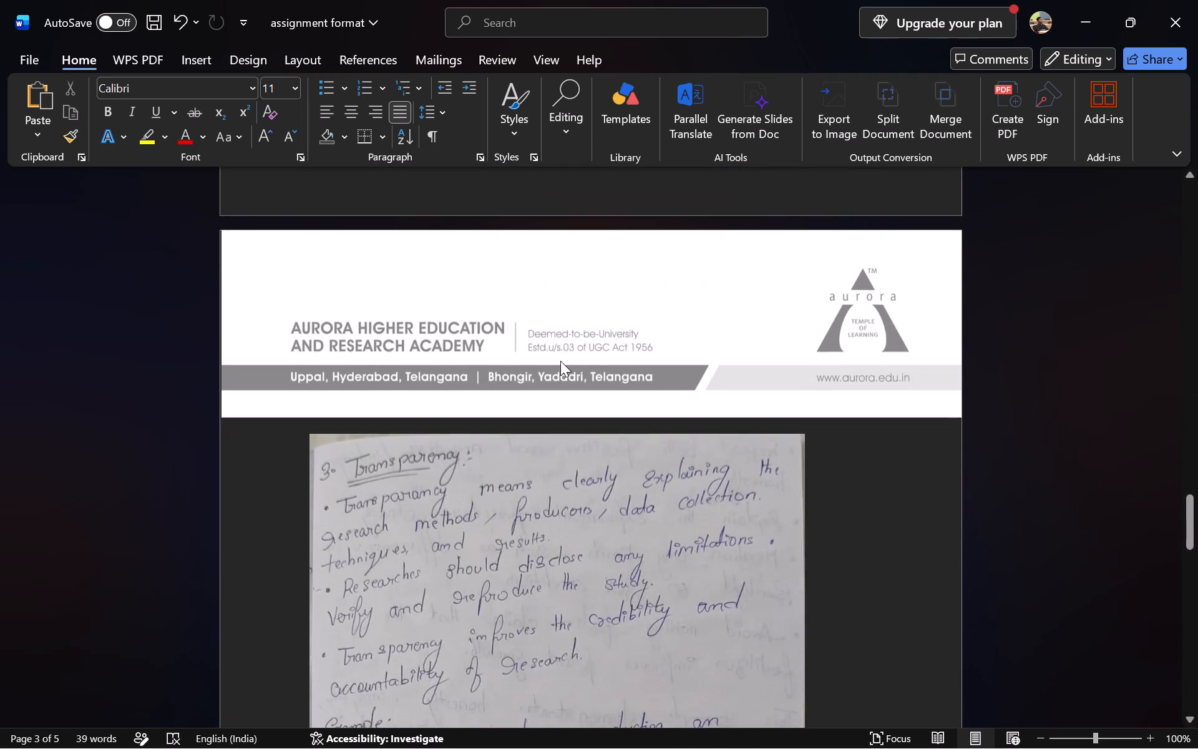
scroll(560, 361, down, 4)
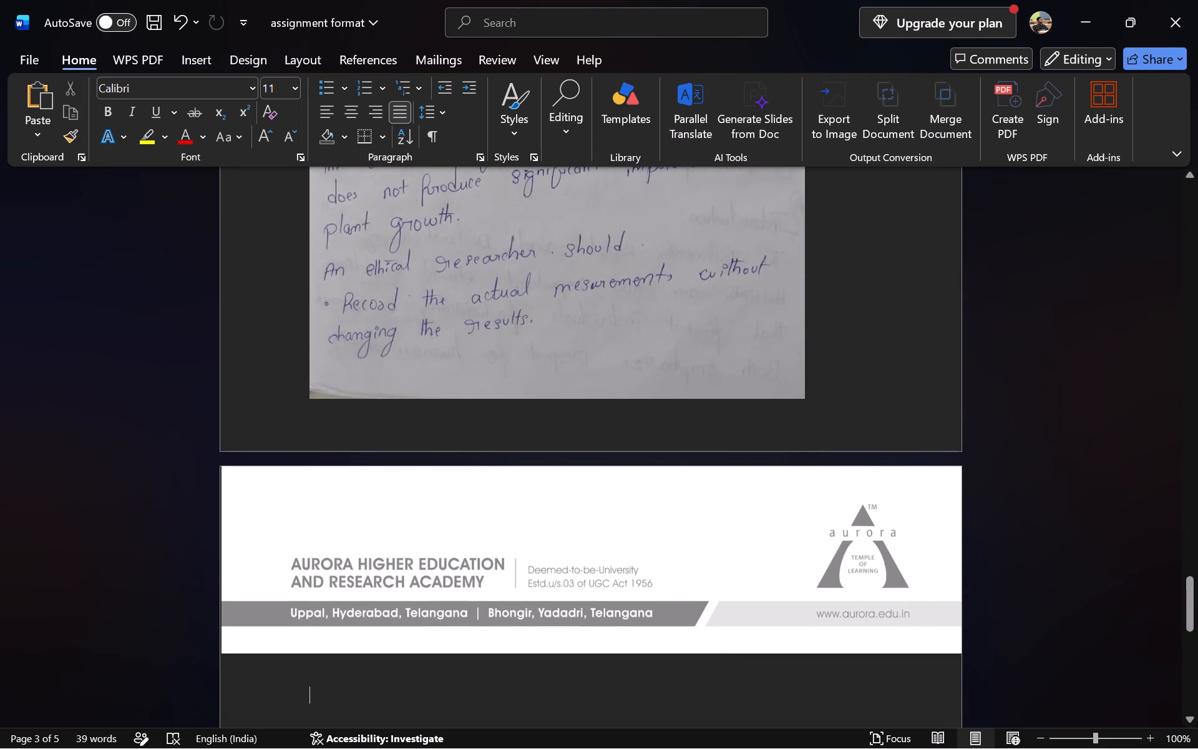
click(817, 392)
key(Return)
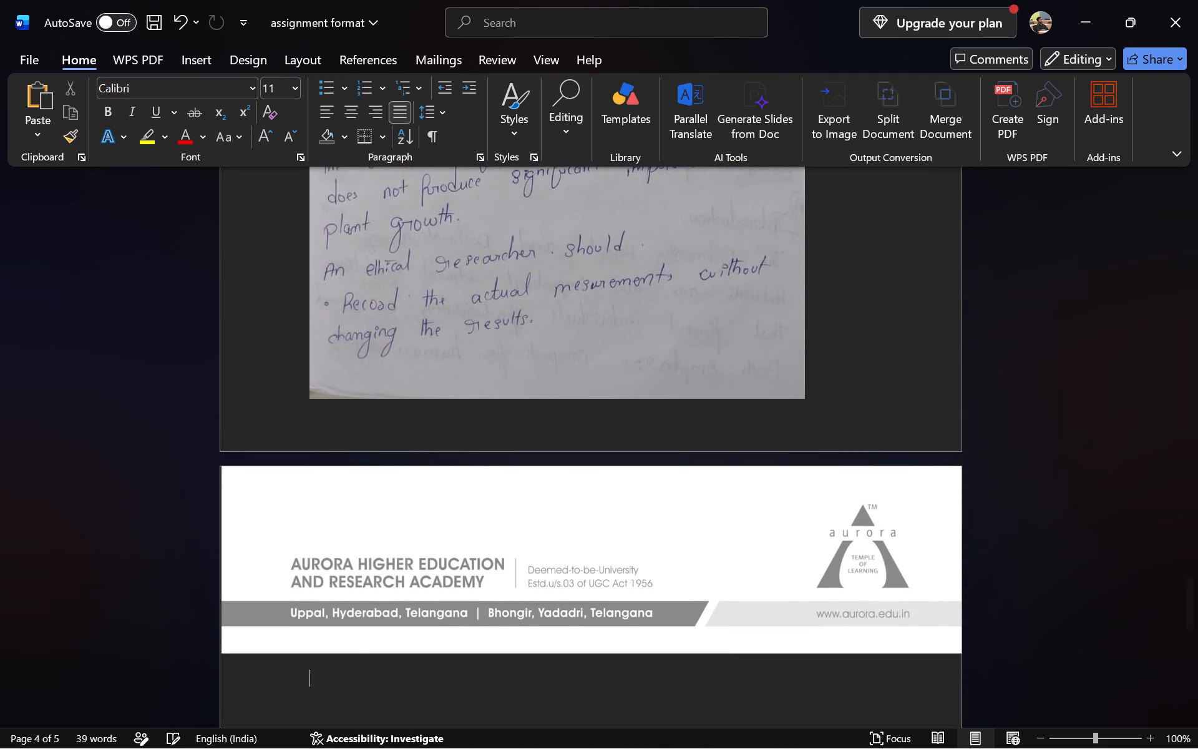
drag(198, 66, 224, 134)
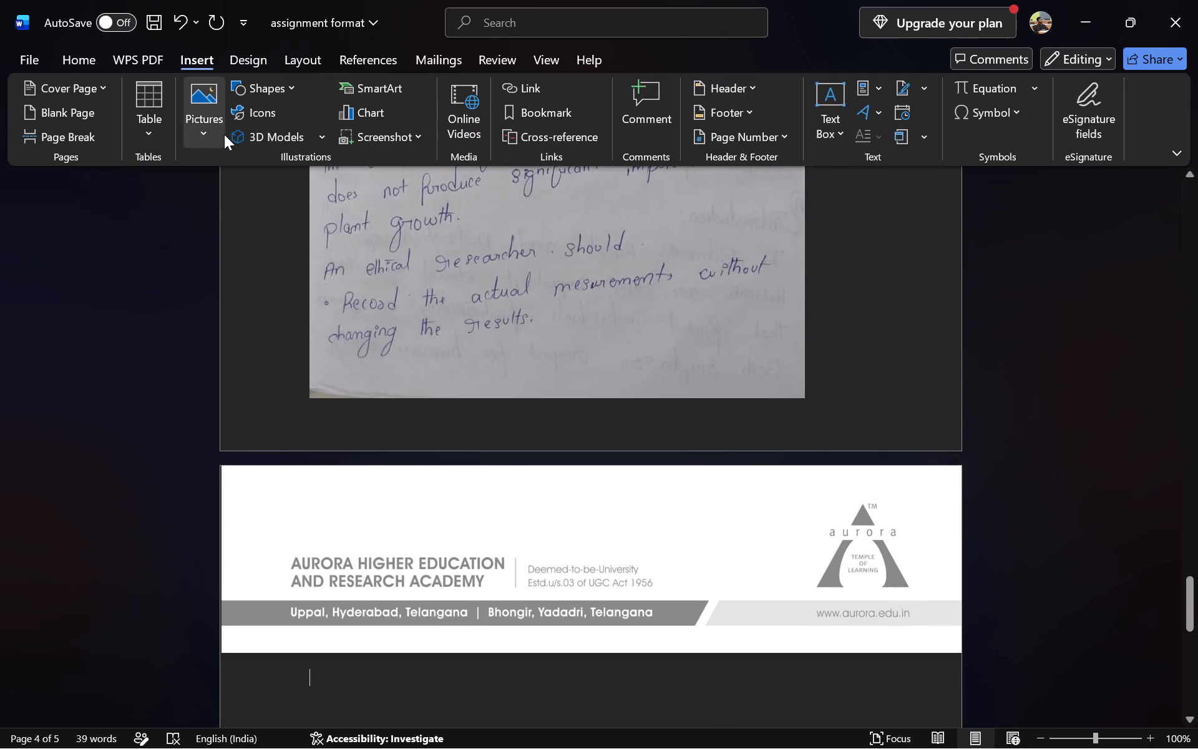
click(200, 119)
click(271, 188)
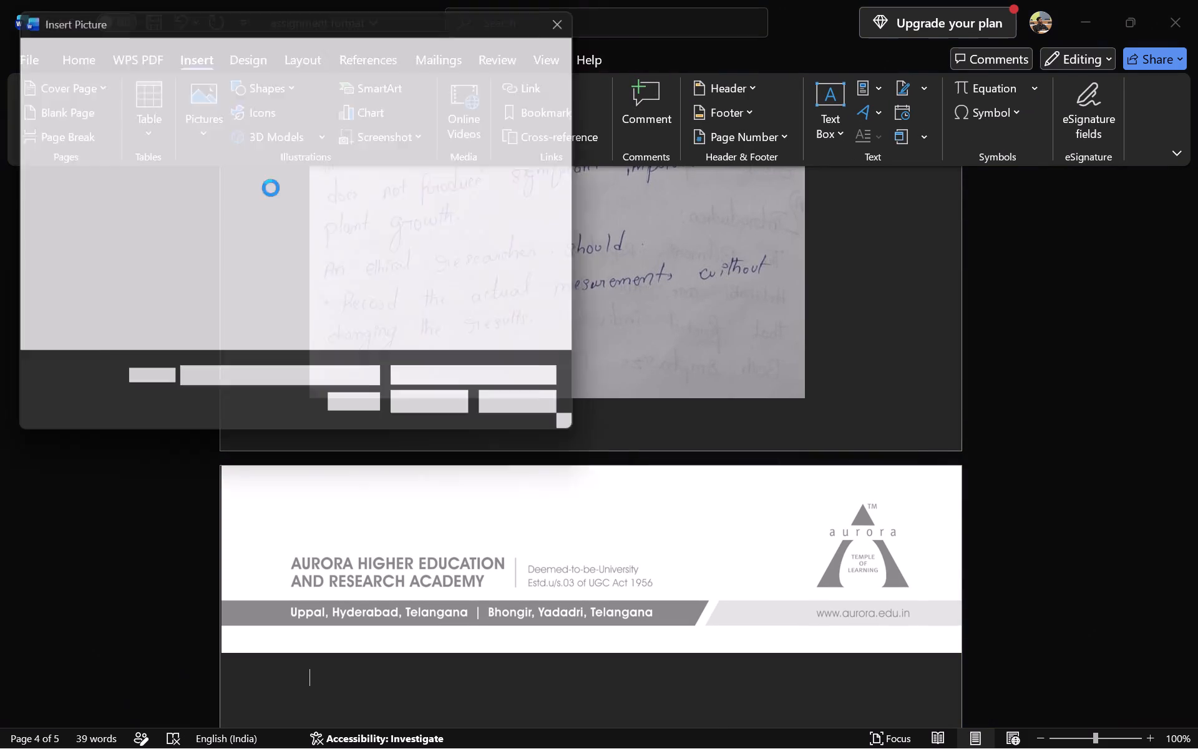
double_click(518, 170)
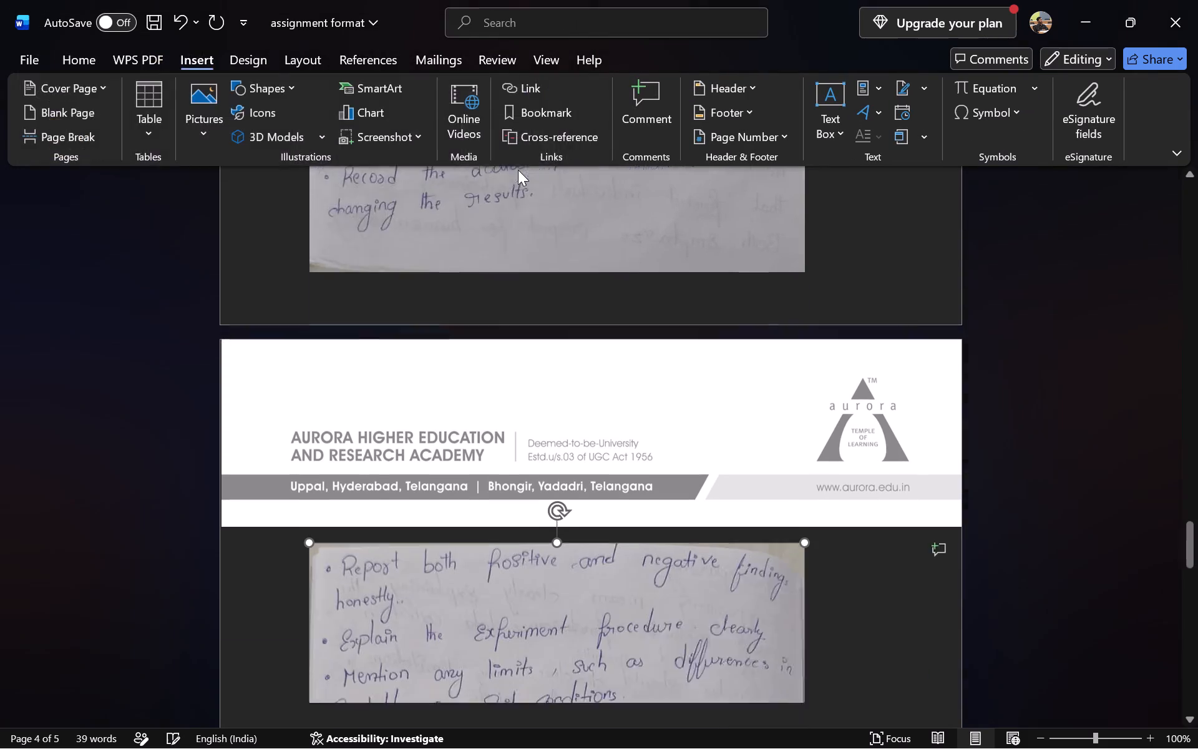
Add a new paragraph after the picture 1.4 scan and insert picture 2.1 from the Research methodology folder there.
scroll(532, 383, down, 5)
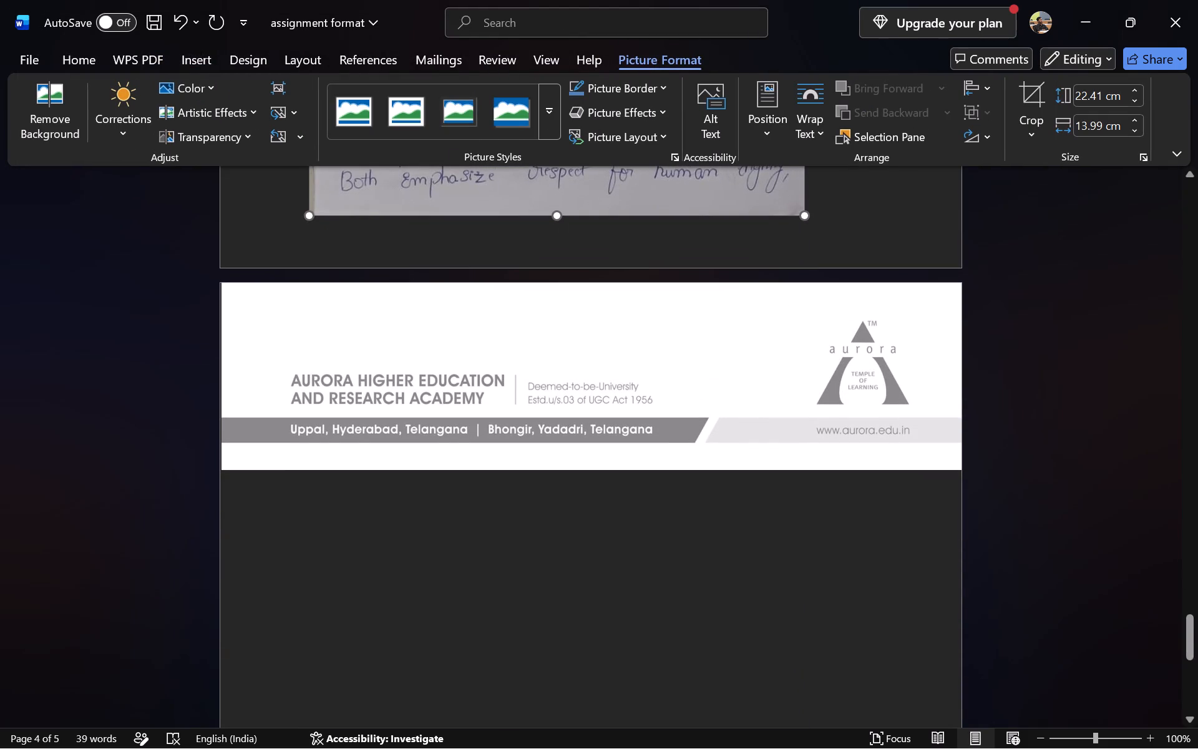
click(852, 213)
key(Return)
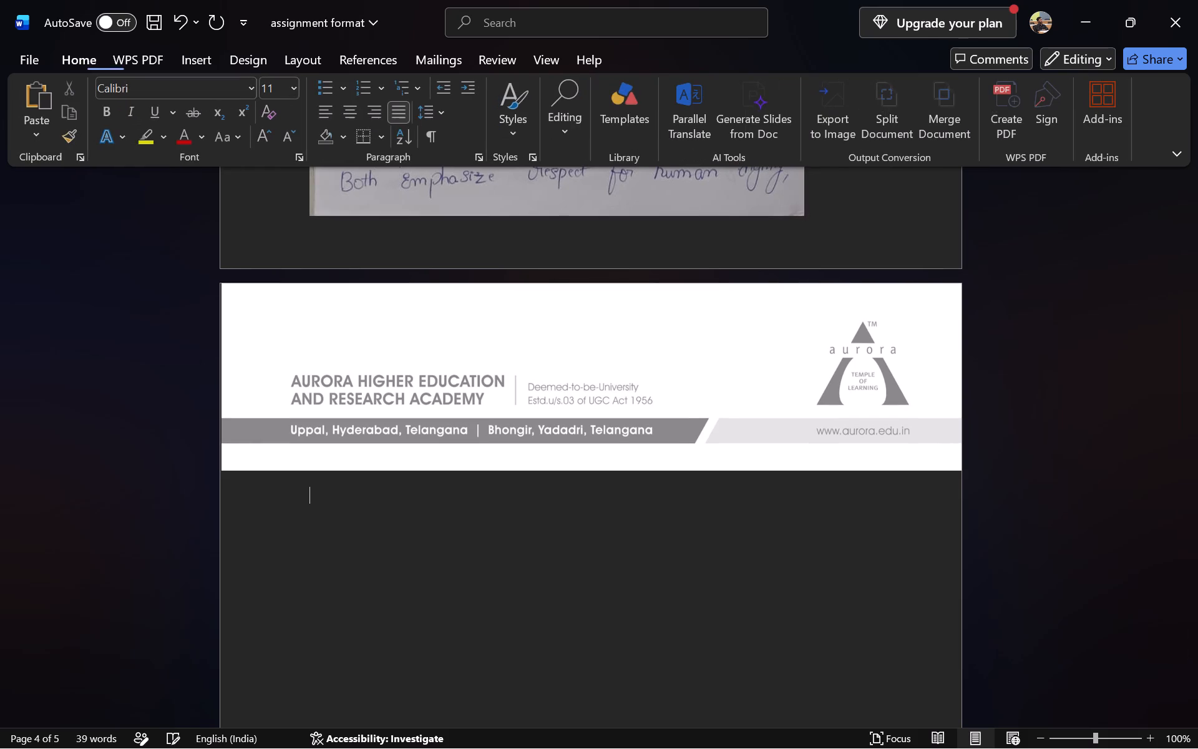
click(202, 60)
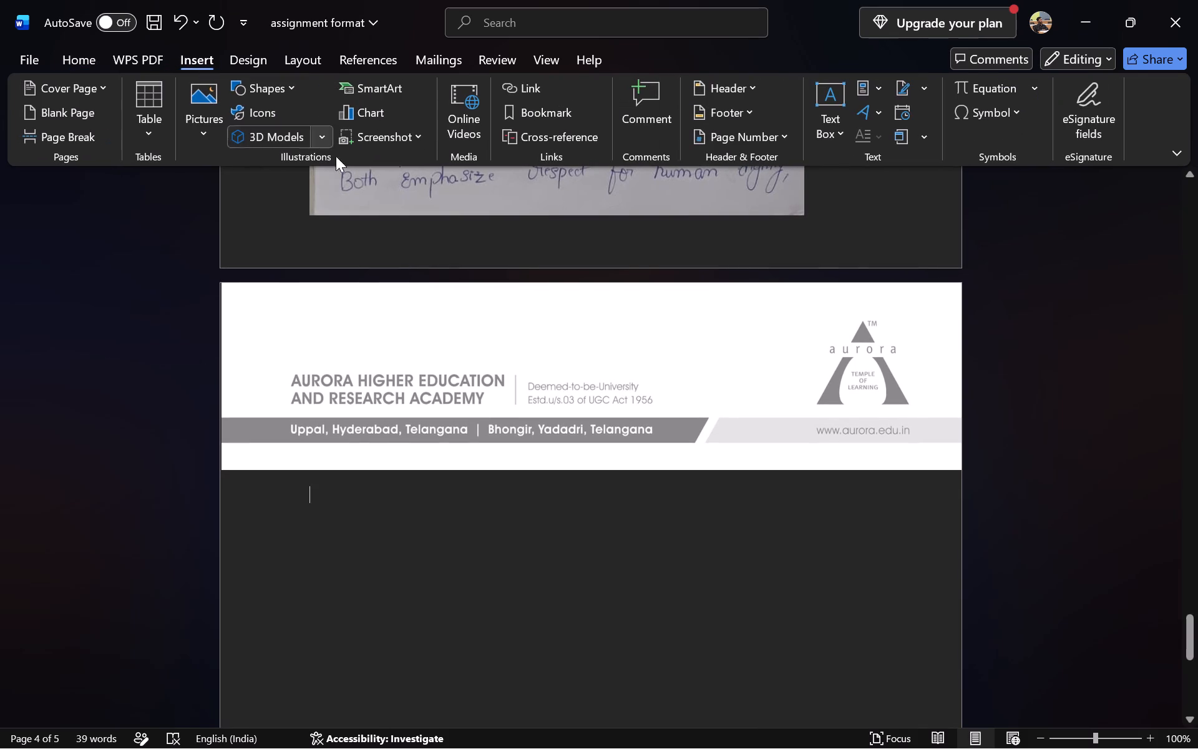
scroll(421, 295, up, 2)
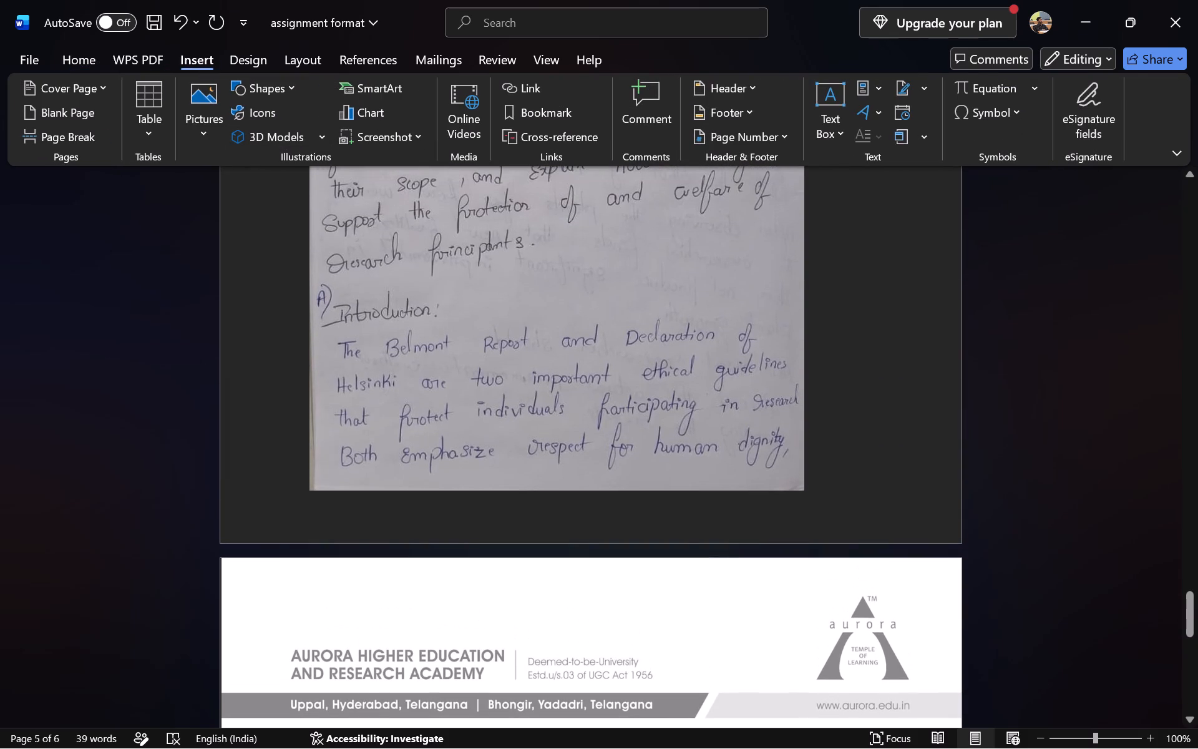
scroll(382, 326, down, 1)
click(204, 122)
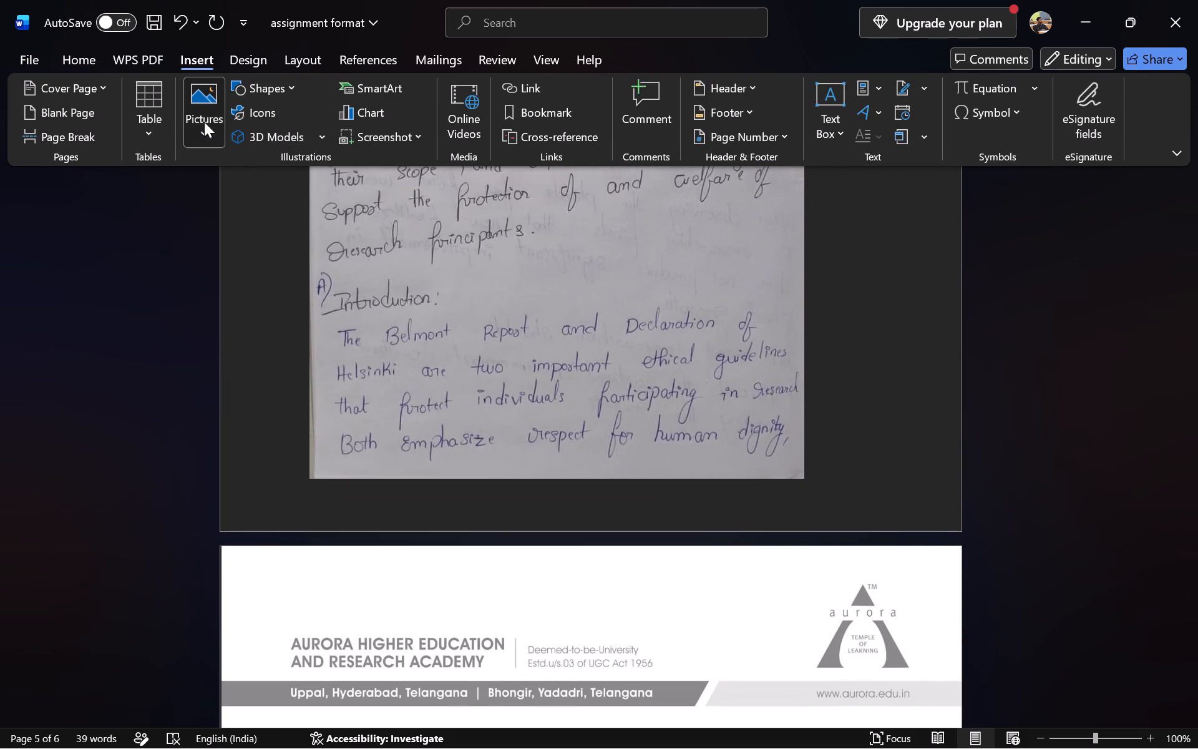
click(269, 192)
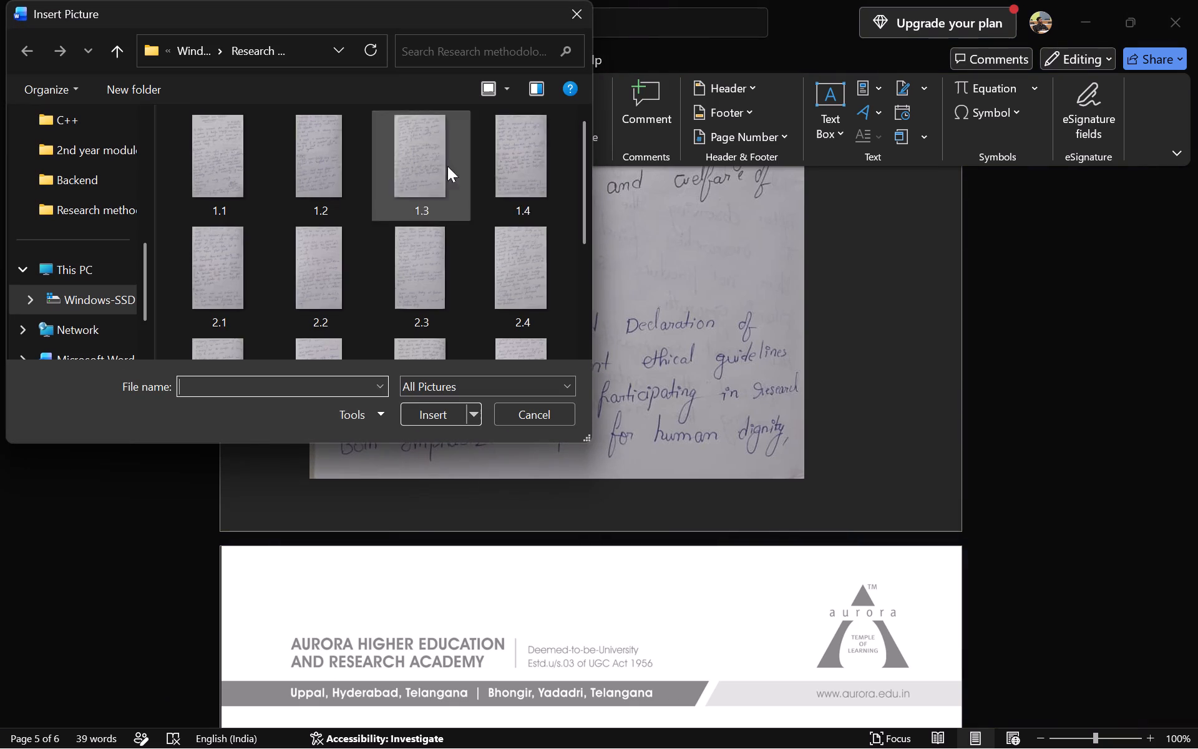
double_click(217, 278)
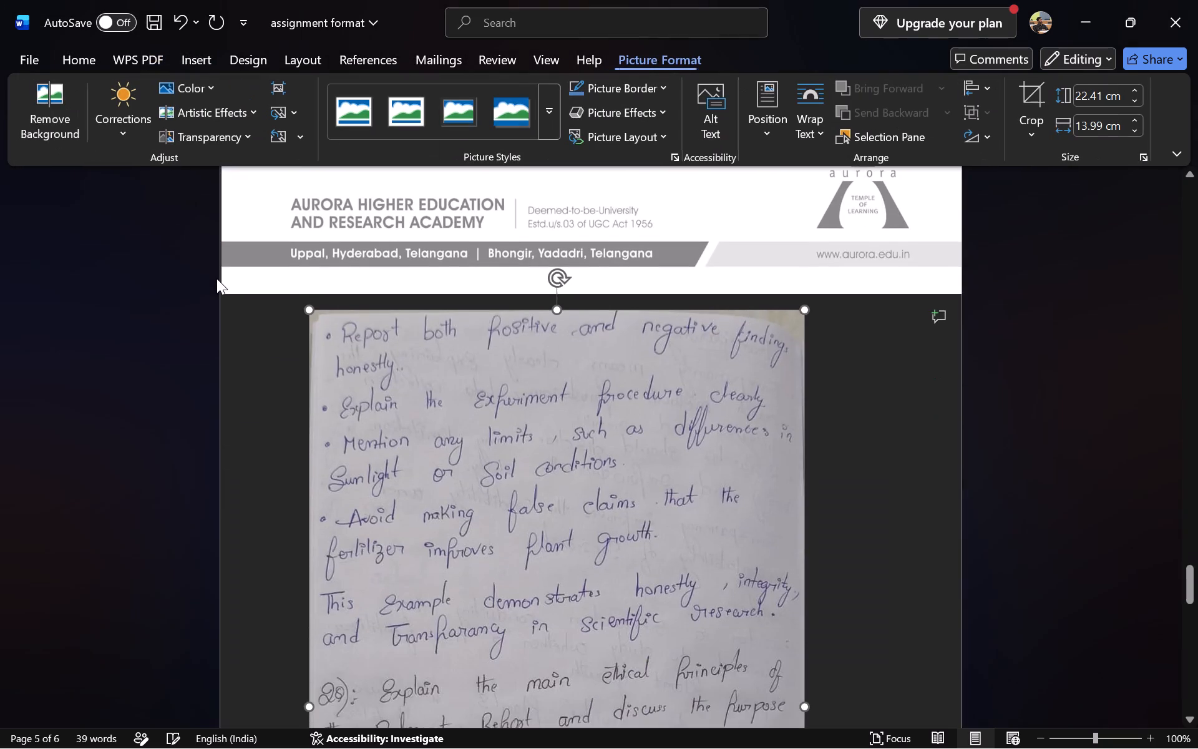
Add a new paragraph after the picture 2.1 scan and insert picture 2.2 from the same folder there.
scroll(801, 536, down, 3)
click(845, 517)
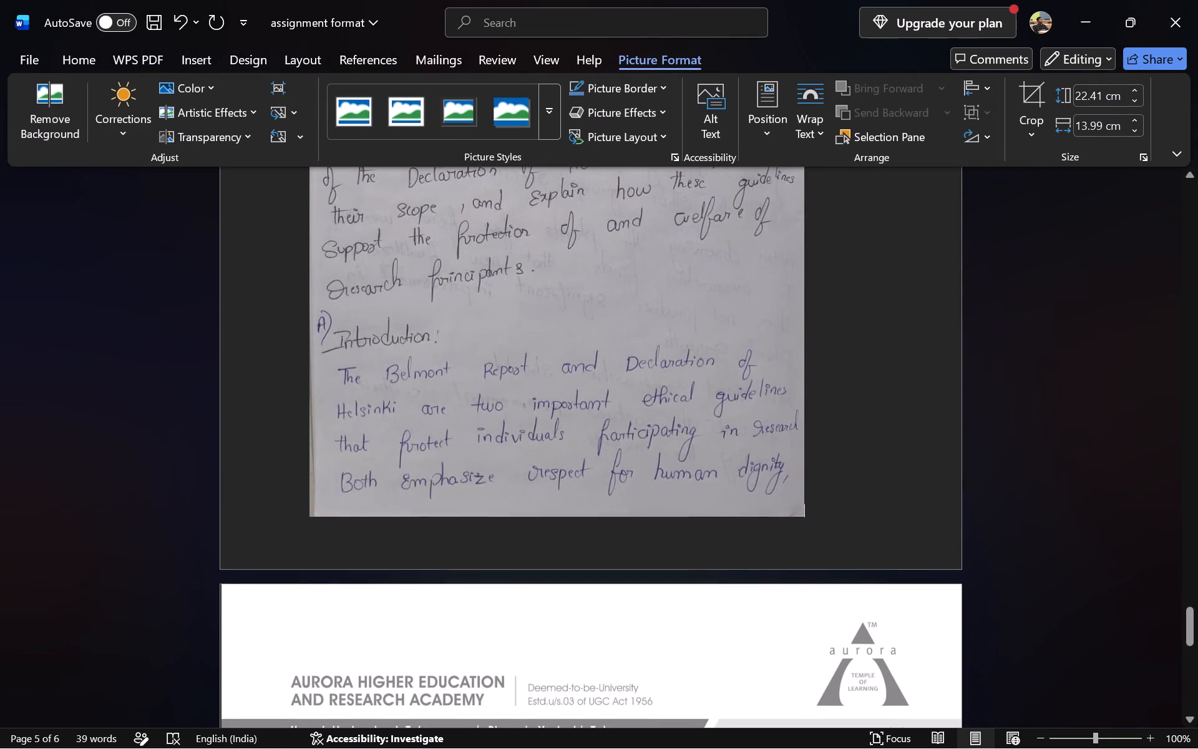
key(Return)
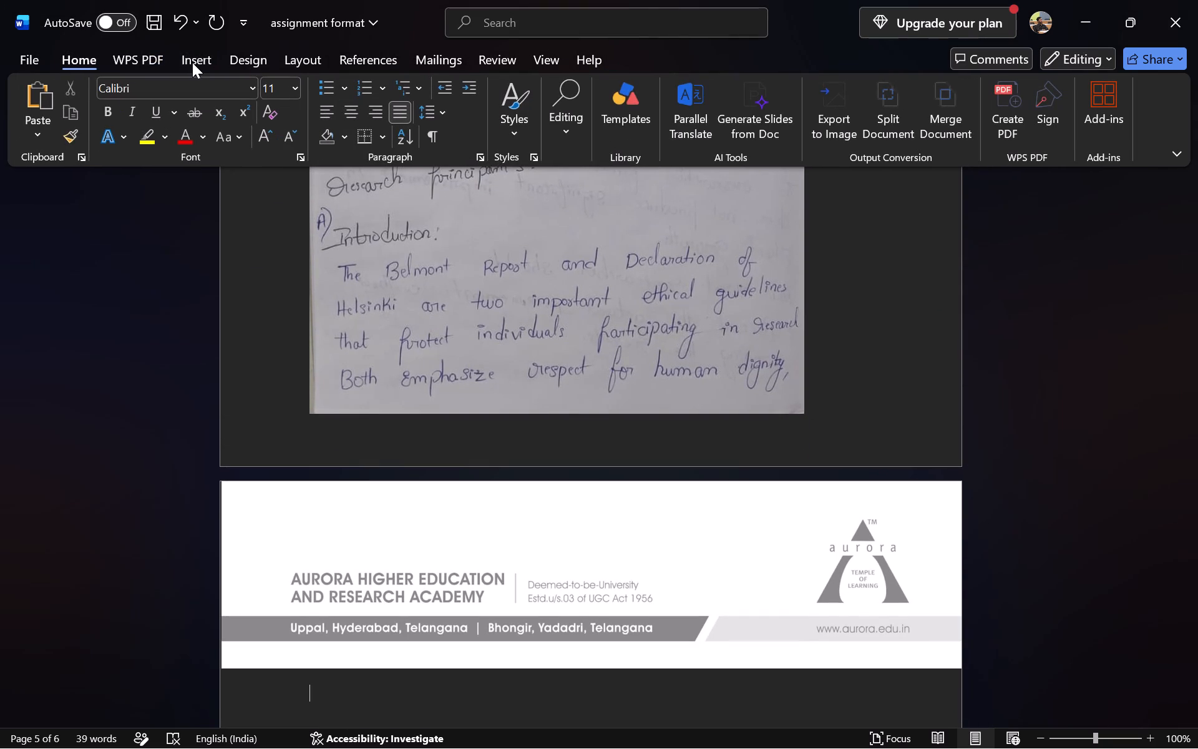
drag(192, 62, 200, 148)
click(200, 148)
click(201, 134)
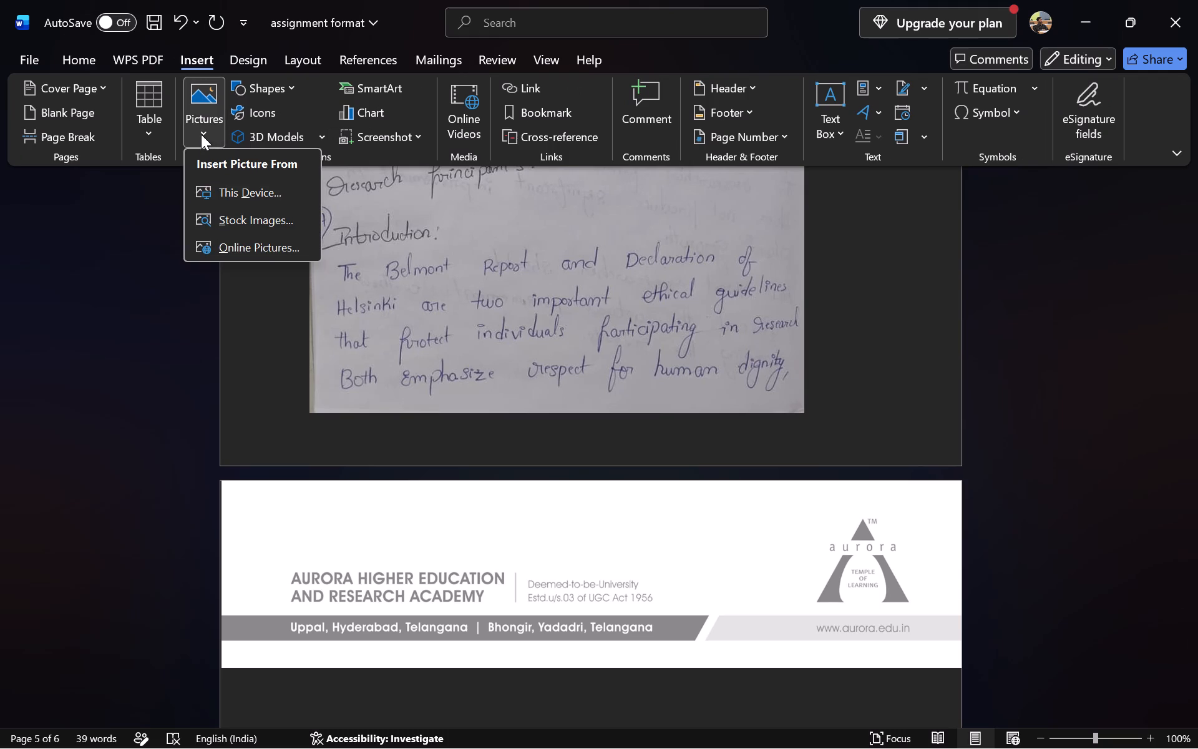
click(275, 198)
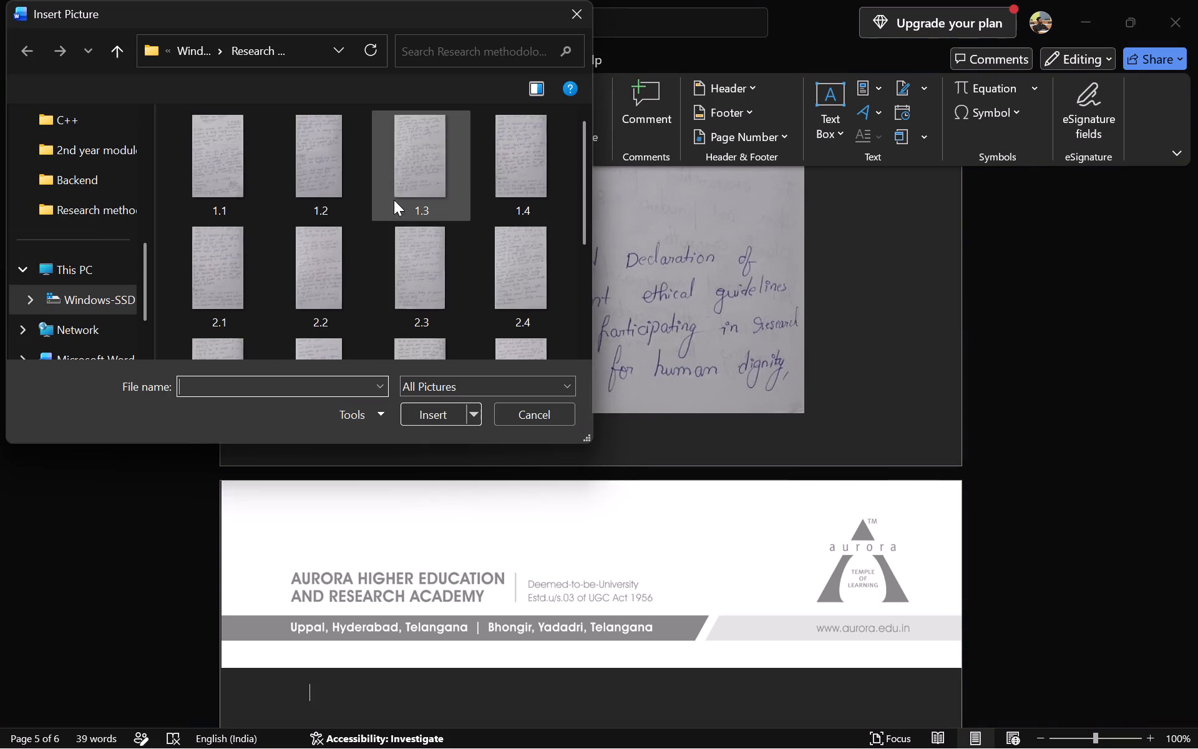
double_click(310, 277)
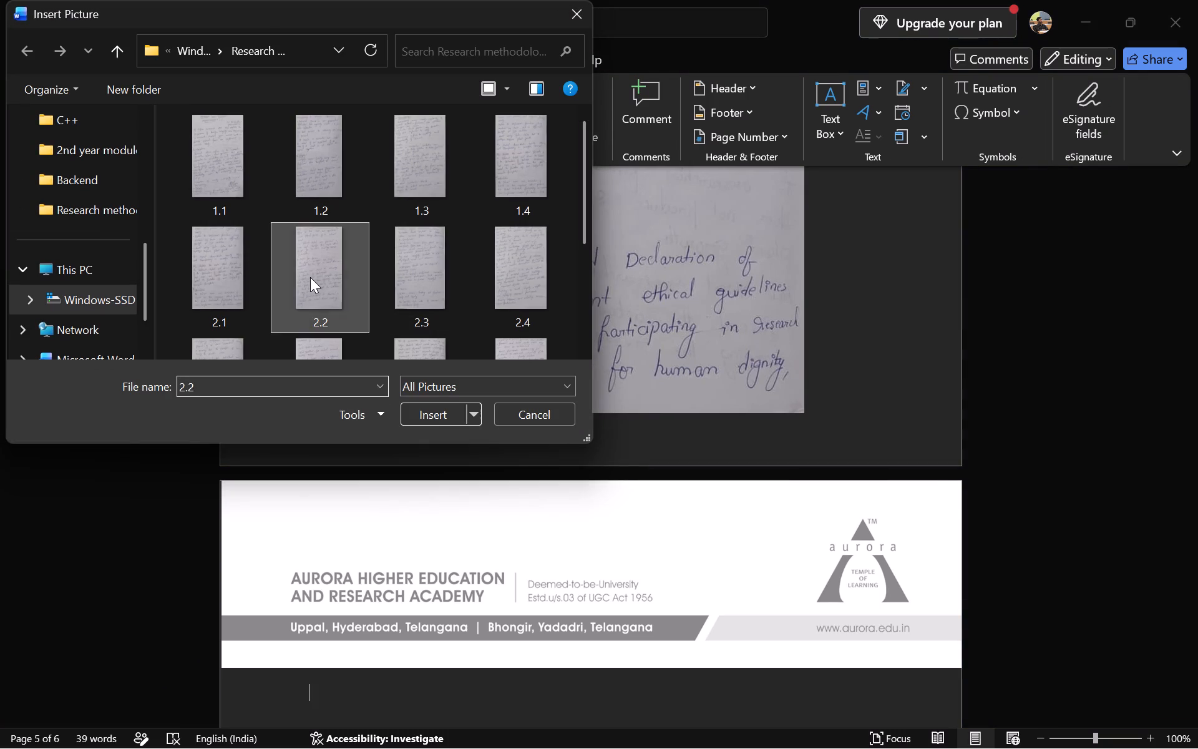
Add a new paragraph after the picture 2.2 scan and insert picture 2.3 from the Research methodology folder there.
scroll(538, 451, down, 5)
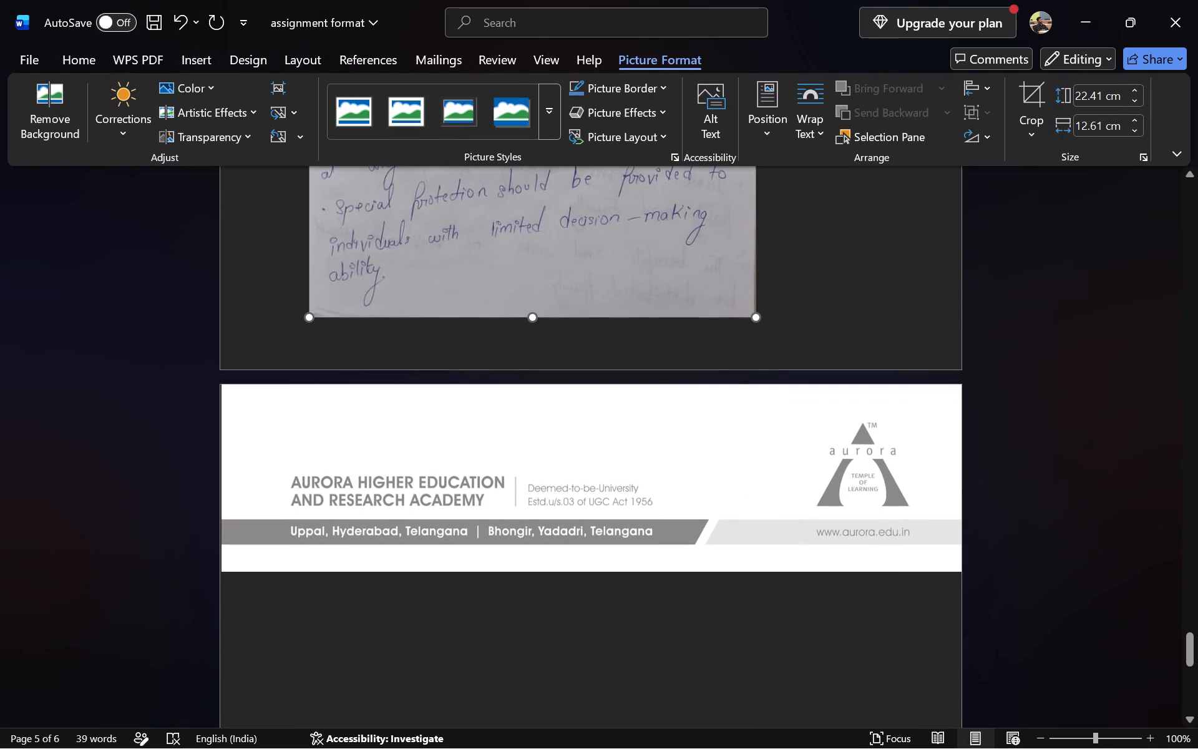
click(790, 305)
key(Return)
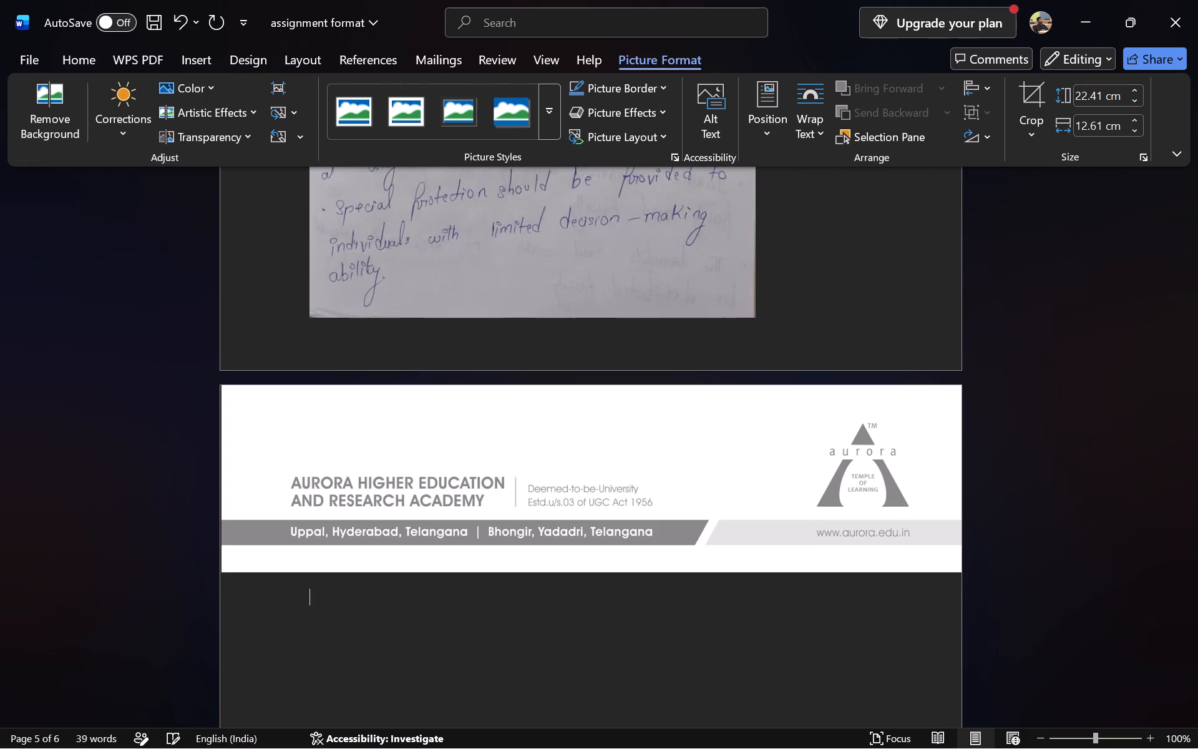
click(206, 49)
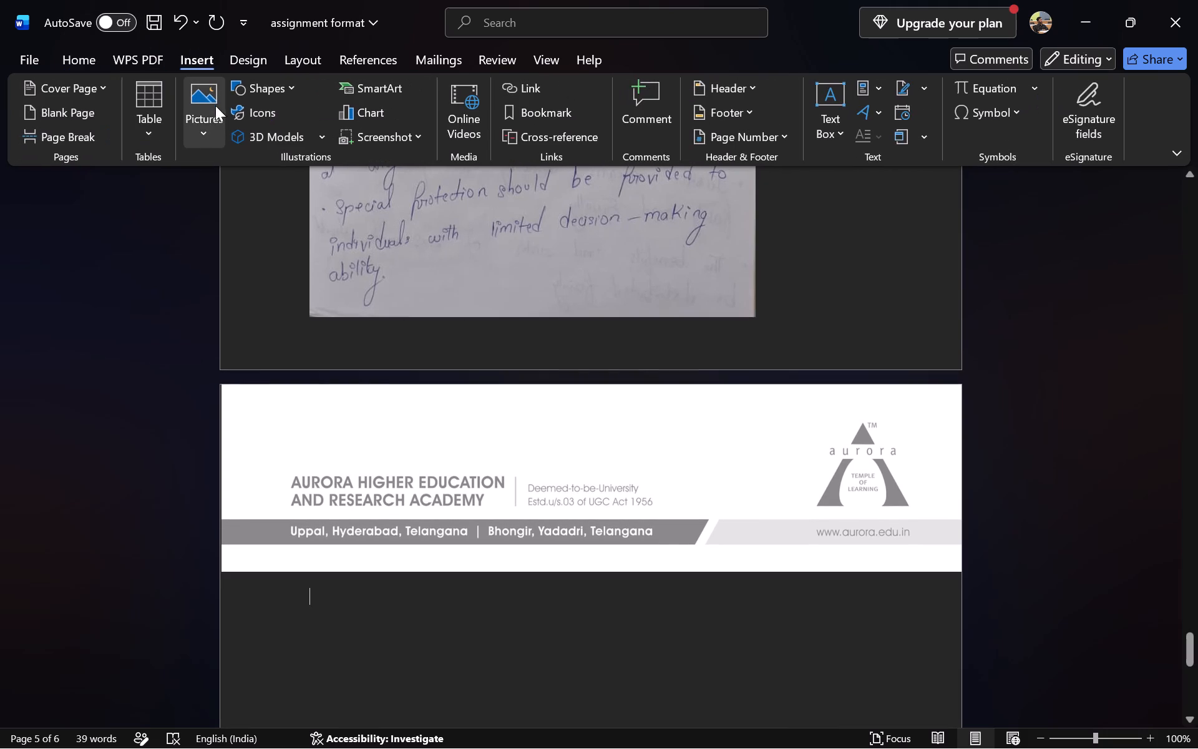
click(205, 110)
click(267, 188)
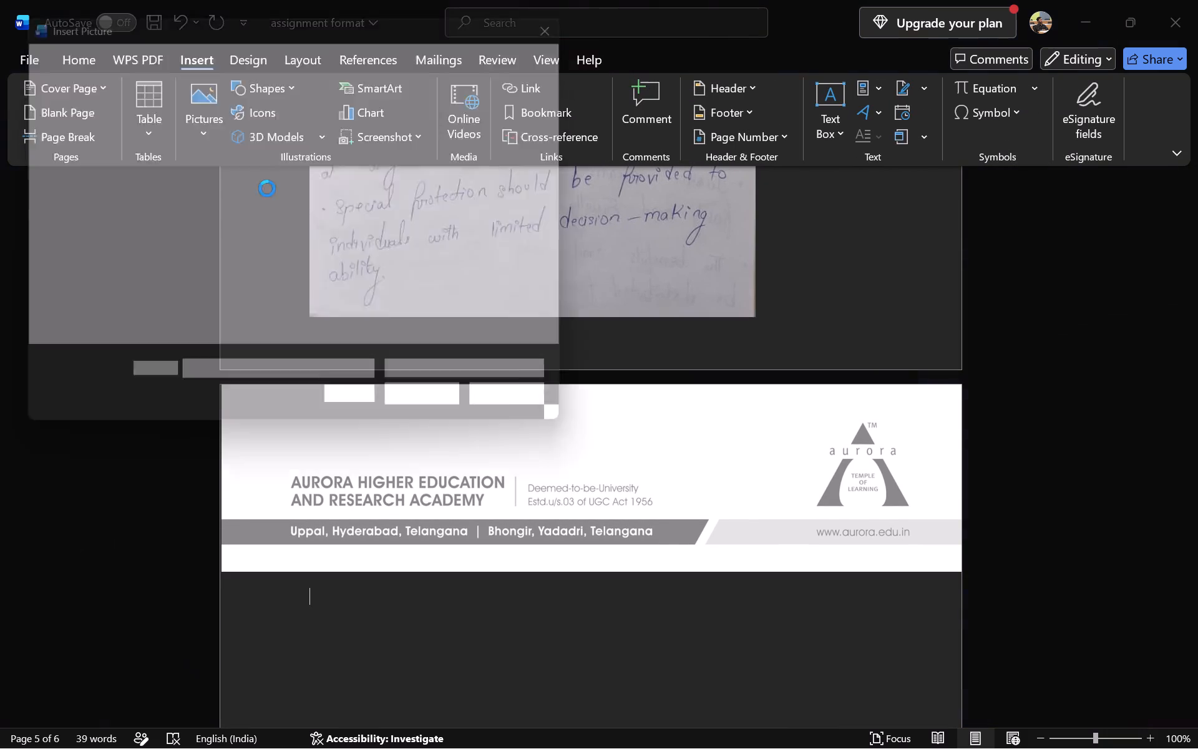
double_click(439, 265)
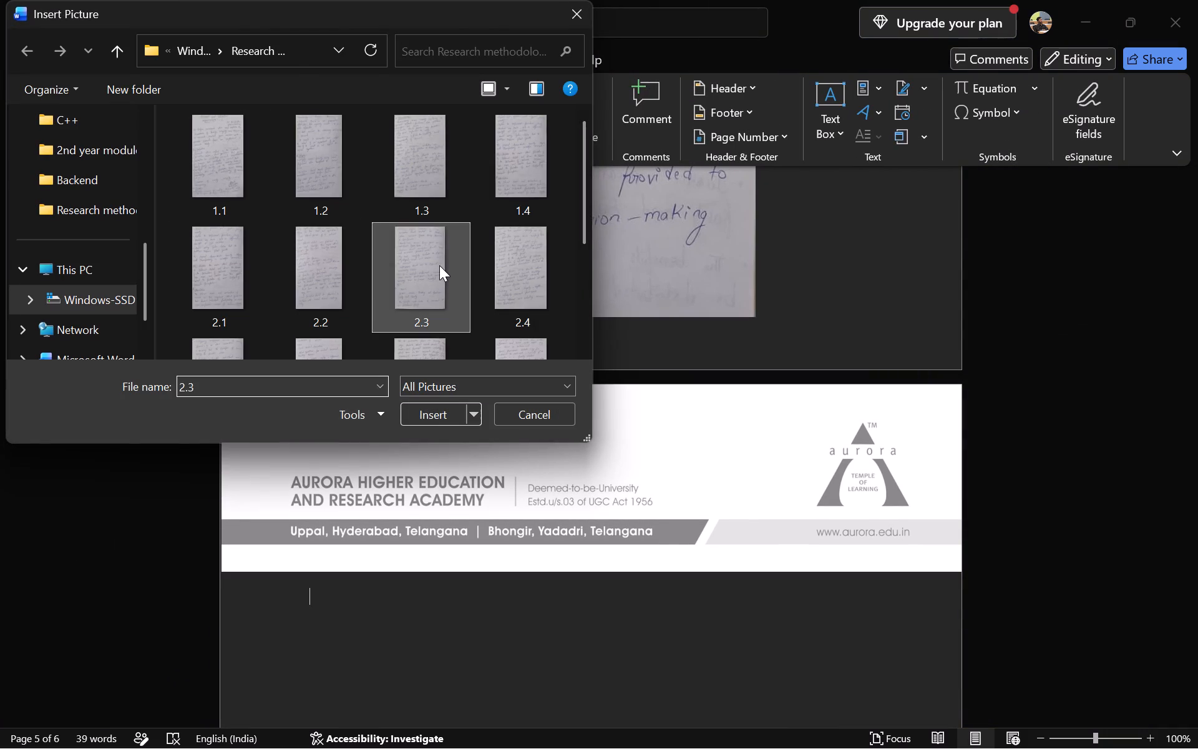
Add a new paragraph after the Justice scan, picture 2.3, and insert picture 2.4 from the same folder there.
scroll(499, 451, down, 4)
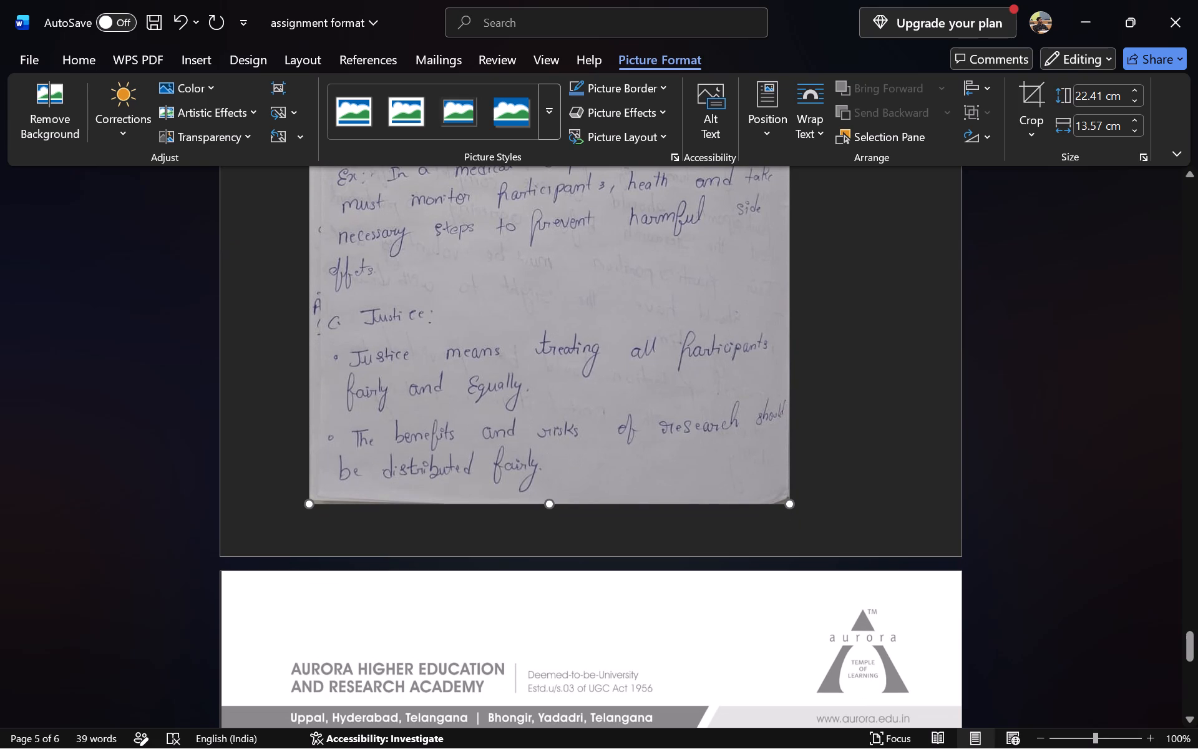
click(827, 495)
key(Return)
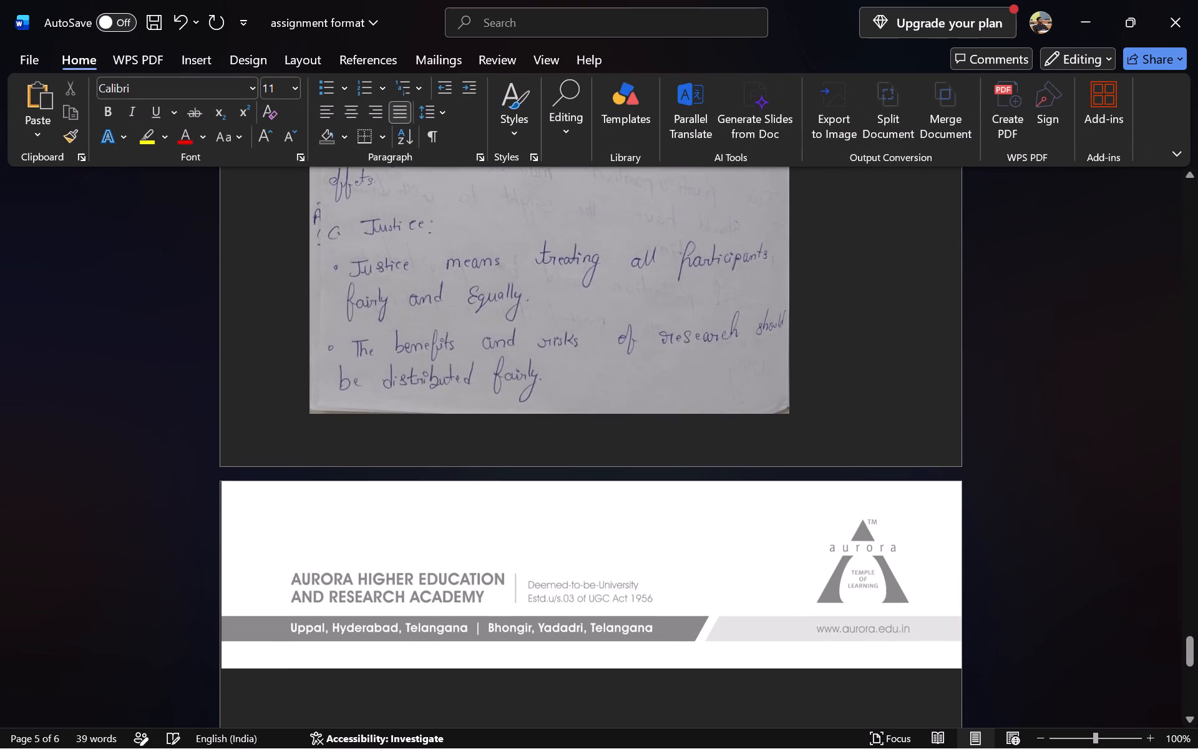
click(208, 59)
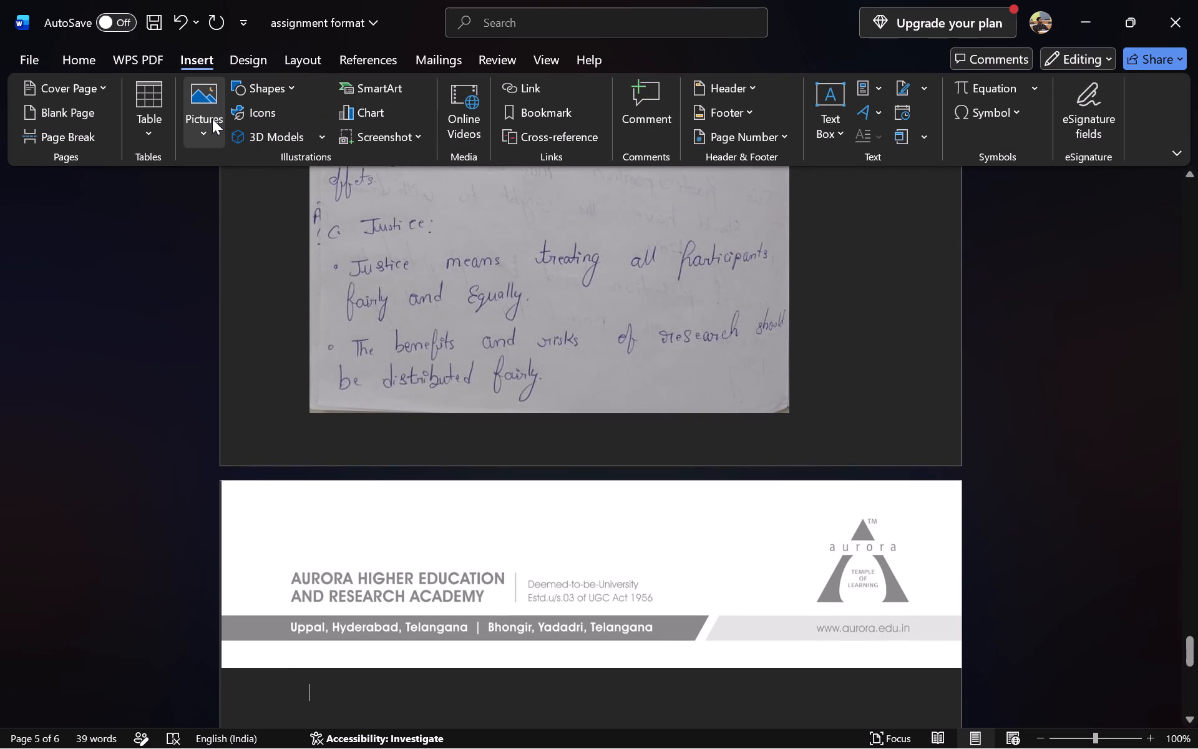
click(212, 119)
click(273, 200)
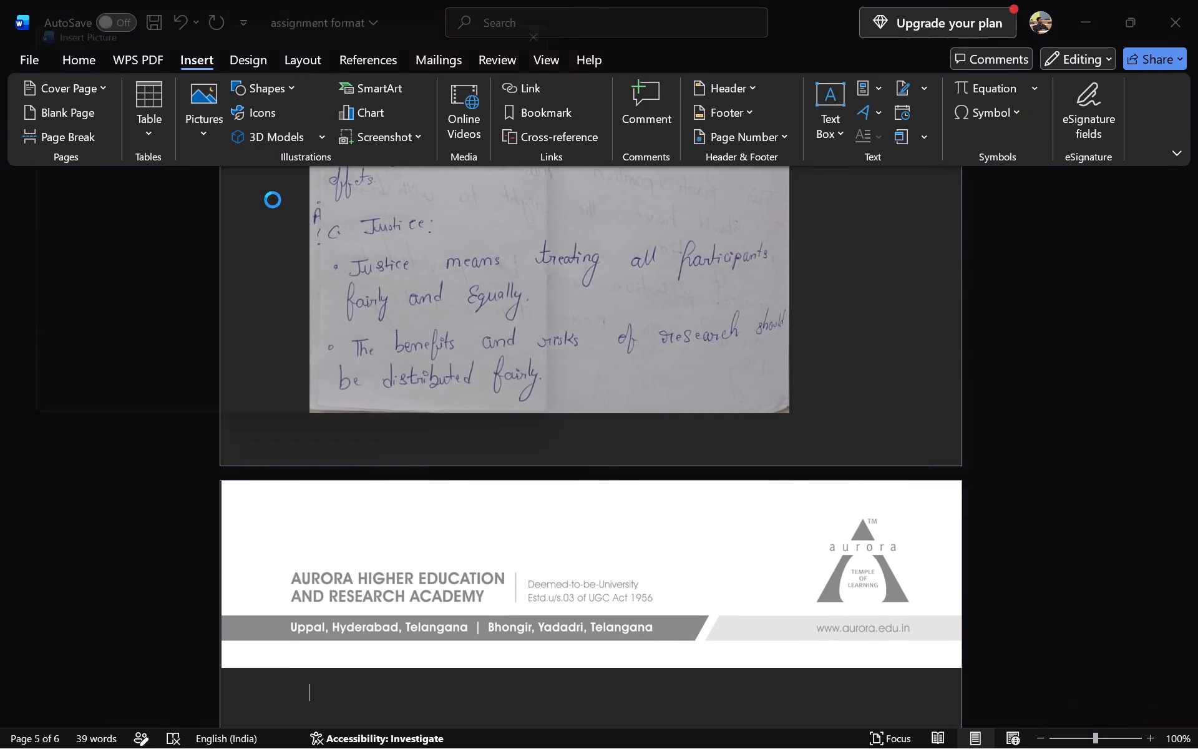
double_click(547, 296)
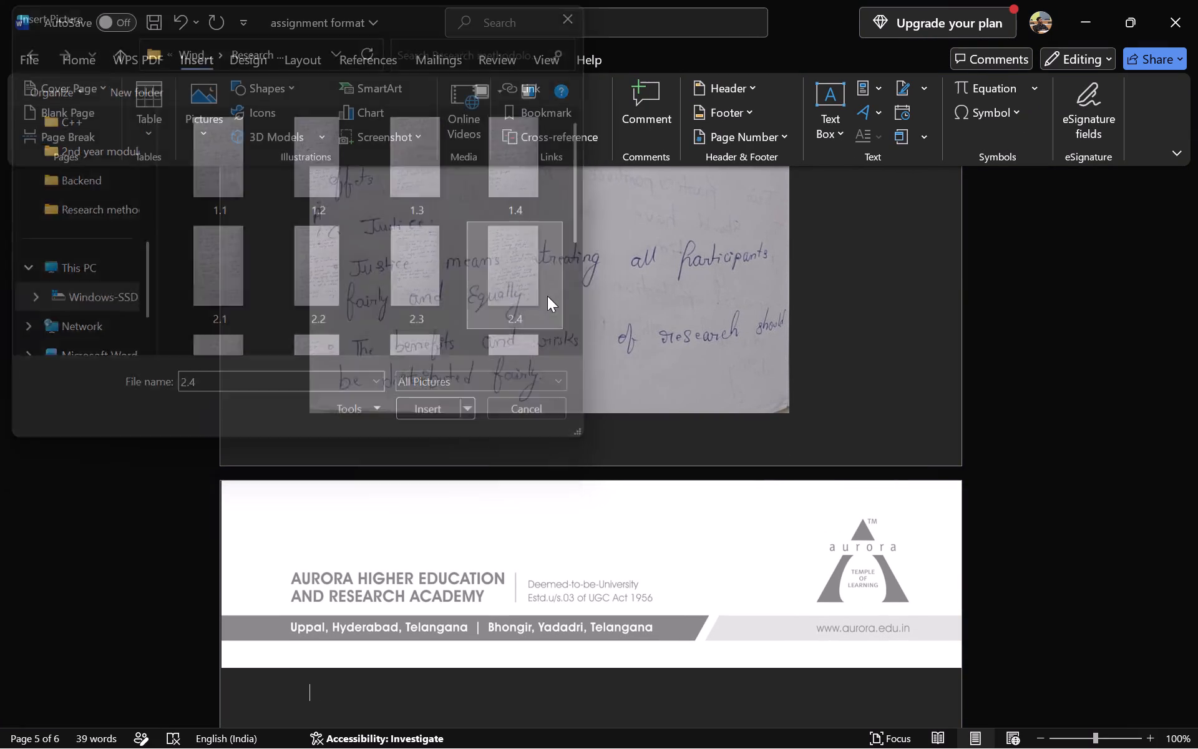
Add a new paragraph after the picture 2.4 scan and insert picture 2.5 from the Research methodology folder there.
scroll(562, 426, down, 3)
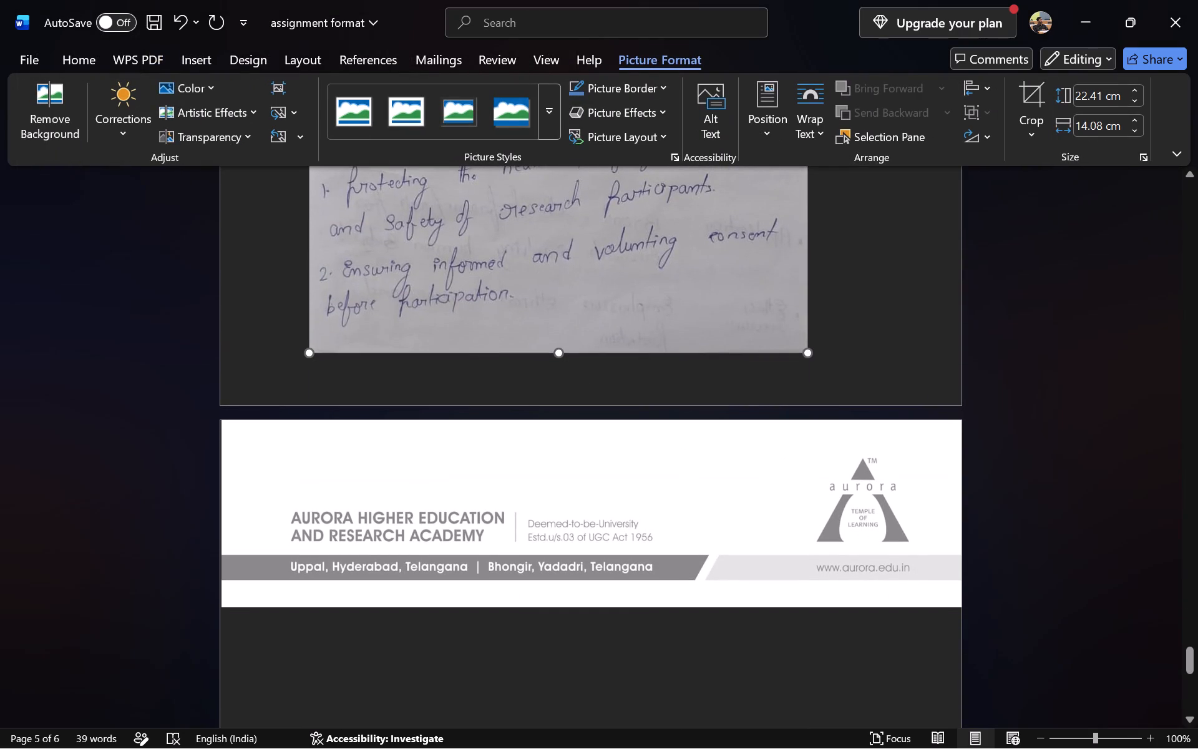
click(843, 351)
key(Return)
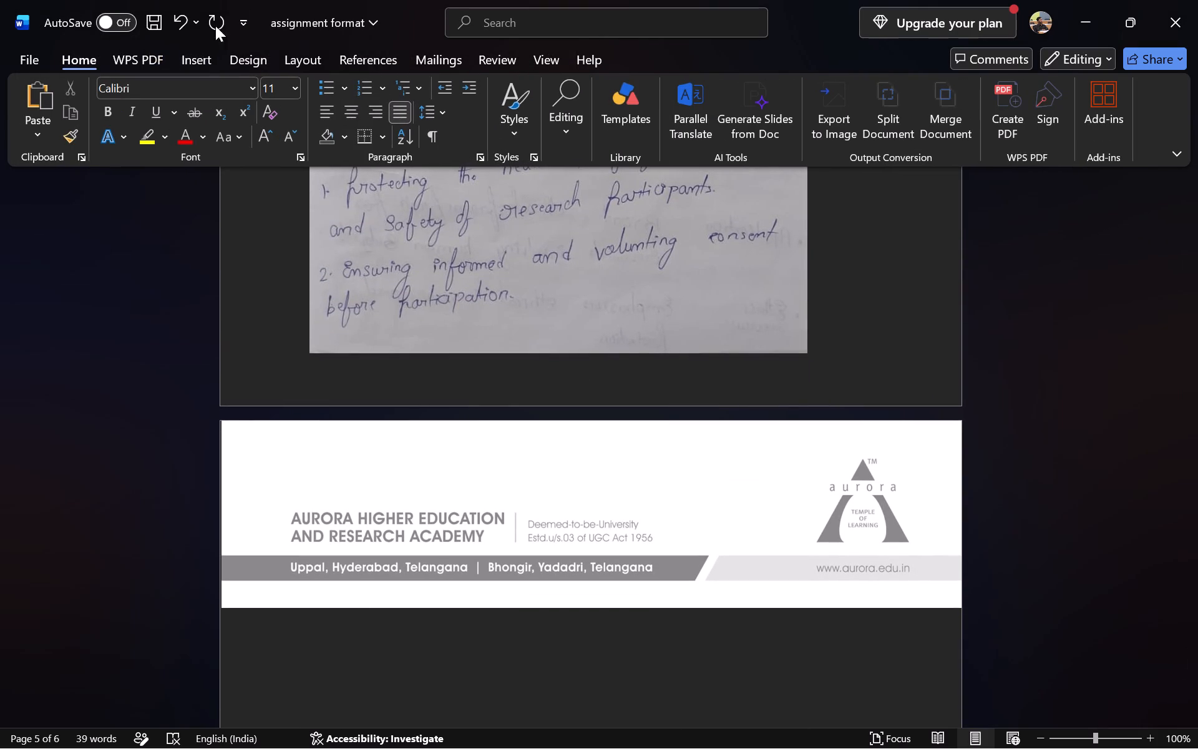
click(190, 56)
click(194, 133)
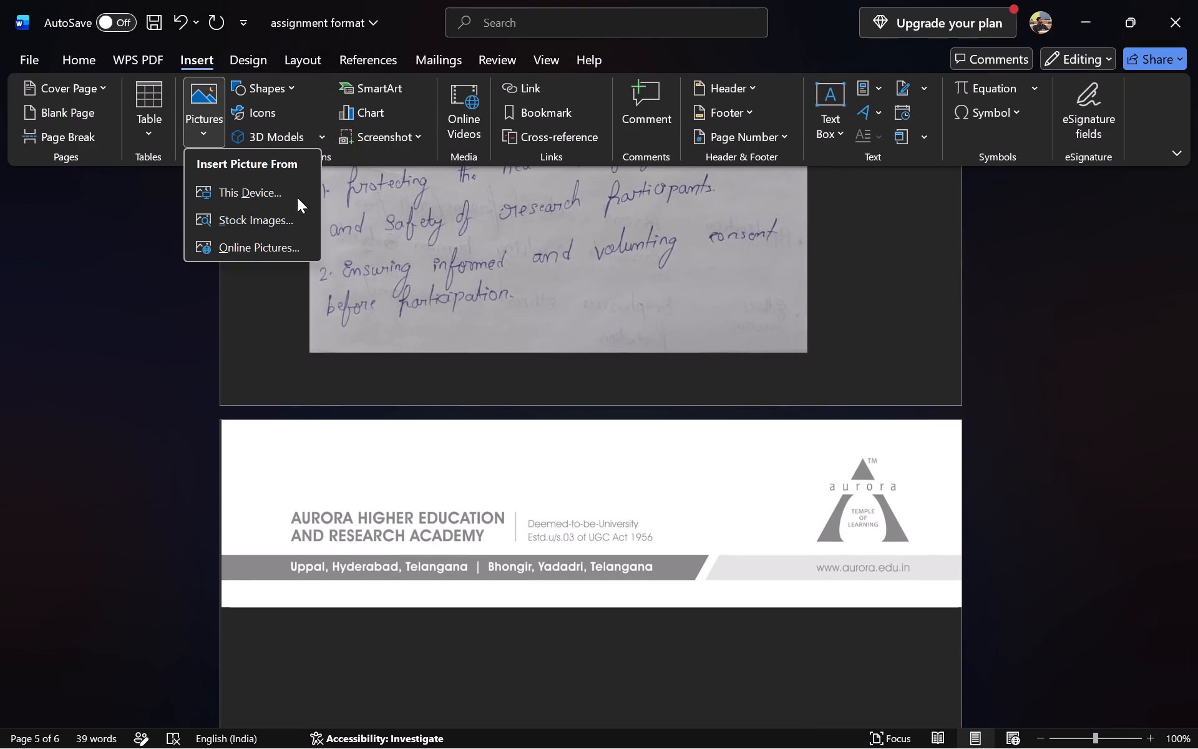
click(283, 186)
scroll(565, 327, down, 1)
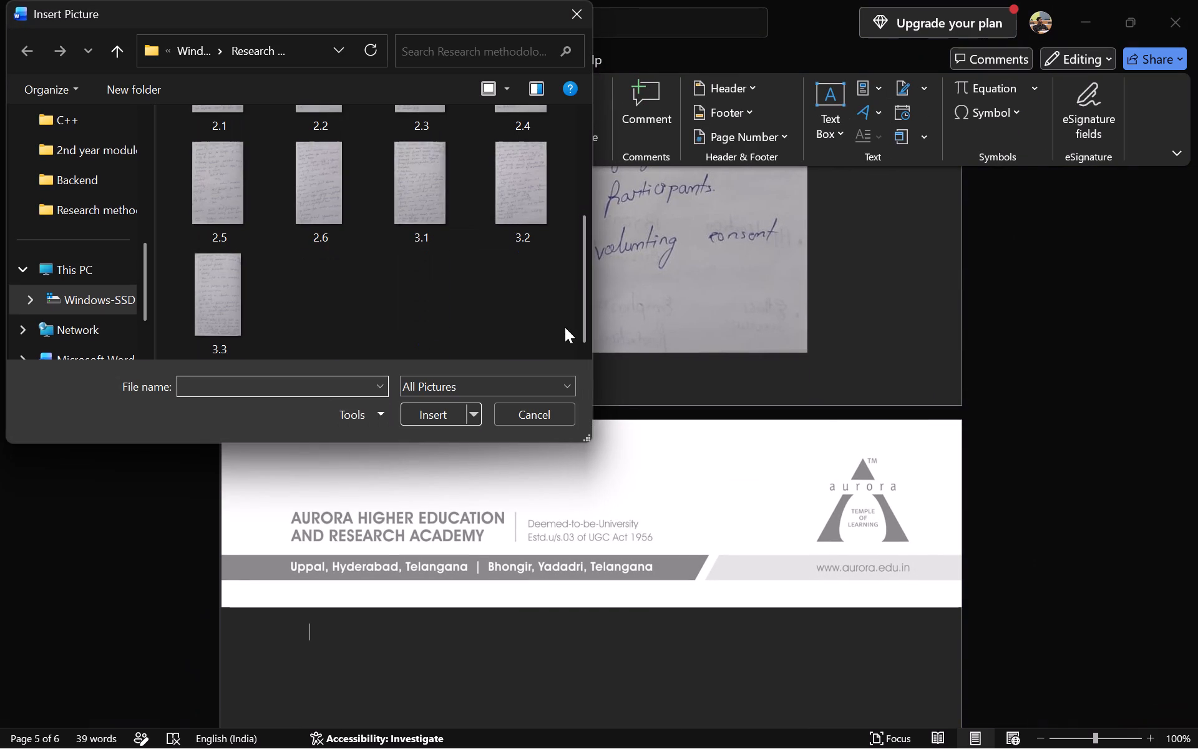
double_click(233, 186)
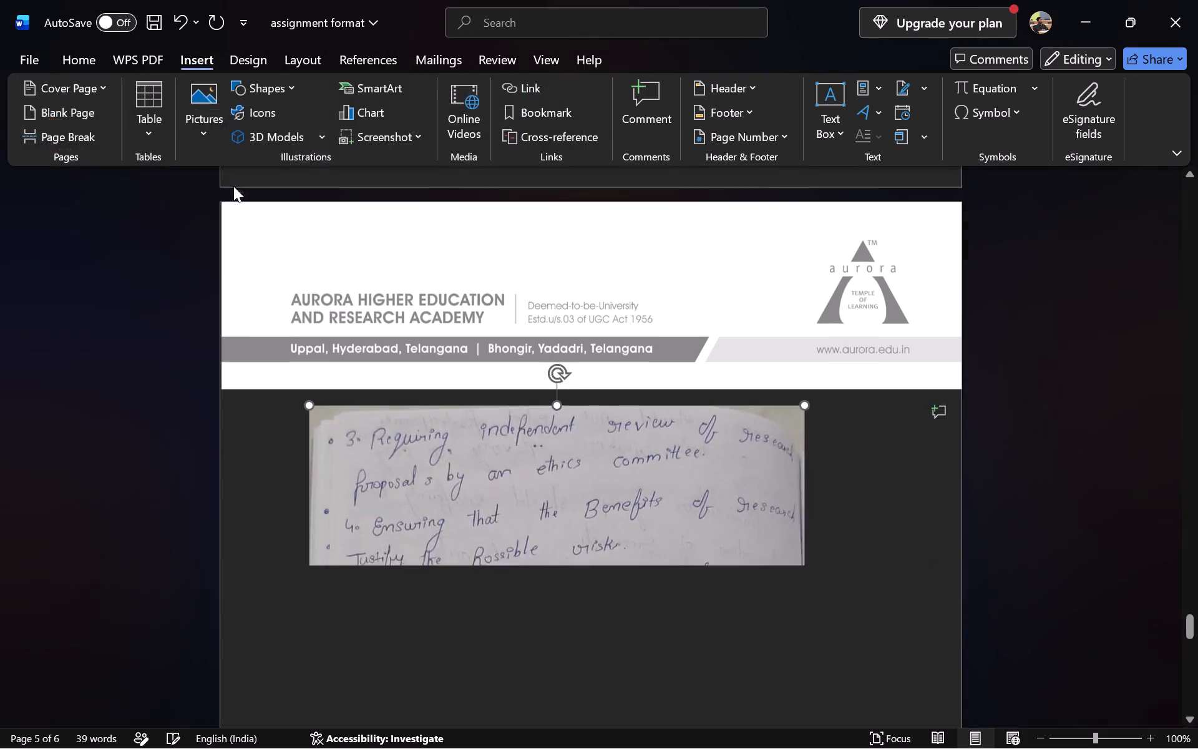
Add a new paragraph after the picture 2.5 scan and insert picture 2.6 from the Research methodology folder there.
scroll(579, 461, down, 3)
click(855, 244)
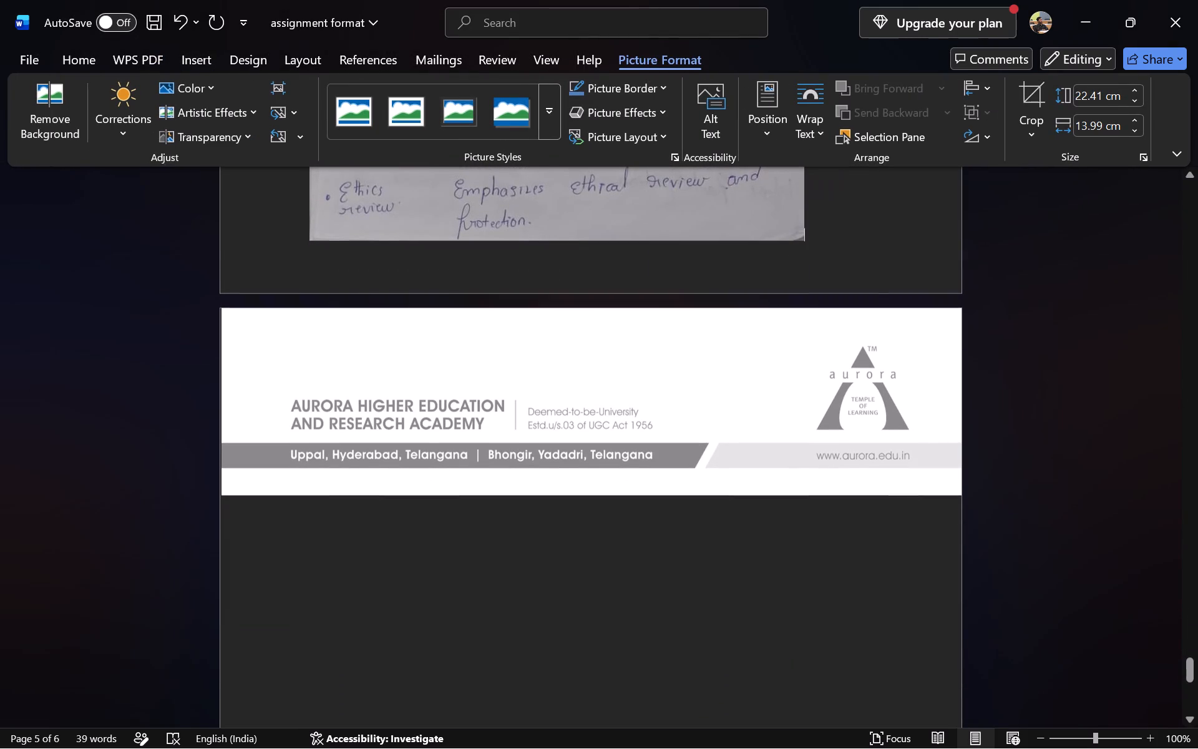
key(Return)
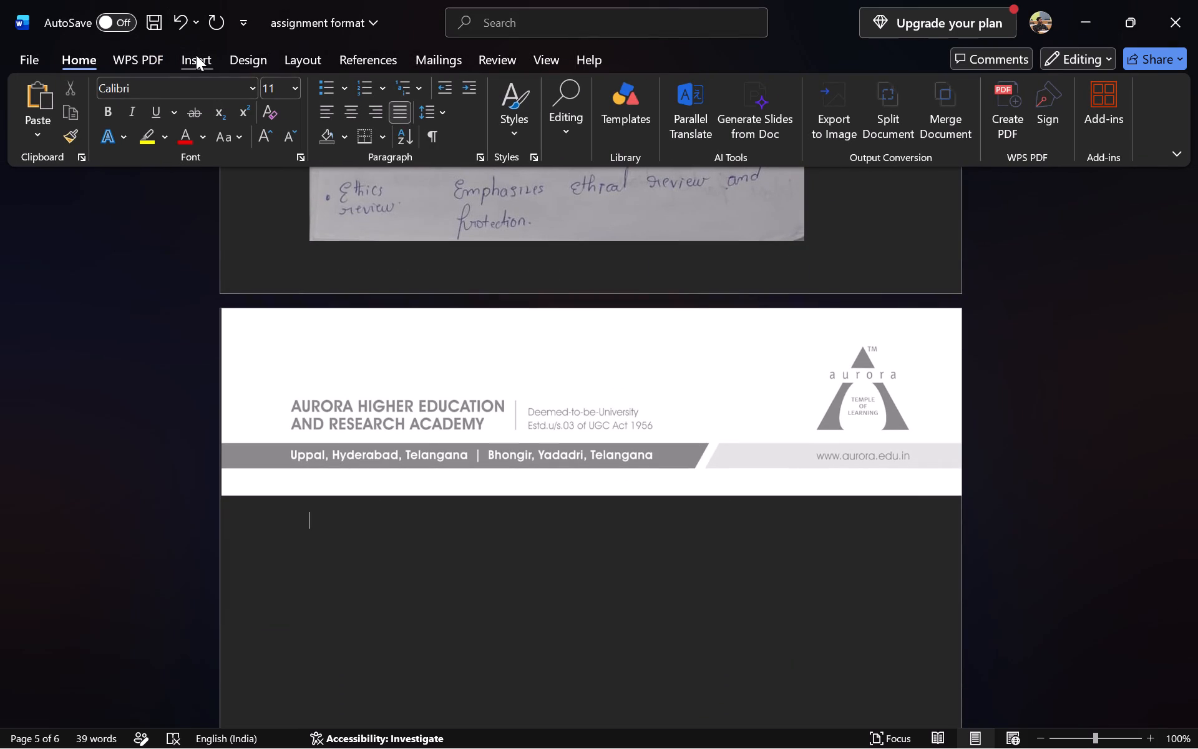
click(196, 55)
drag(199, 110, 281, 190)
click(281, 190)
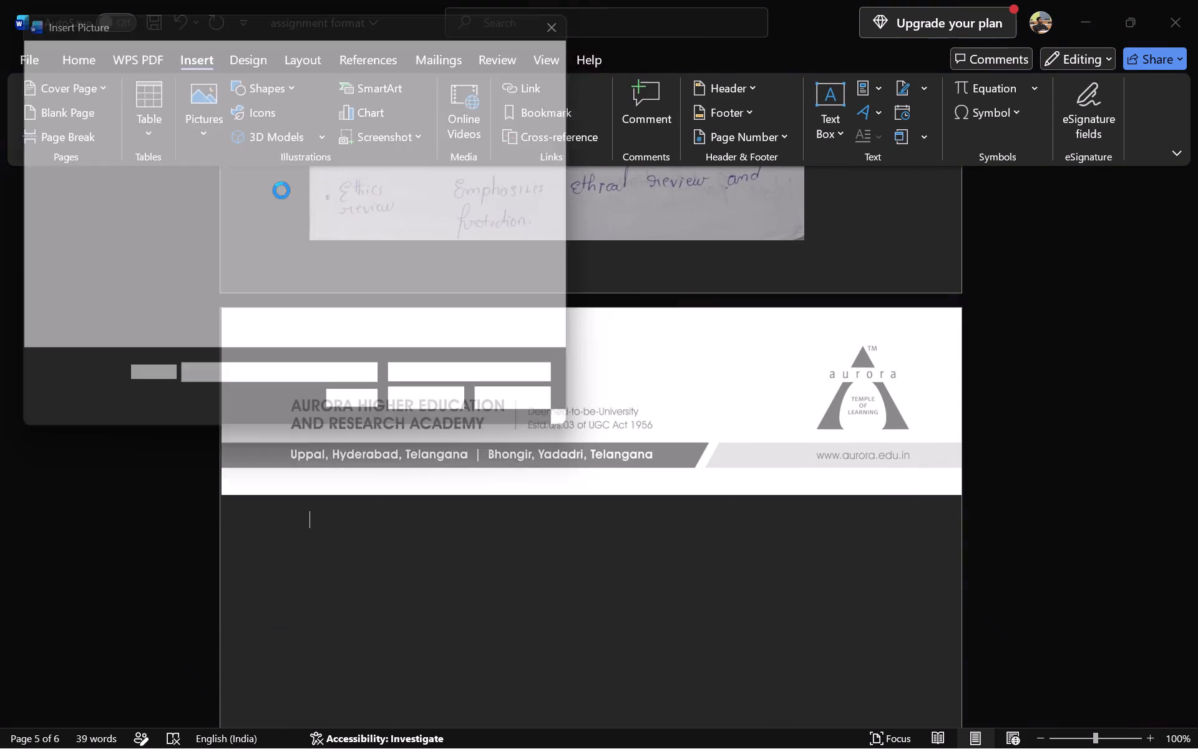
scroll(363, 260, down, 2)
double_click(338, 205)
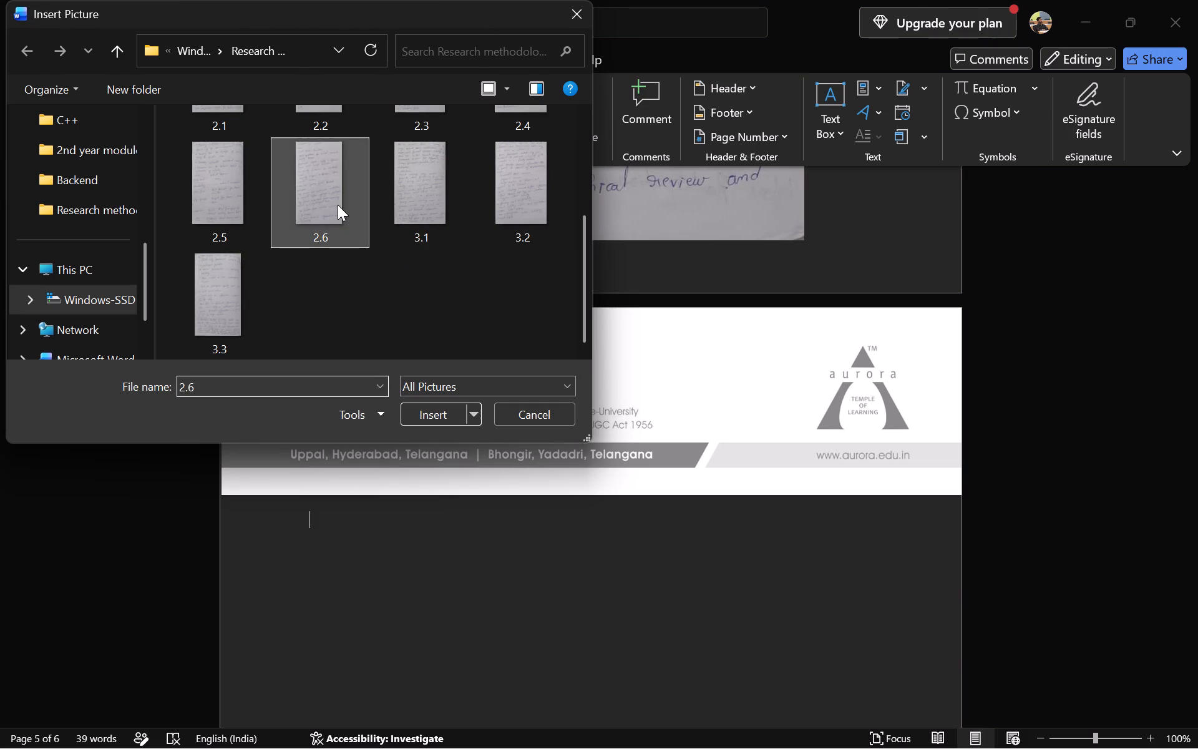
Add a new paragraph after the picture 2.6 scan and insert picture 3.1 from the same folder there.
scroll(621, 467, down, 3)
click(807, 558)
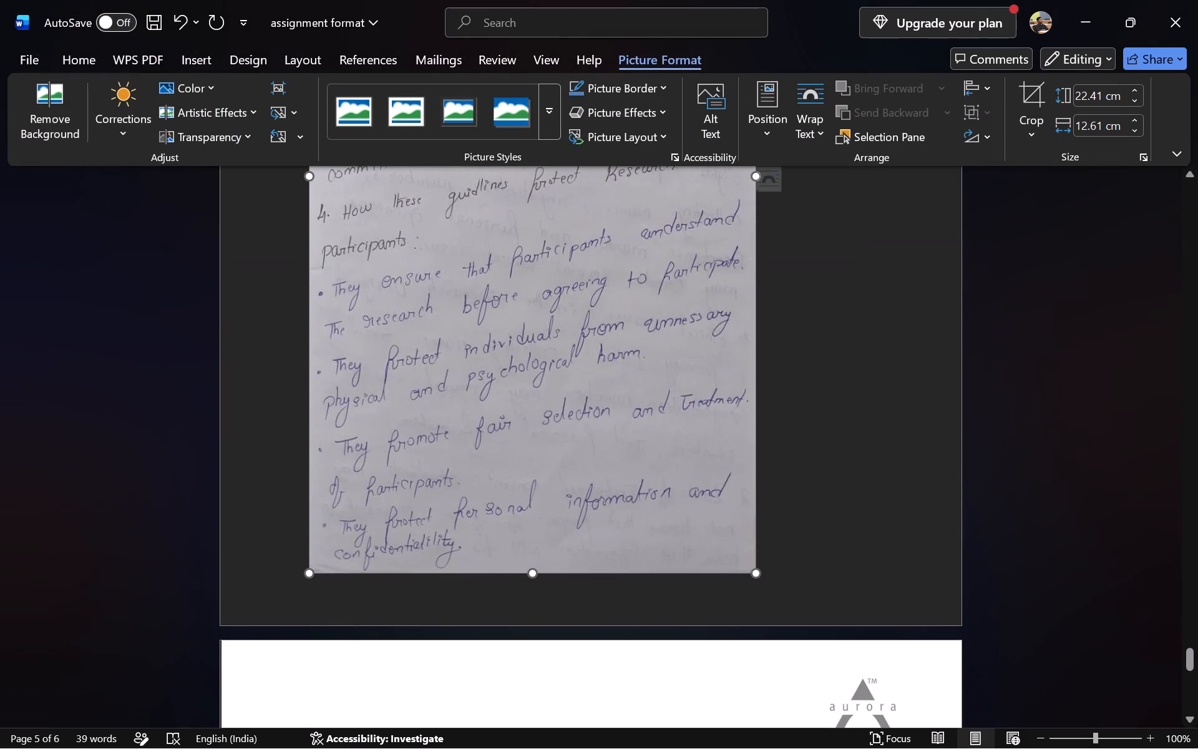
key(Return)
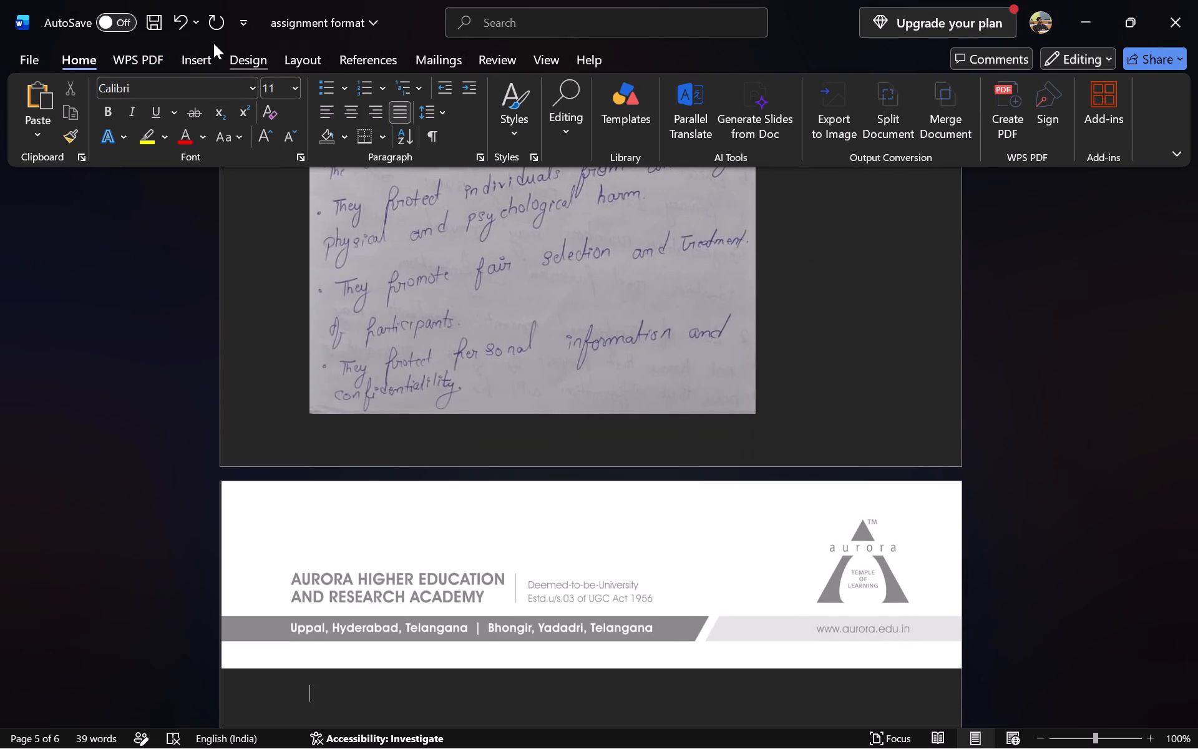
drag(197, 49, 206, 119)
click(206, 119)
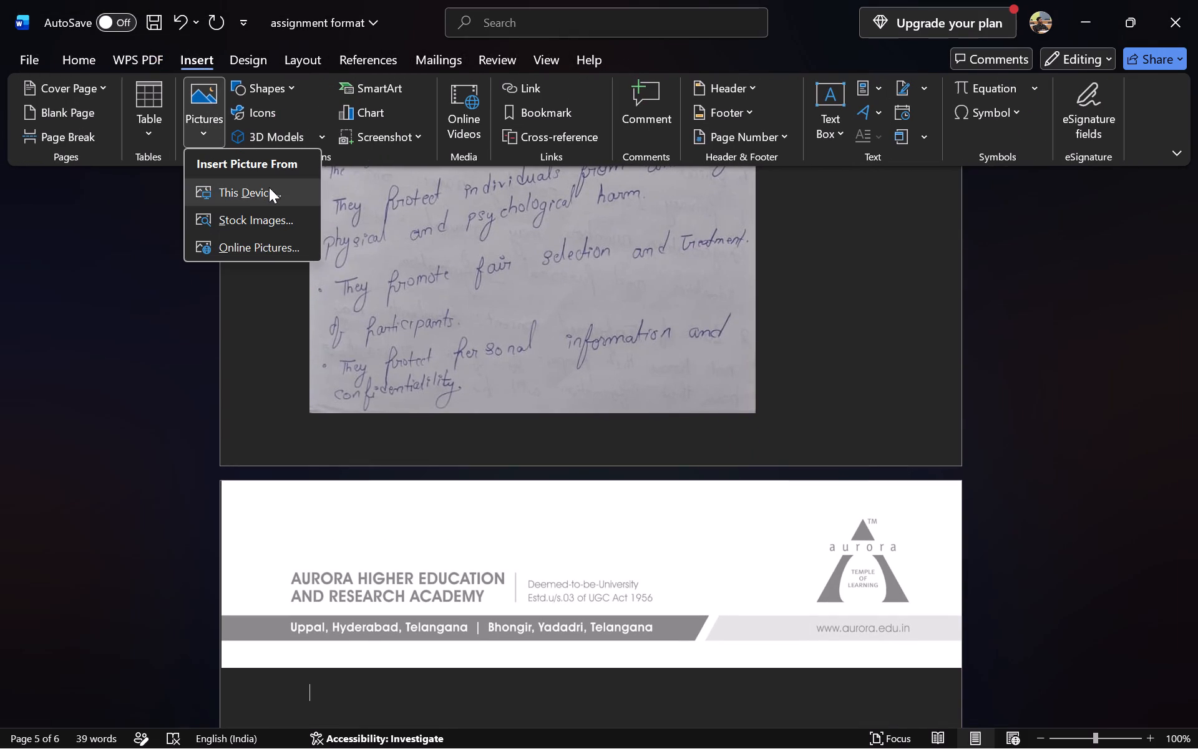
click(269, 187)
scroll(278, 243, down, 4)
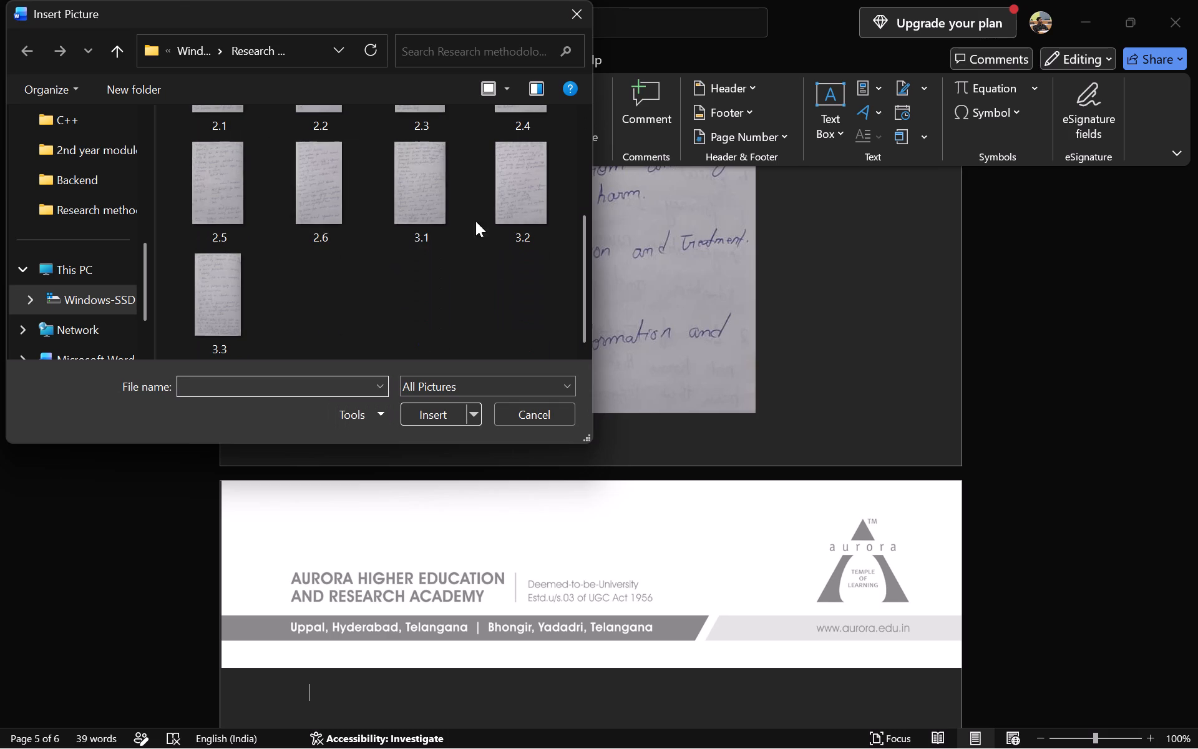
double_click(414, 225)
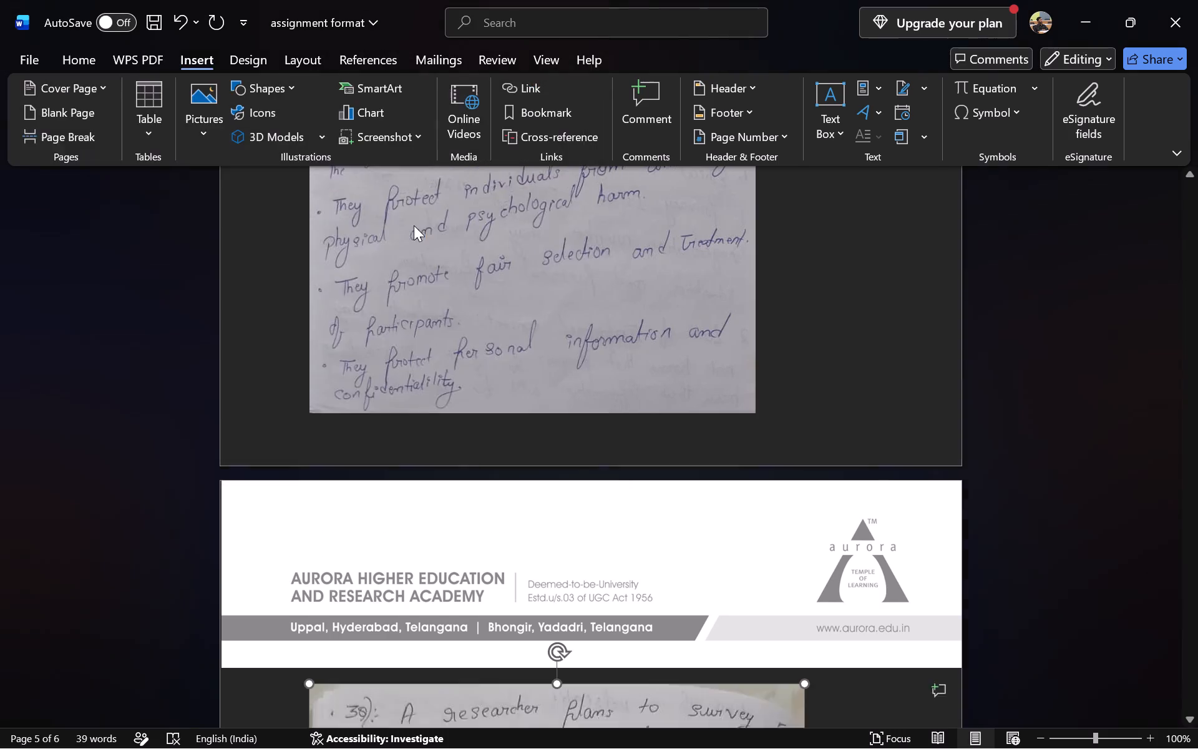
Add a new paragraph after the picture 3.1 scan and insert picture 3.2 from the Research methodology folder there.
scroll(565, 468, down, 2)
click(846, 499)
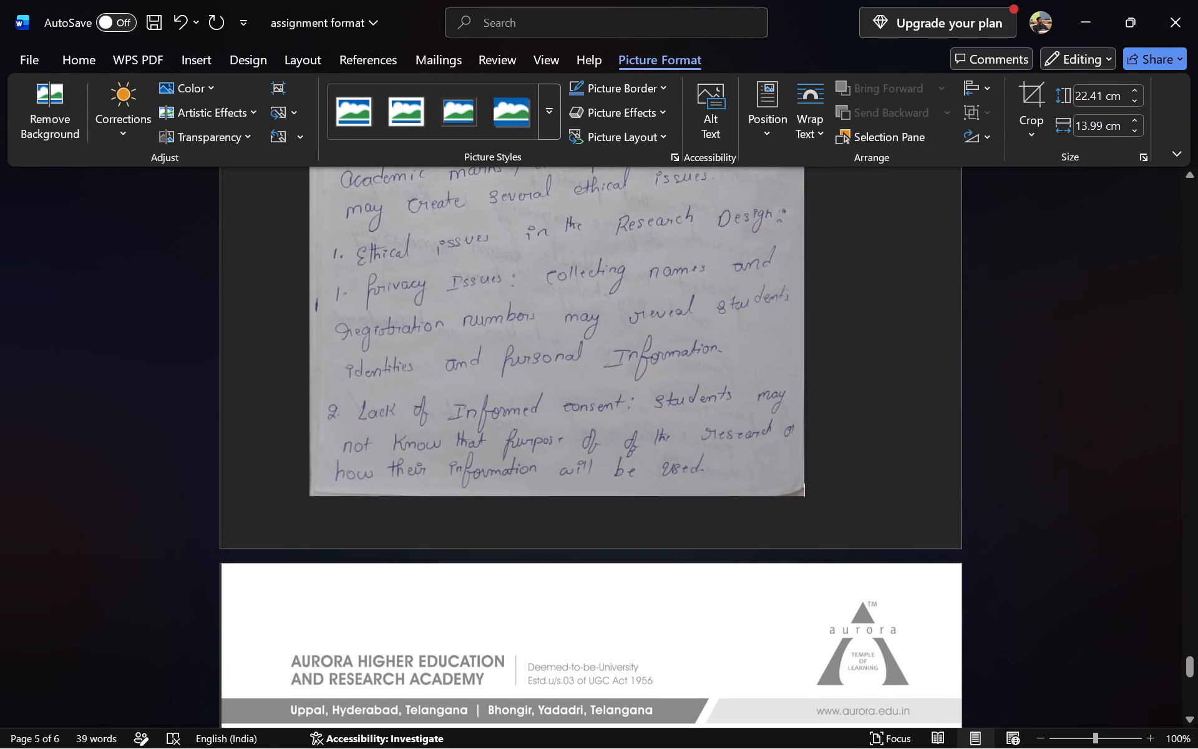
key(Return)
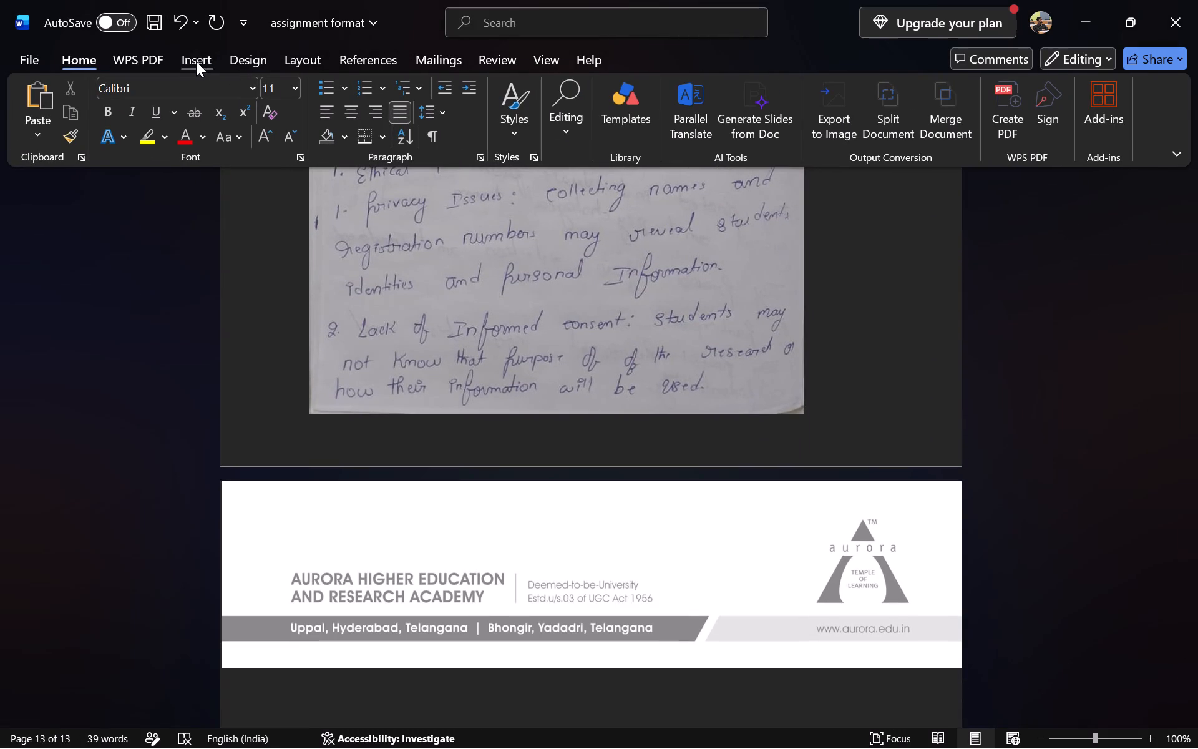
click(196, 61)
click(198, 134)
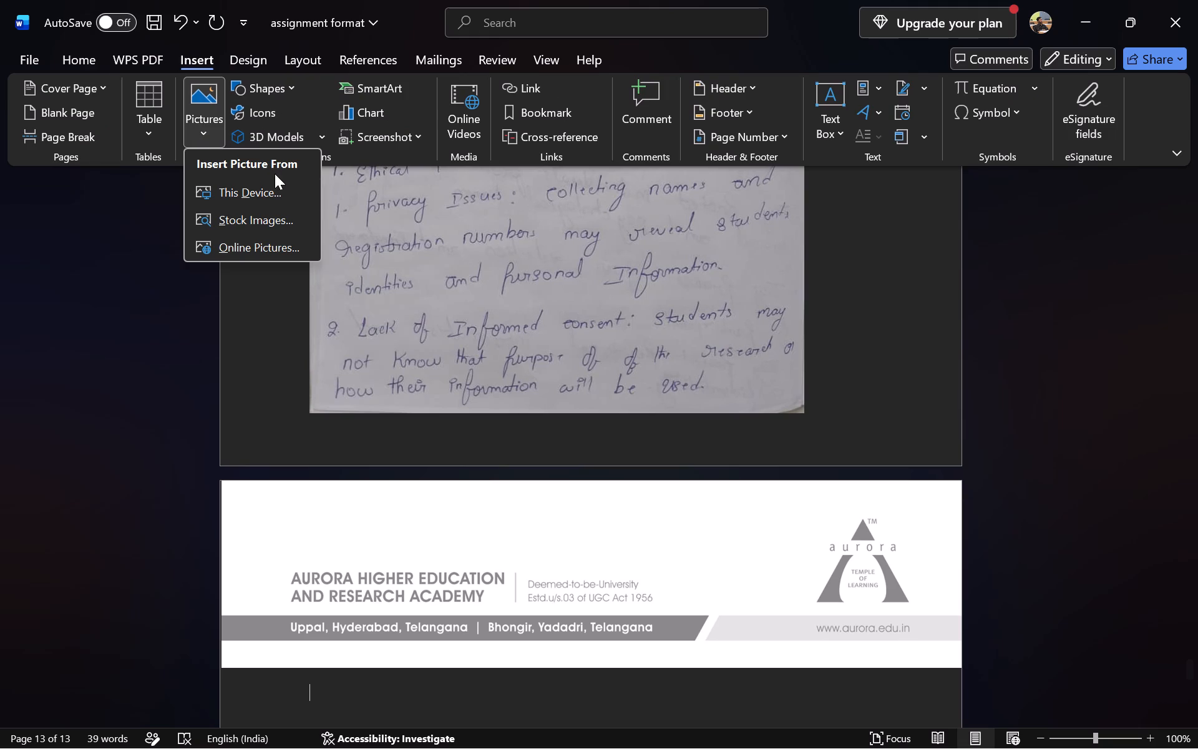
click(278, 195)
scroll(329, 234, down, 4)
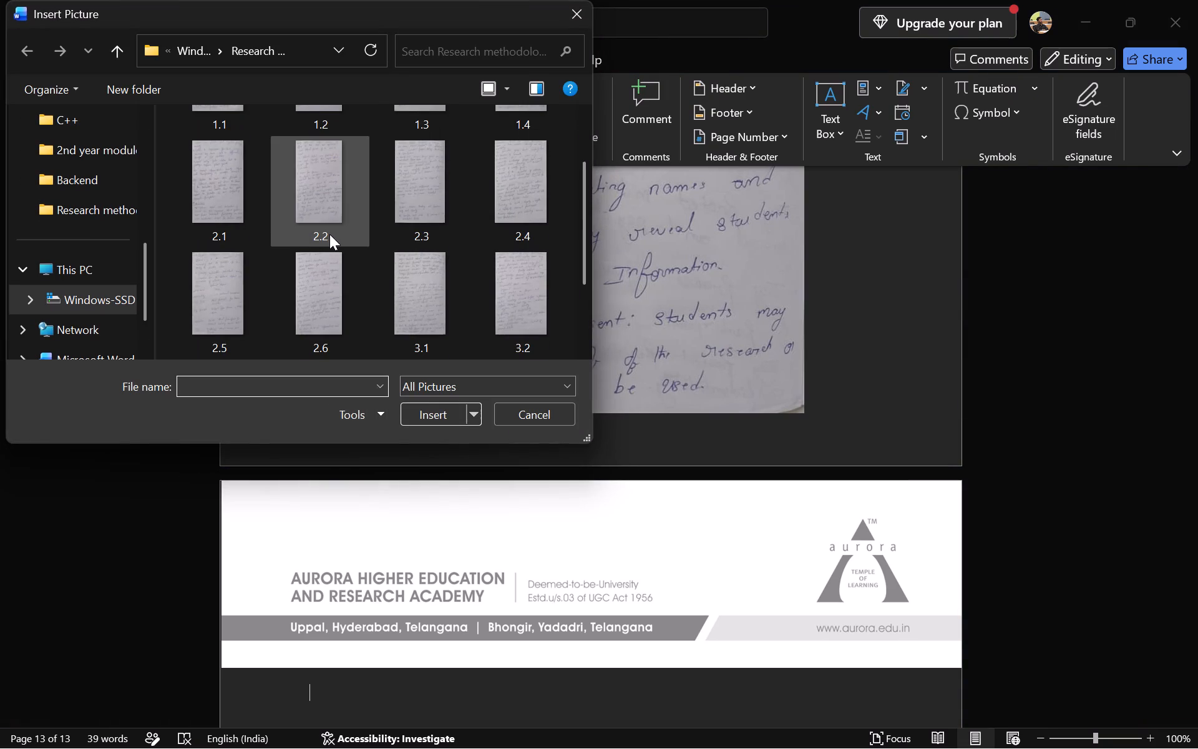
double_click(516, 215)
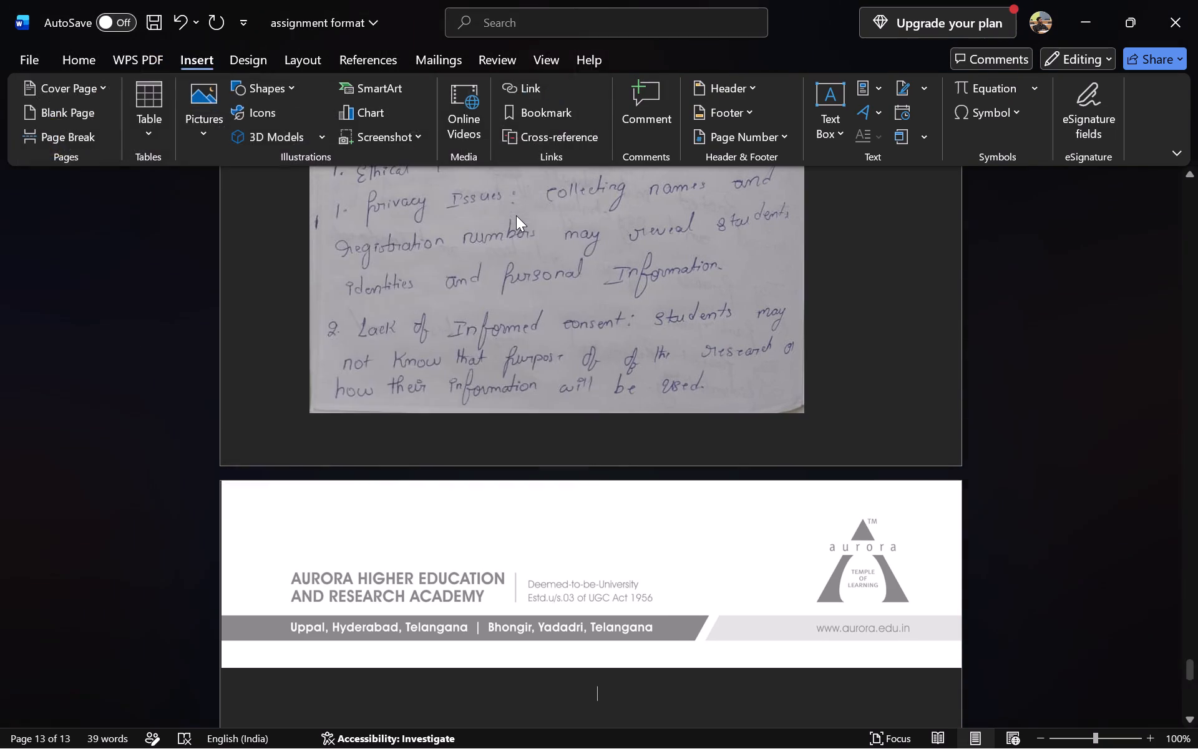
Add a new paragraph after the picture 3.2 scan and insert picture 3.3 from the same folder there.
scroll(515, 365, down, 4)
scroll(797, 336, up, 3)
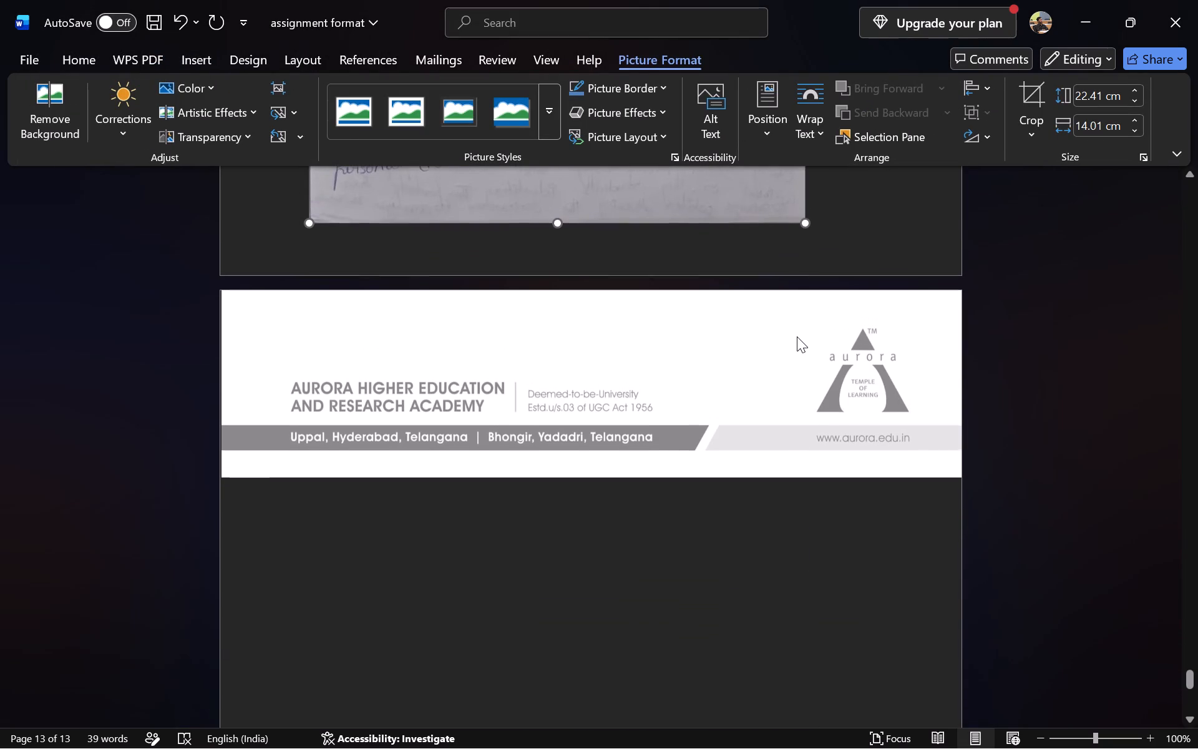
click(835, 208)
key(Return)
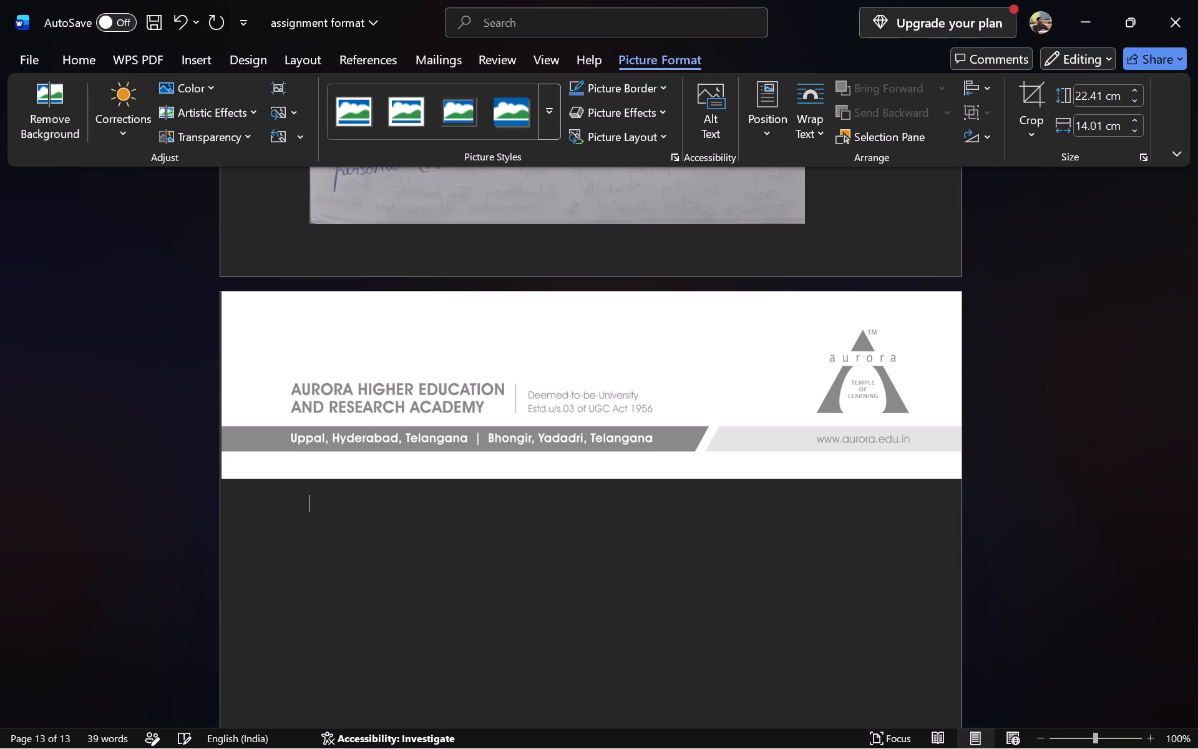
click(238, 65)
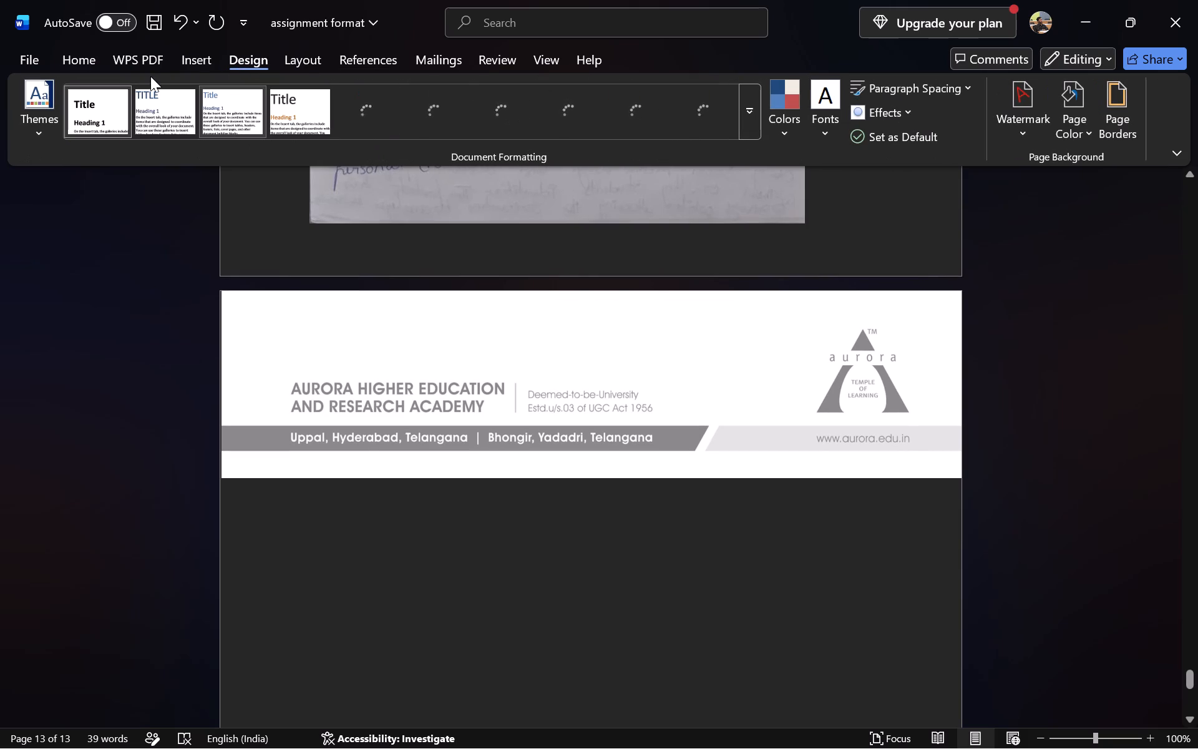
click(192, 71)
click(192, 132)
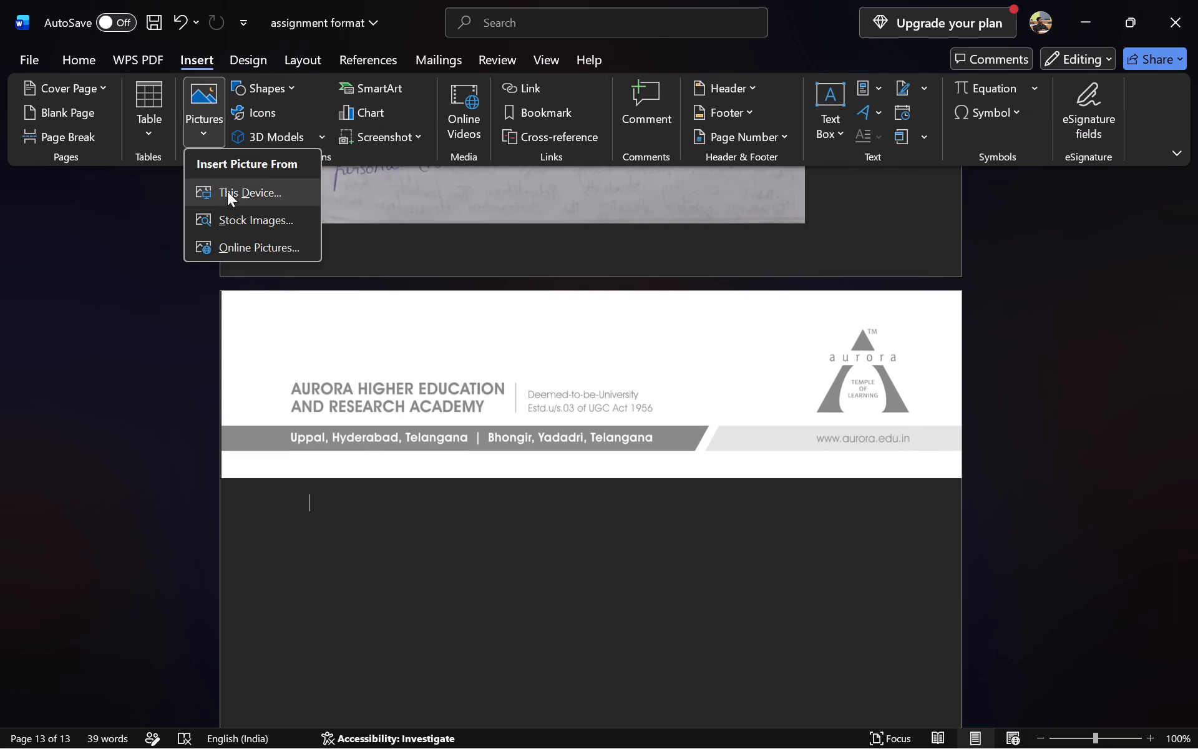
click(236, 197)
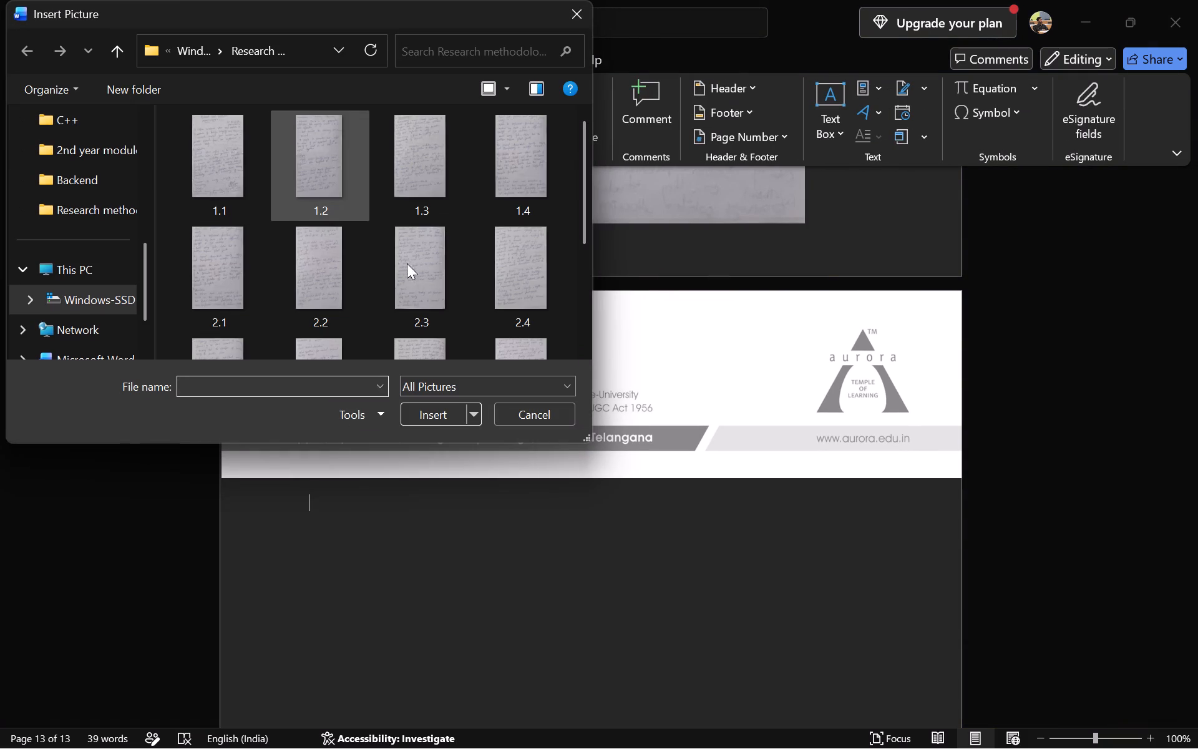
scroll(422, 278, down, 4)
double_click(246, 280)
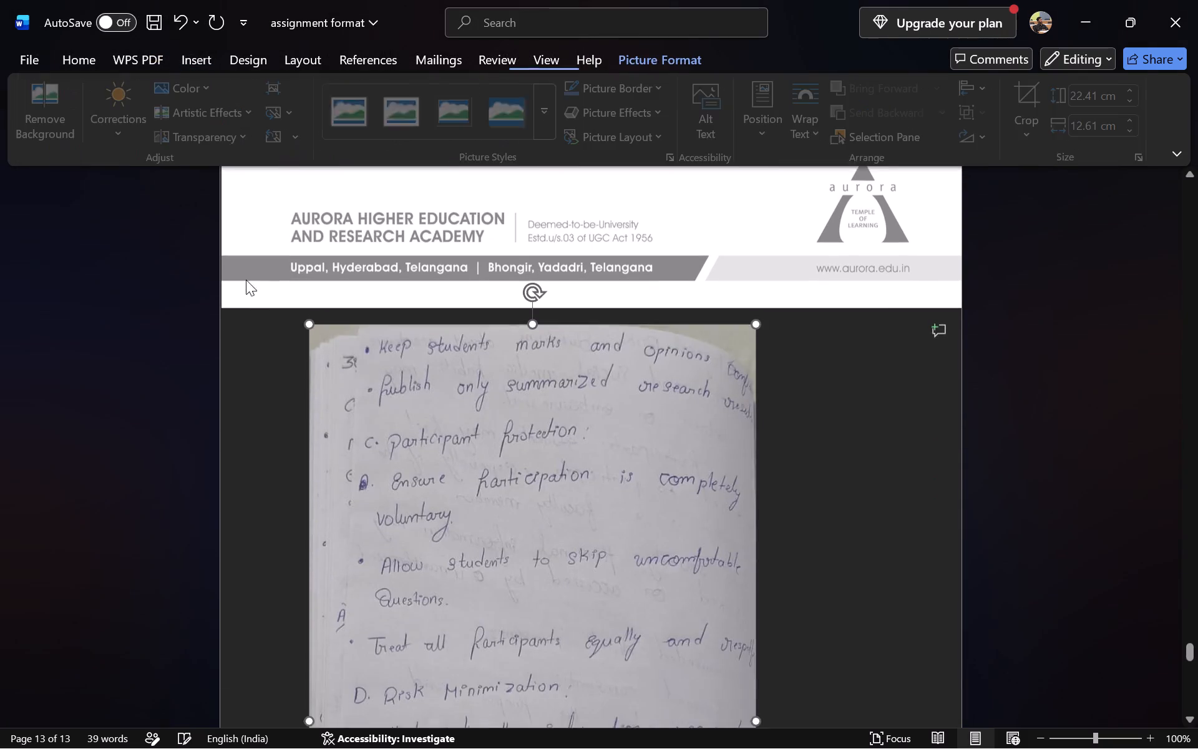
Examine all pages of the document in a multi-page overview to check the order and completeness of the inserted scans.
scroll(563, 463, down, 4)
scroll(563, 463, up, 5)
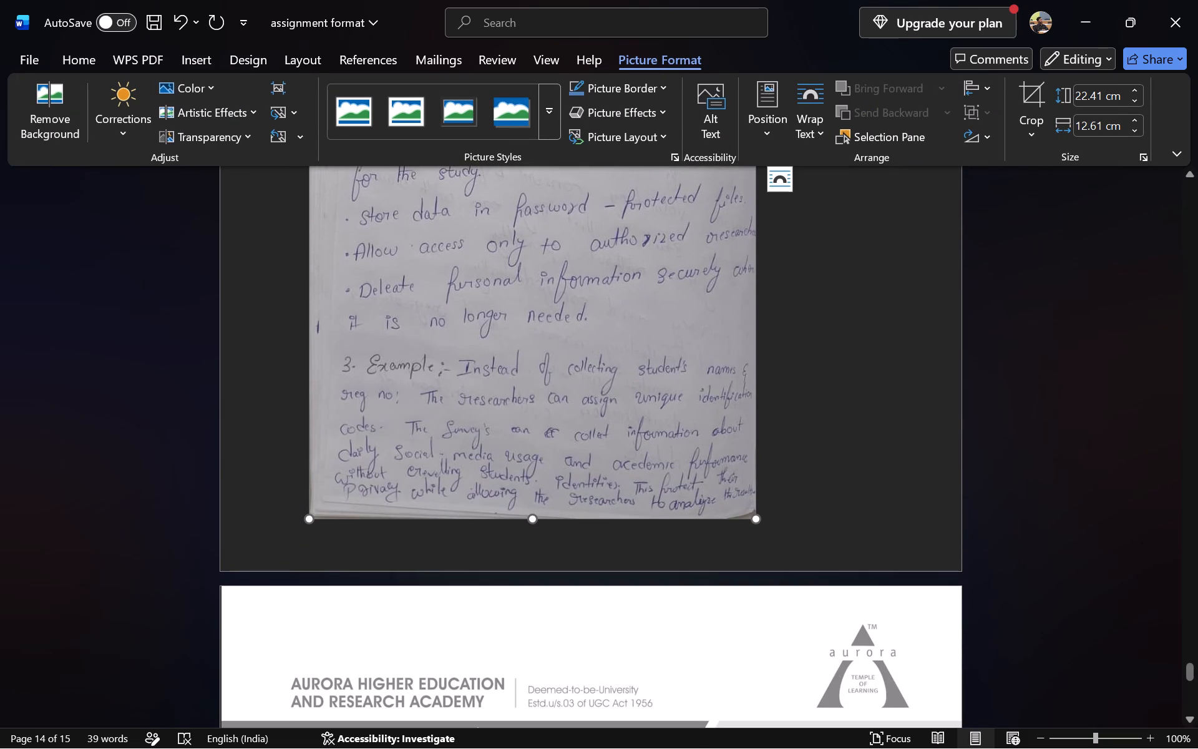
ctrl+scroll(942, 322, down, 4)
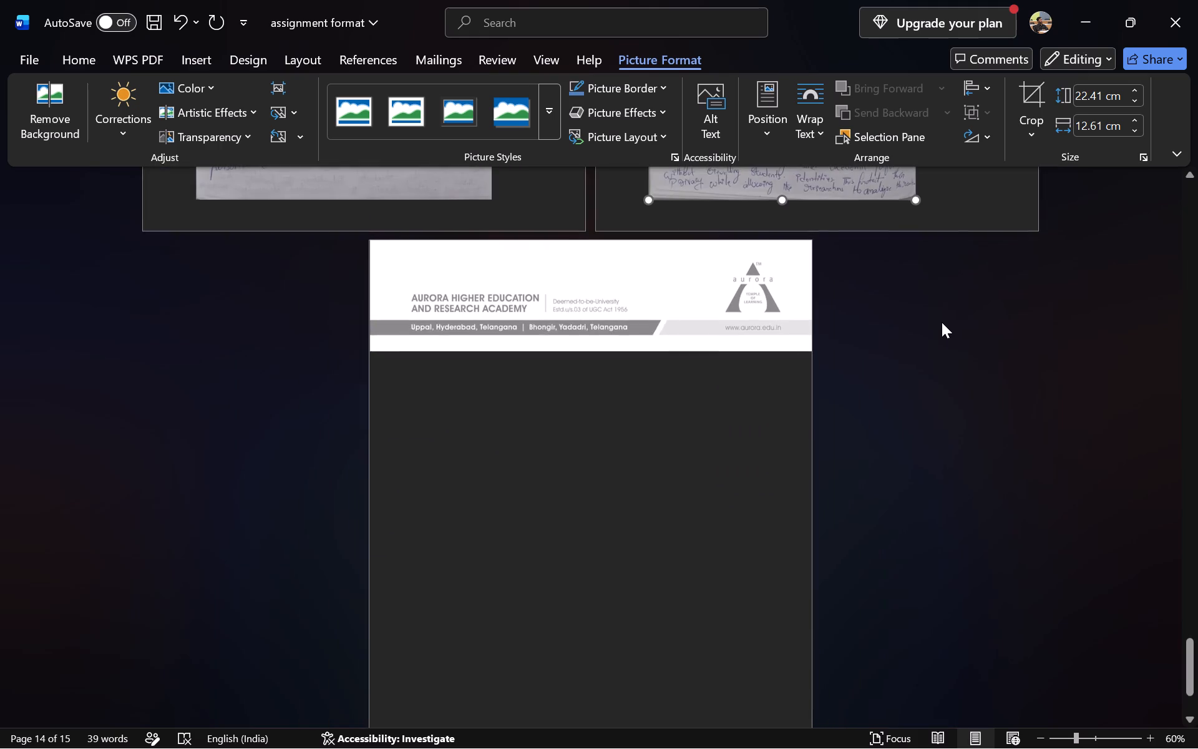
ctrl+scroll(942, 322, down, 6)
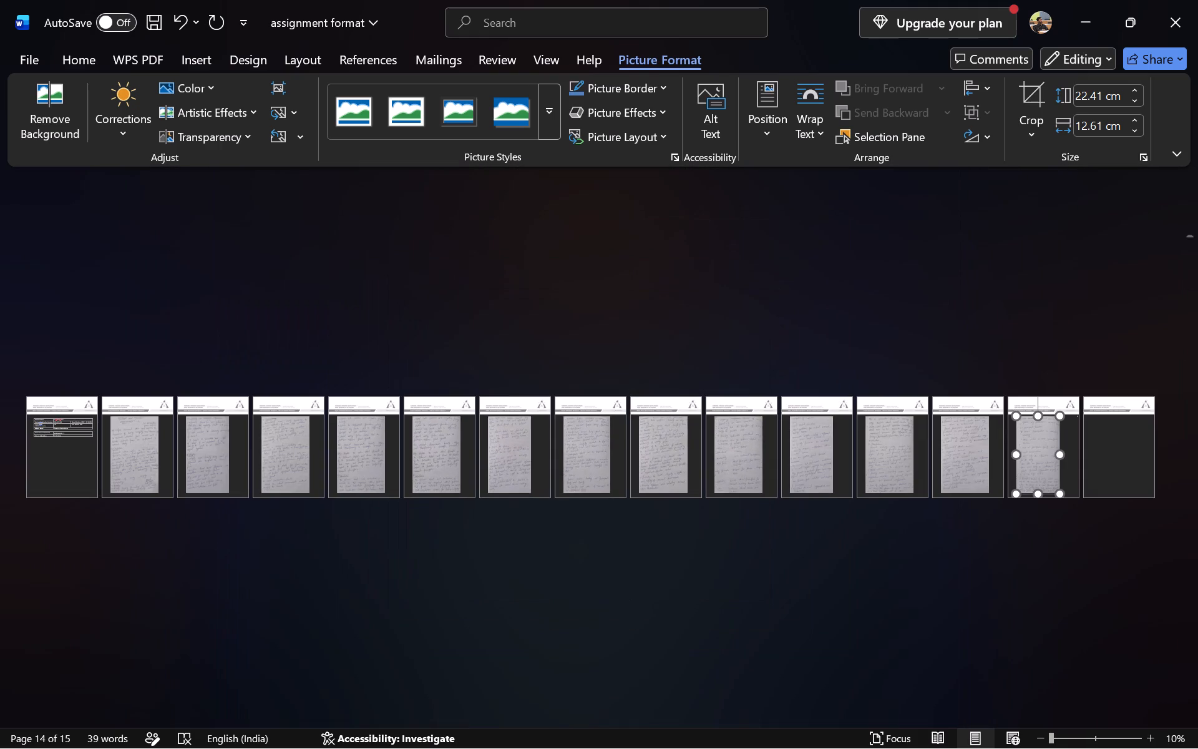
ctrl+scroll(942, 322, up, 2)
scroll(739, 426, up, 1)
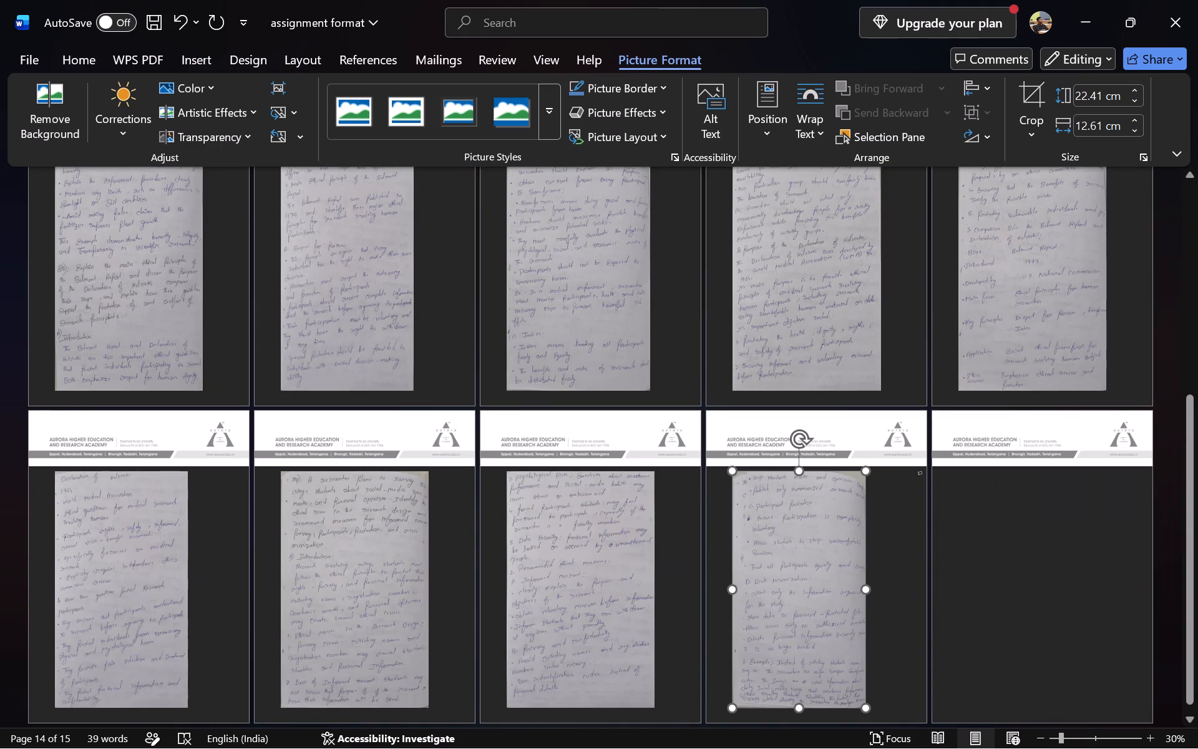
scroll(739, 426, up, 6)
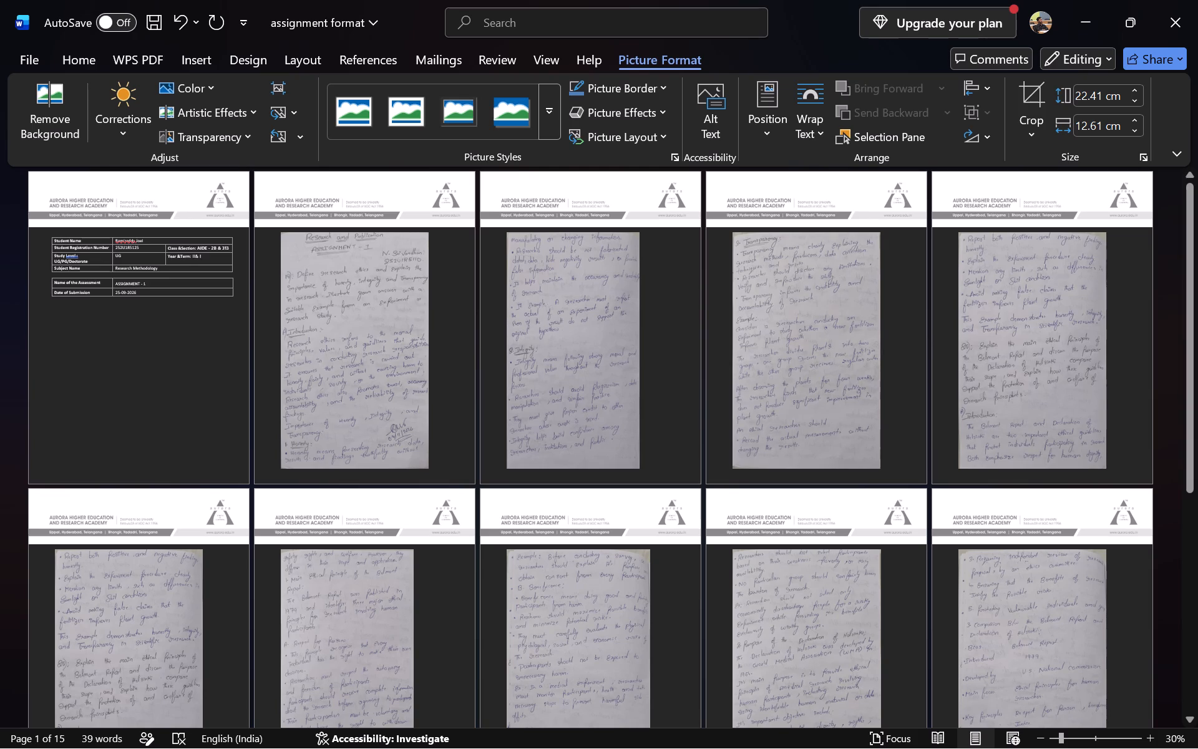
scroll(1041, 364, down, 1)
scroll(324, 479, down, 1)
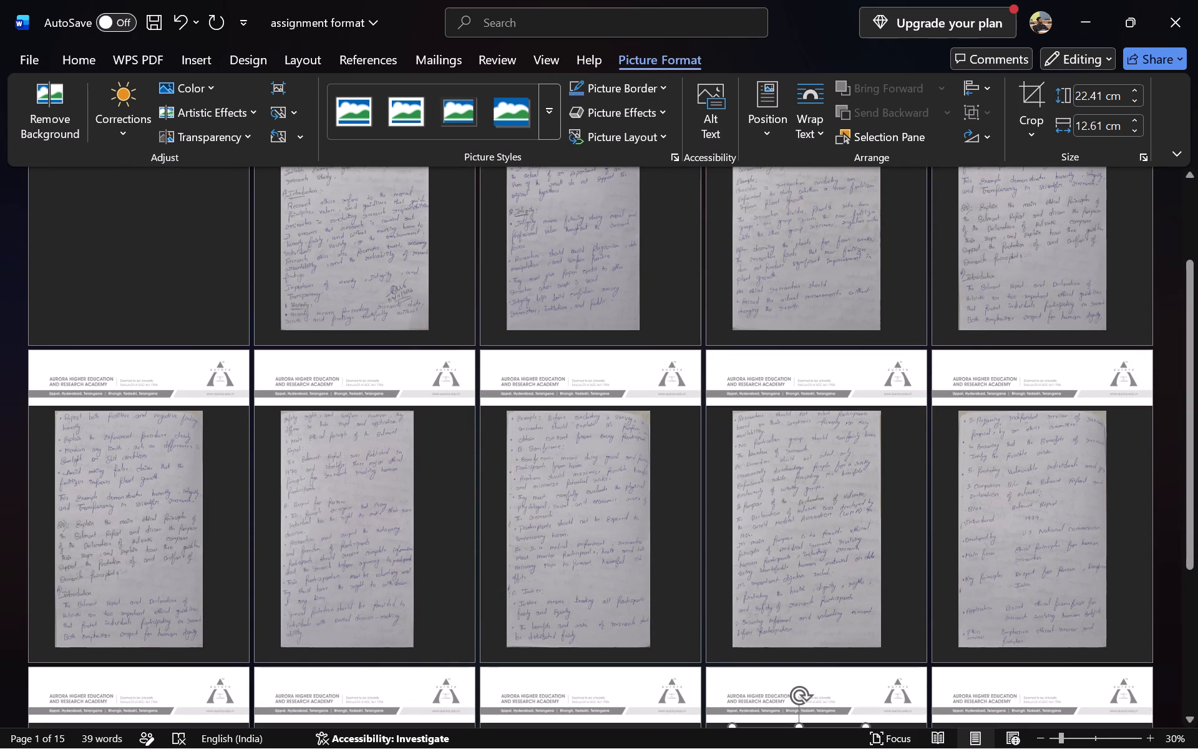
scroll(1030, 515, down, 3)
scroll(533, 519, down, 1)
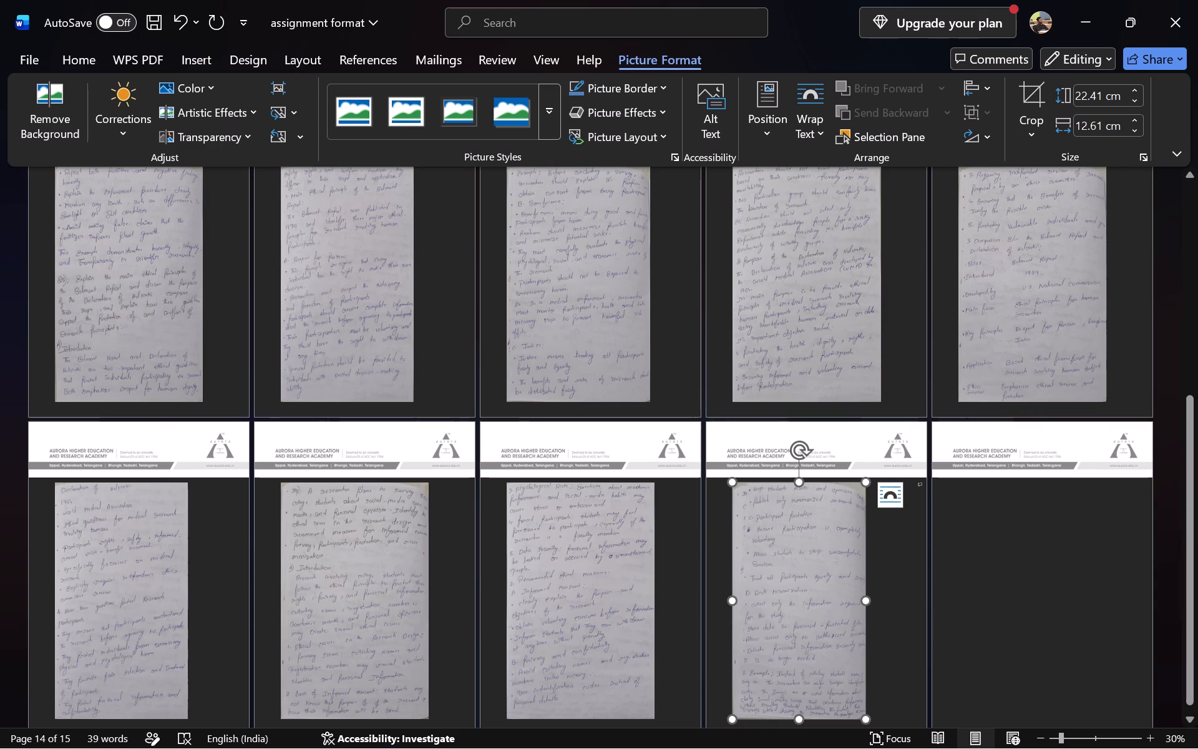
Examine the document page by page at 80% zoom, from the student details table through the last page, checking the order of the scans.
ctrl+scroll(601, 451, up, 2)
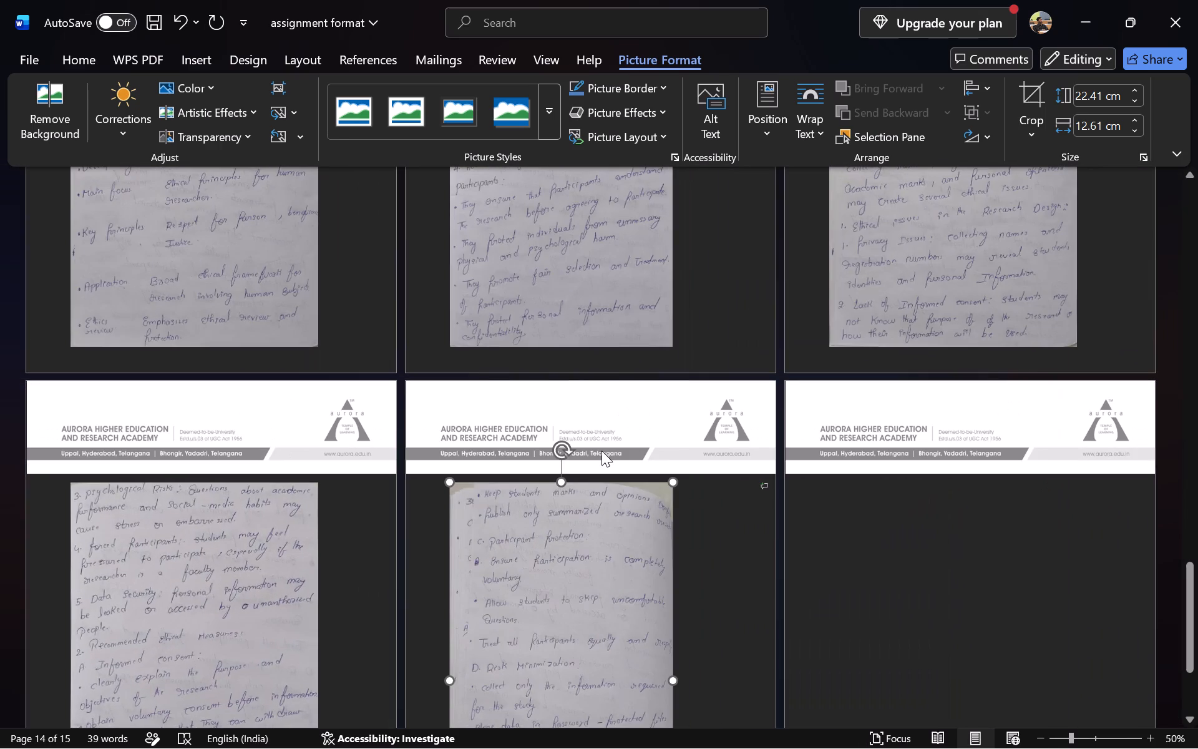
ctrl+scroll(601, 451, up, 1)
scroll(601, 451, up, 6)
ctrl+scroll(601, 451, up, 2)
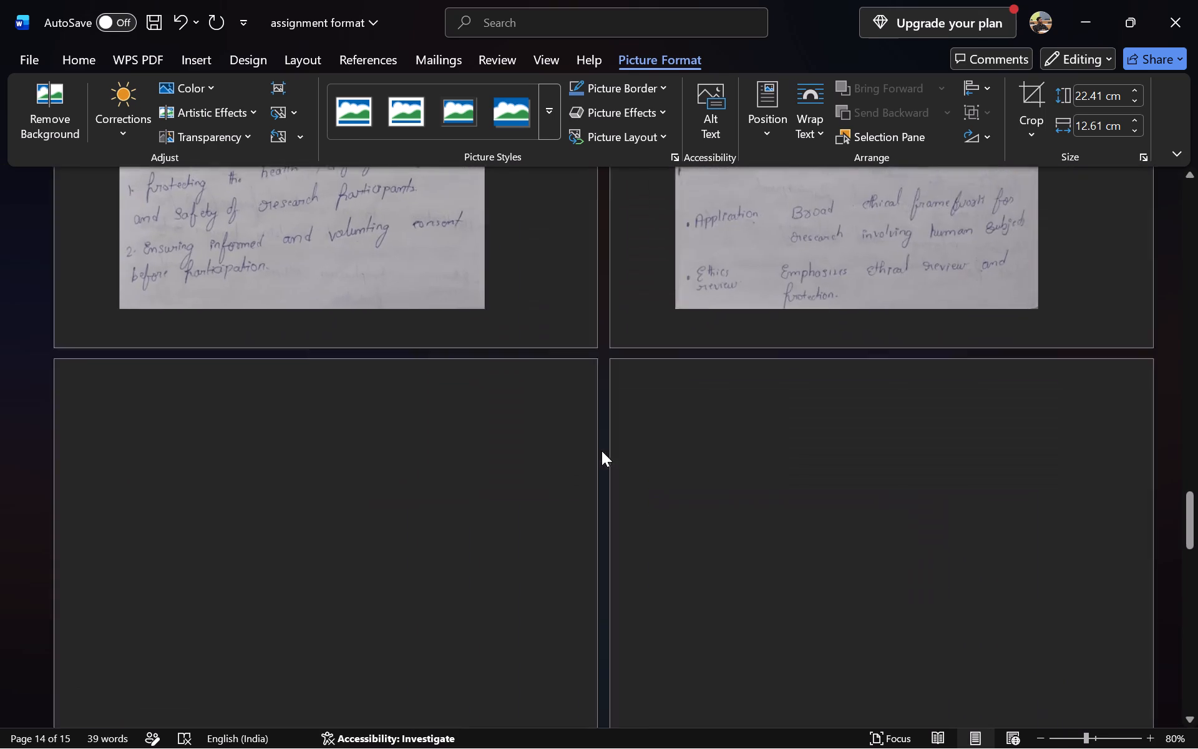
scroll(601, 451, up, 18)
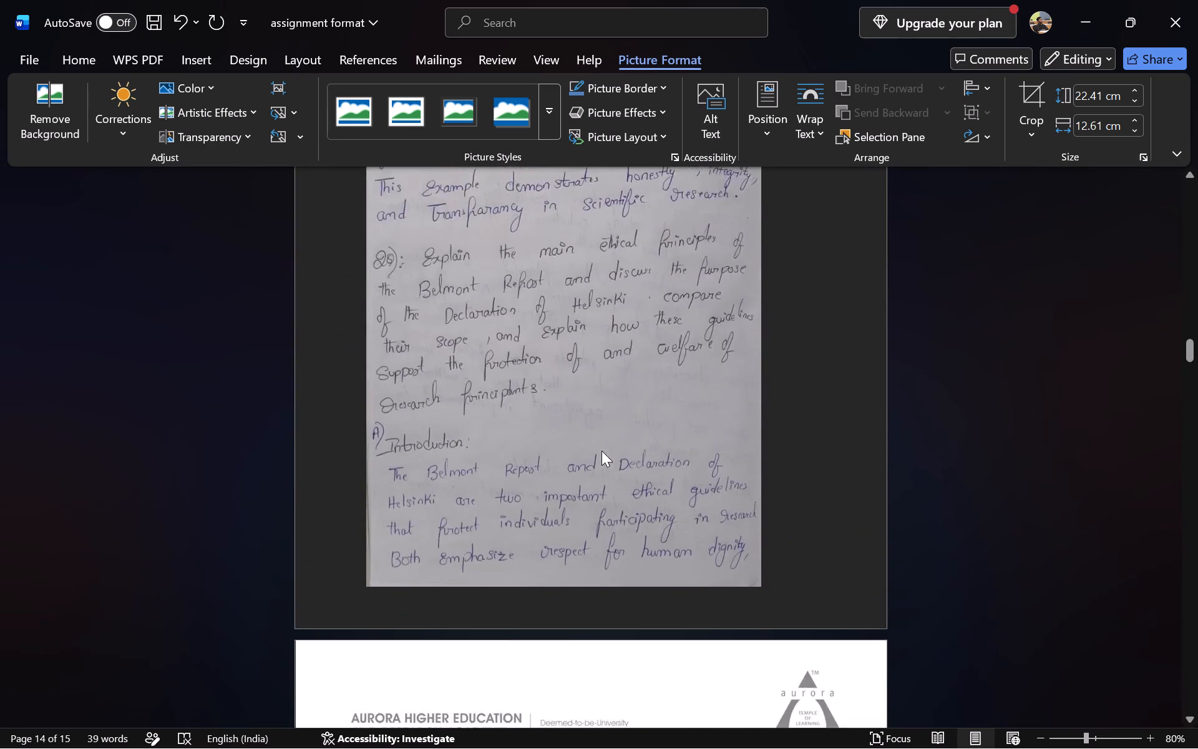
scroll(601, 451, up, 19)
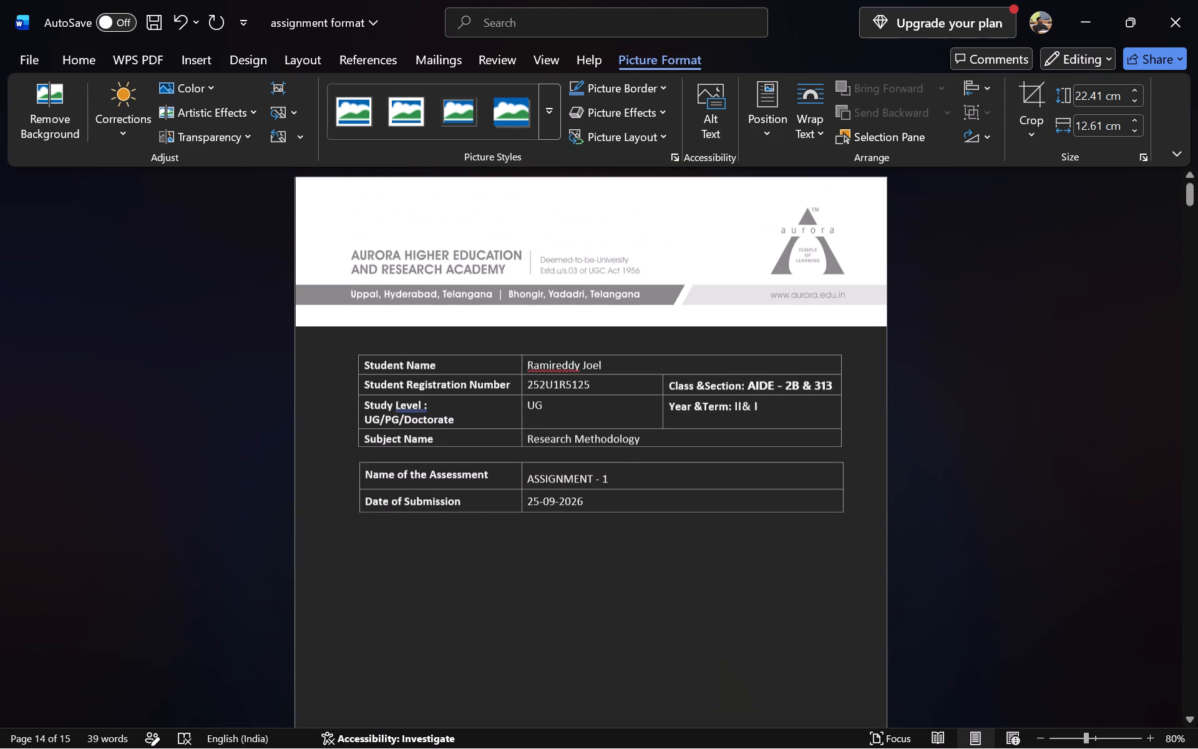
scroll(601, 451, down, 4)
scroll(584, 528, down, 2)
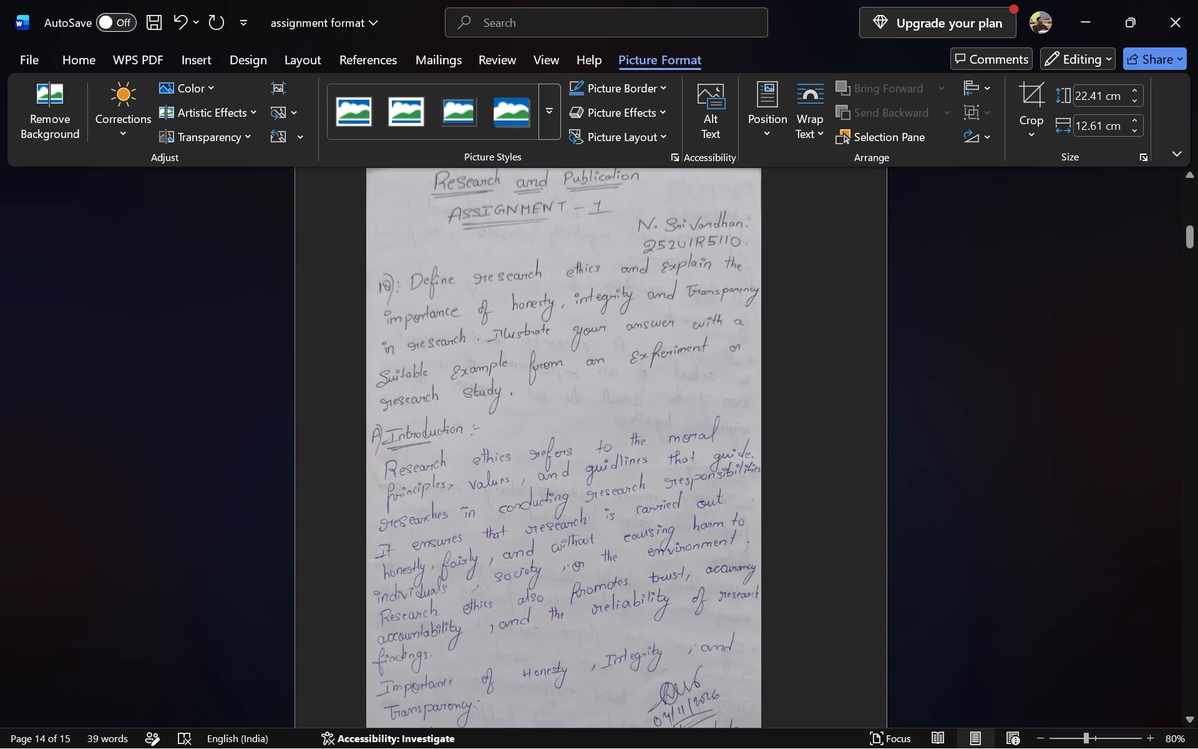
scroll(639, 500, down, 5)
scroll(691, 417, up, 1)
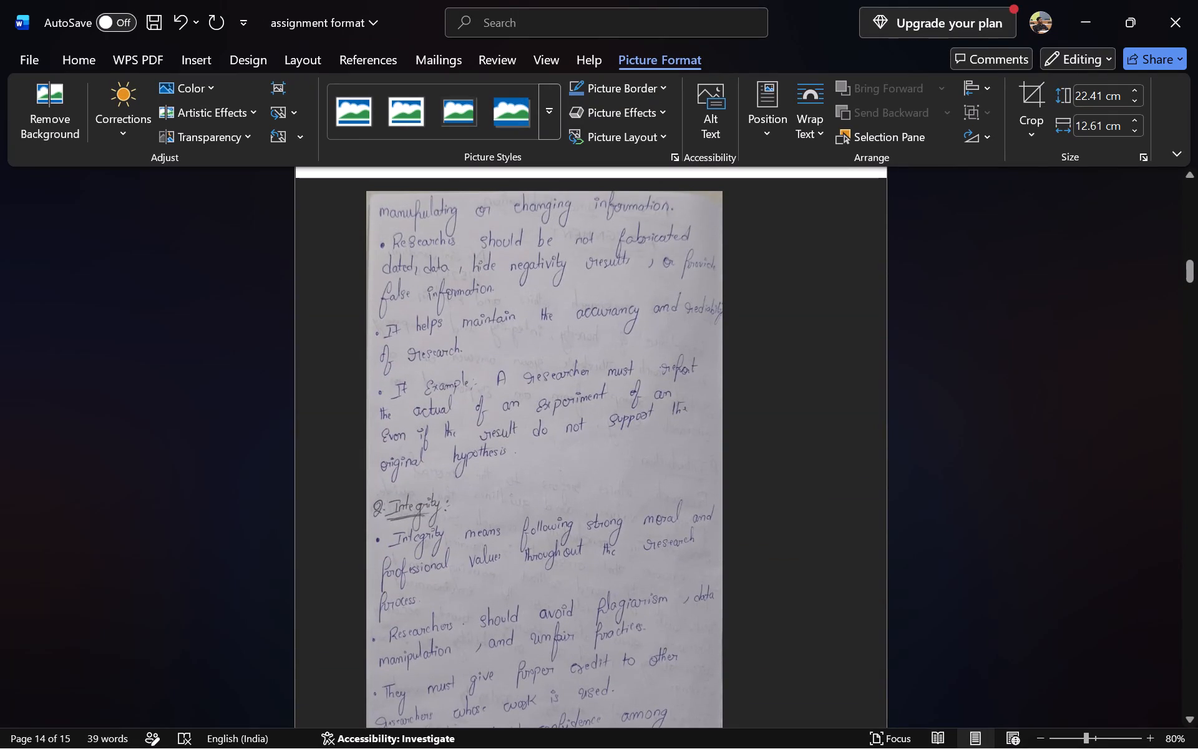
scroll(559, 462, down, 4)
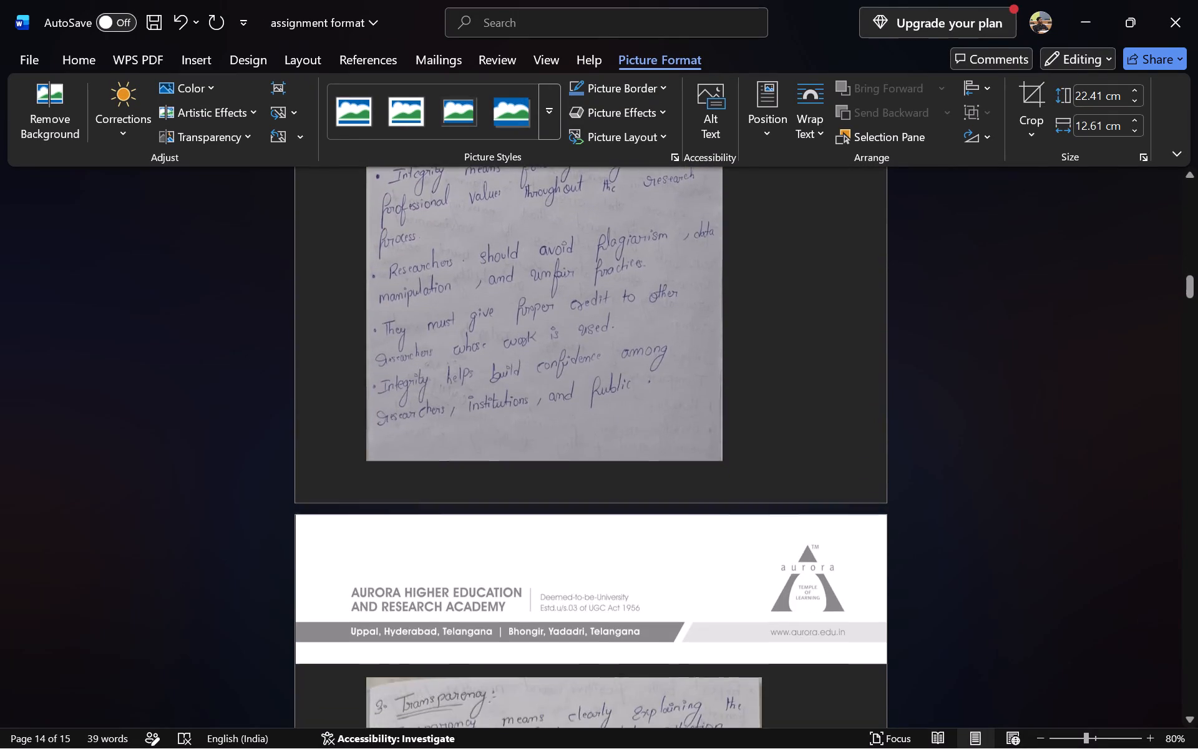
scroll(559, 462, down, 1)
scroll(616, 453, down, 2)
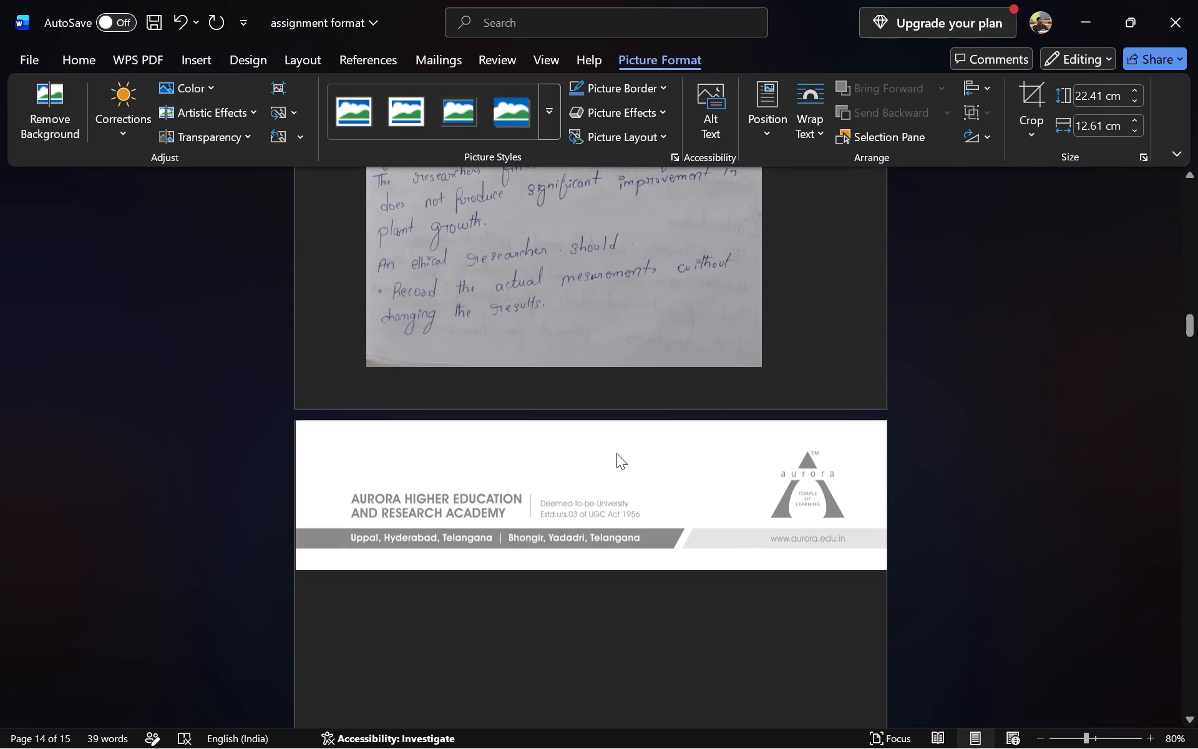
scroll(616, 453, down, 2)
scroll(587, 539, down, 2)
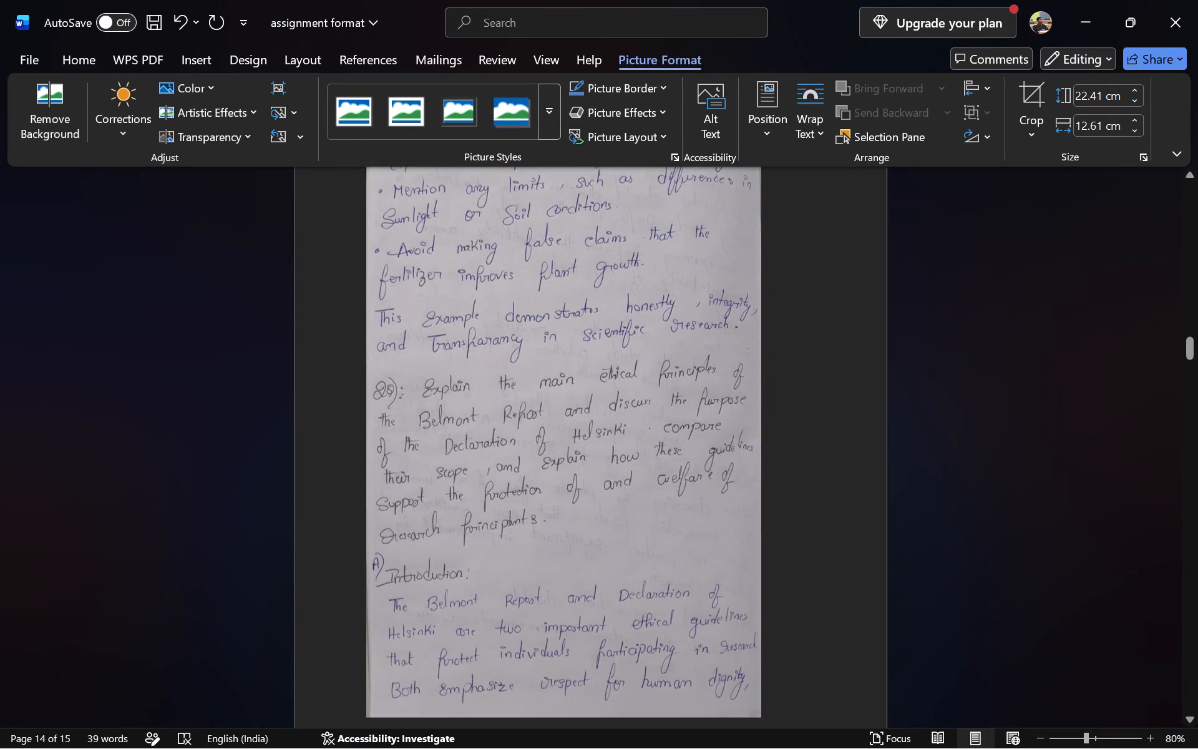
scroll(584, 529, down, 2)
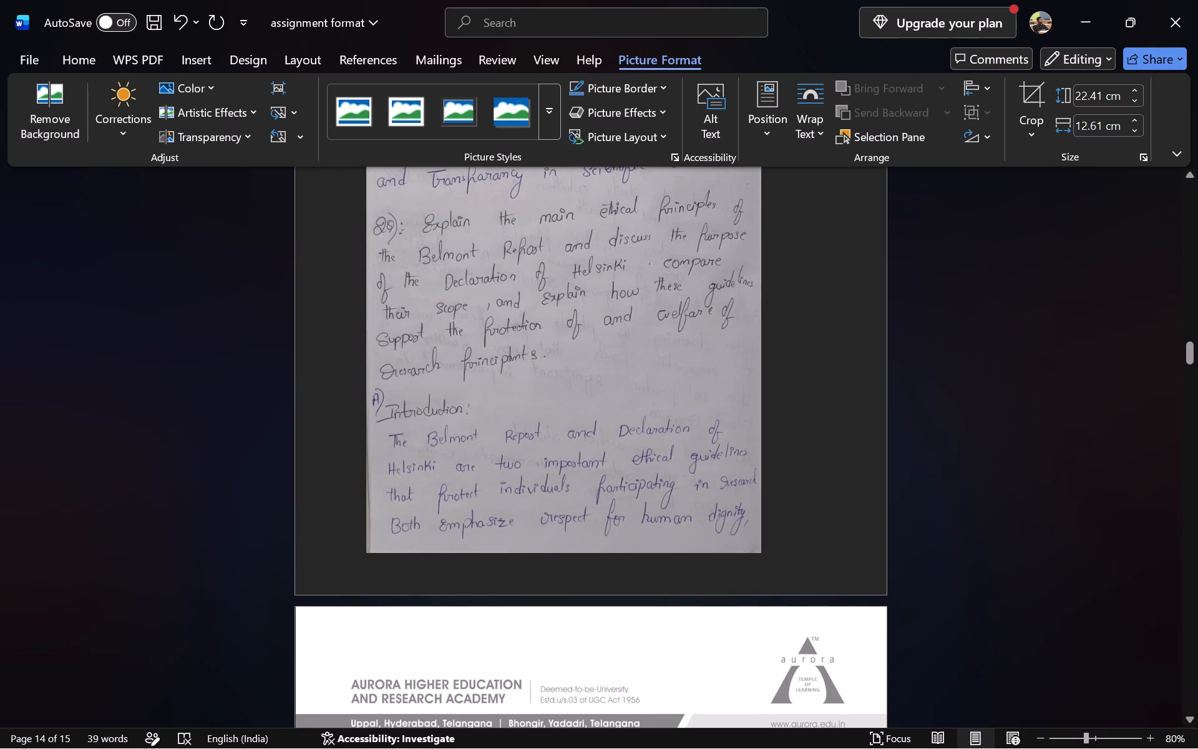
scroll(612, 429, down, 4)
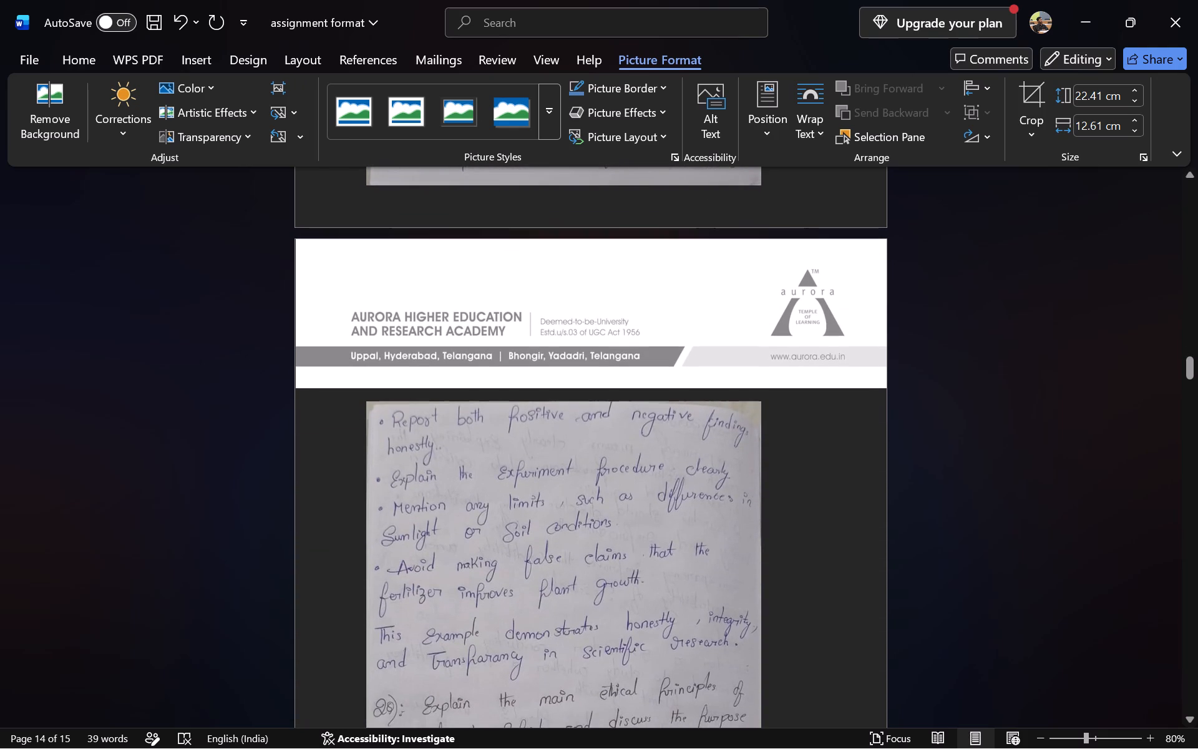
scroll(613, 554, down, 6)
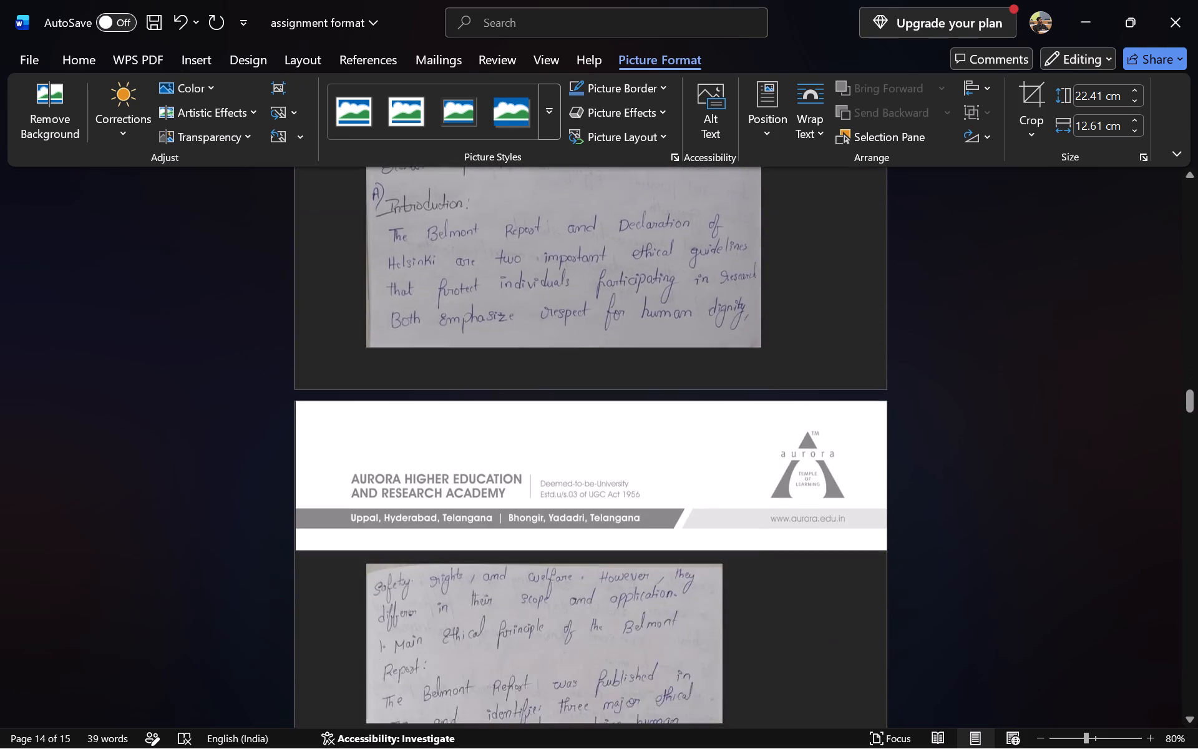
scroll(613, 554, down, 2)
scroll(704, 413, up, 2)
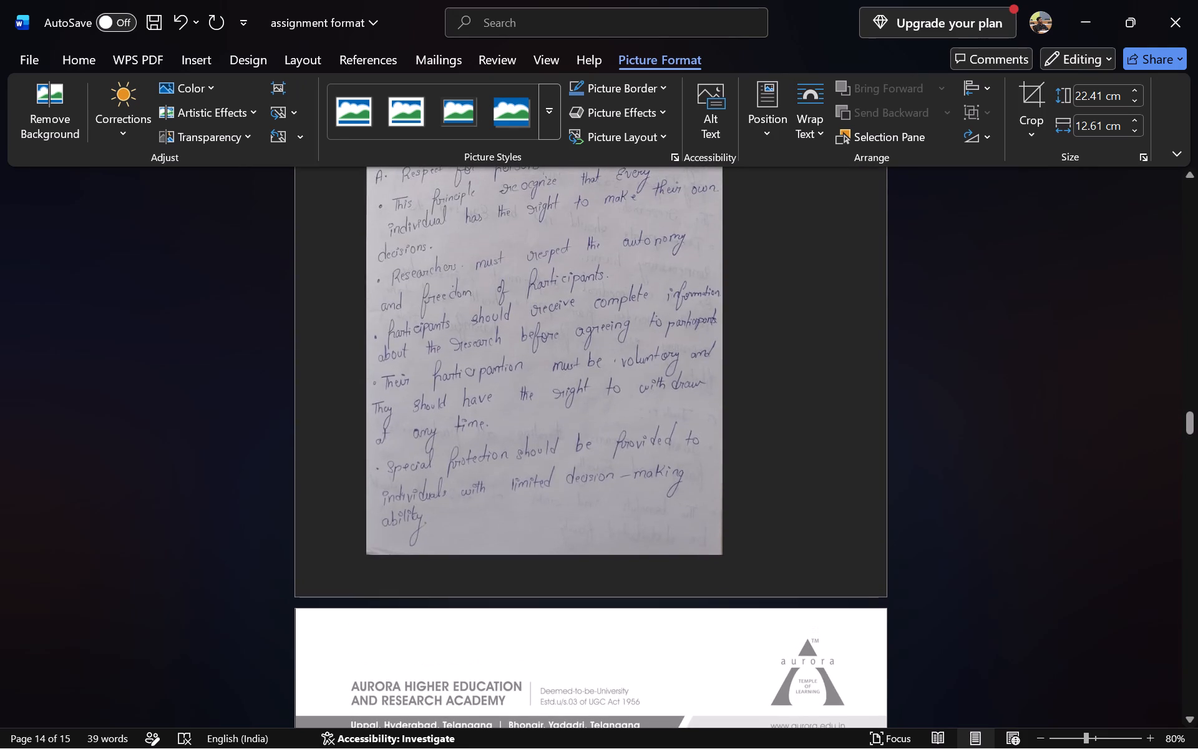
scroll(615, 393, down, 1)
scroll(674, 502, down, 1)
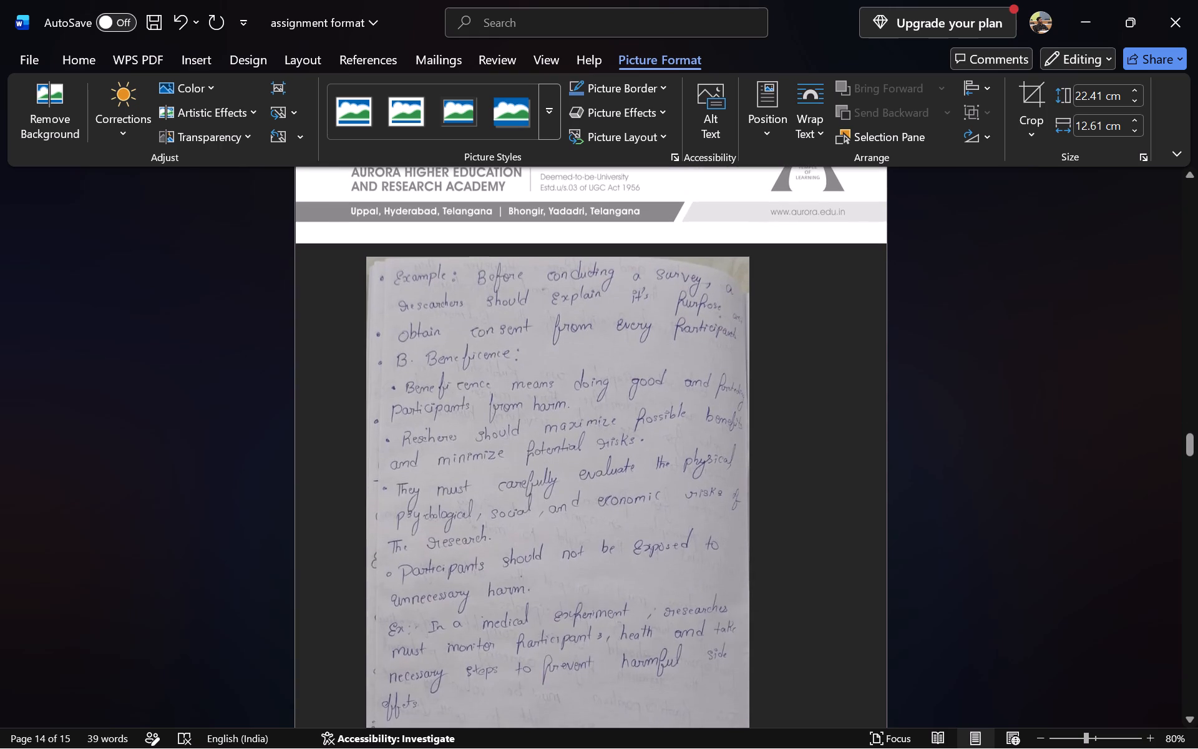
scroll(615, 499, down, 6)
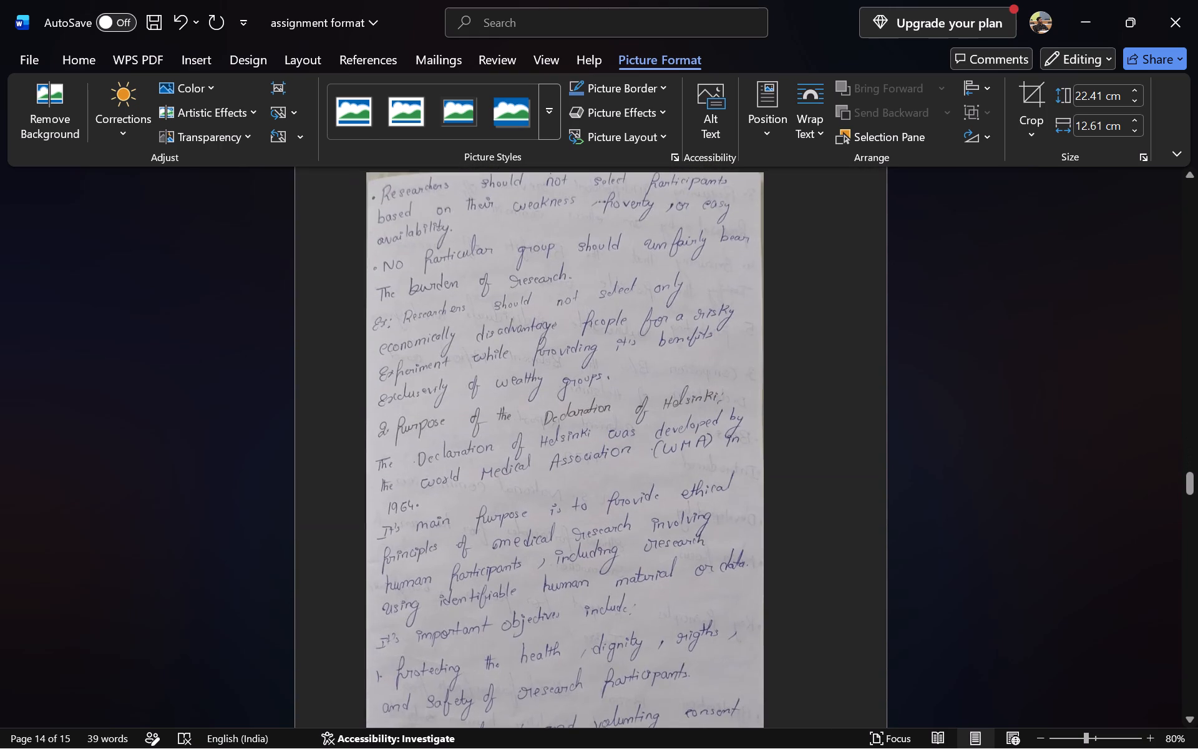
scroll(593, 501, down, 5)
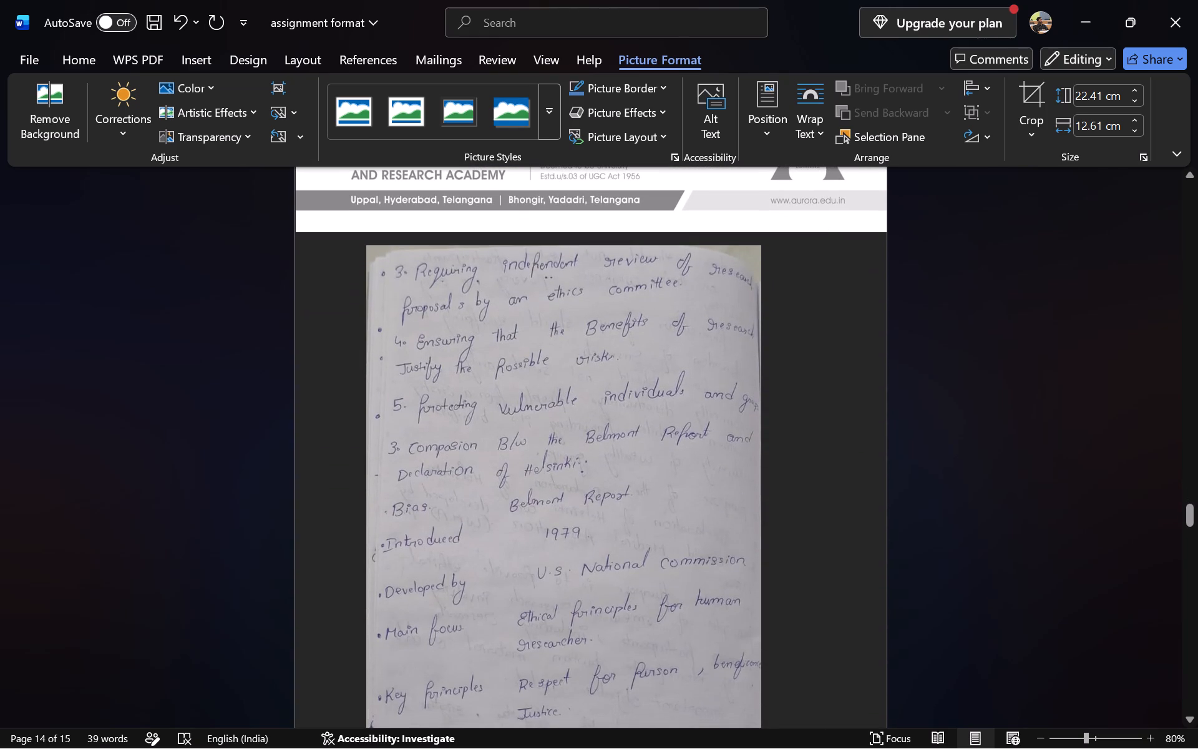
scroll(598, 479, down, 6)
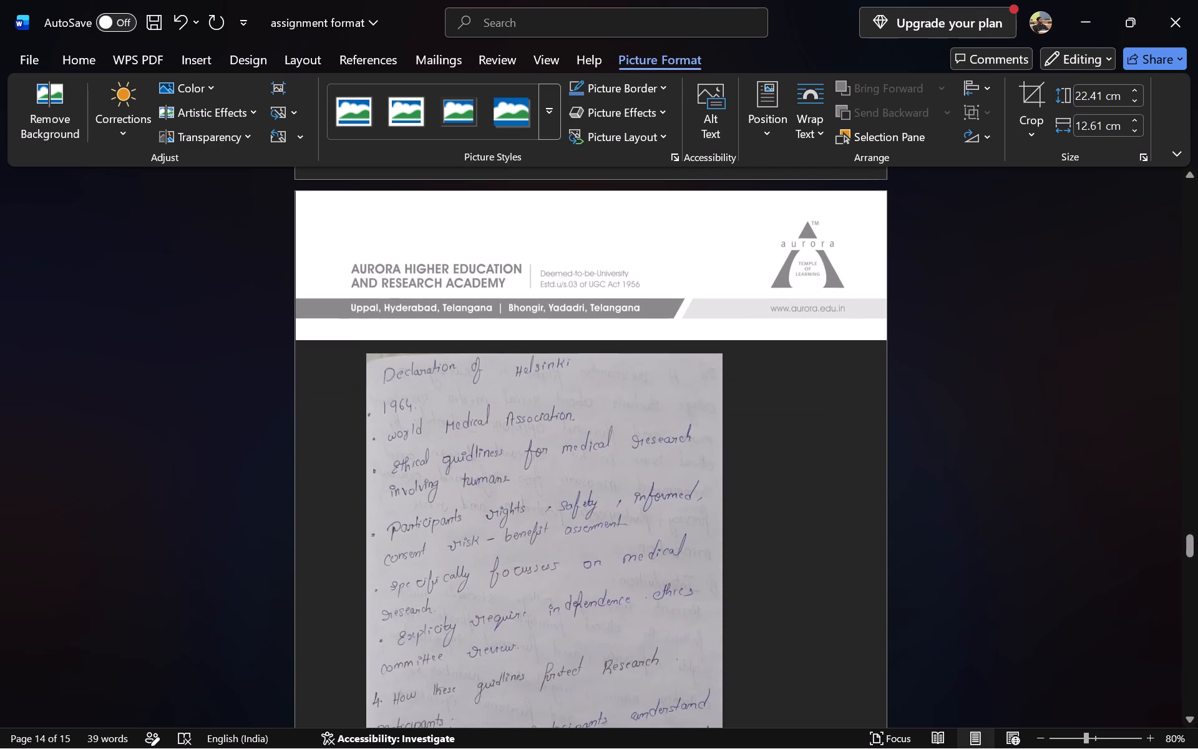
scroll(621, 486, down, 5)
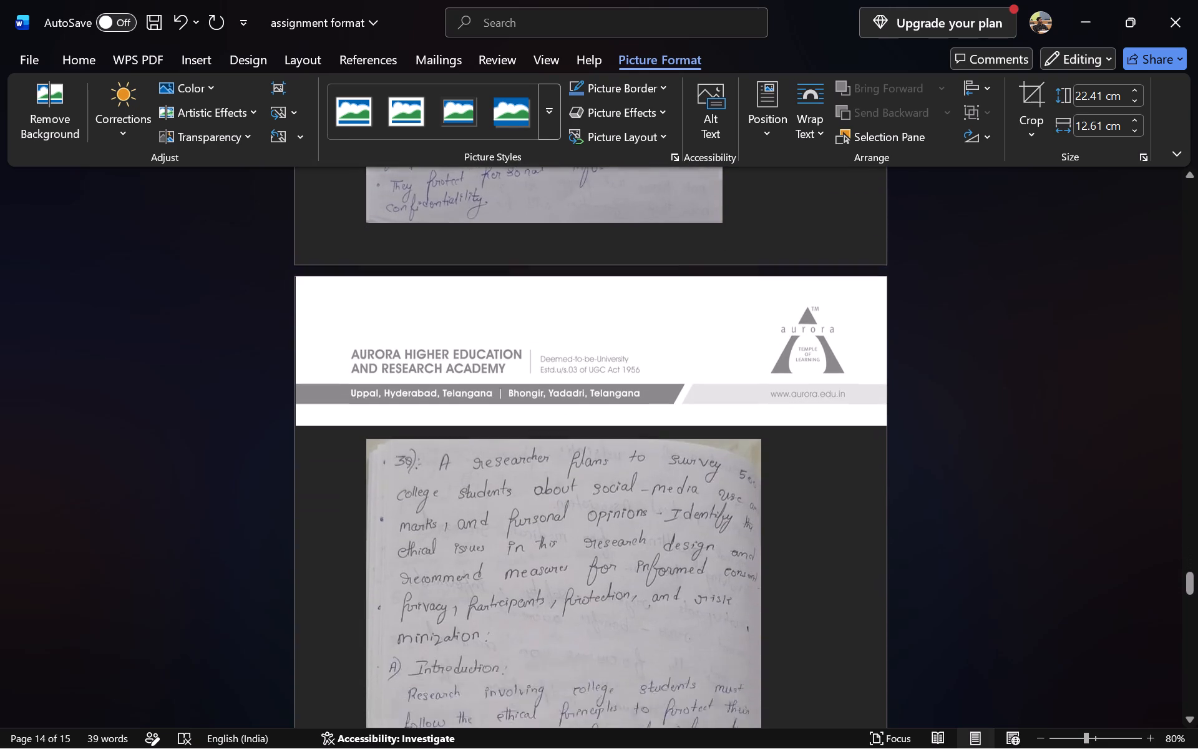
scroll(621, 486, down, 8)
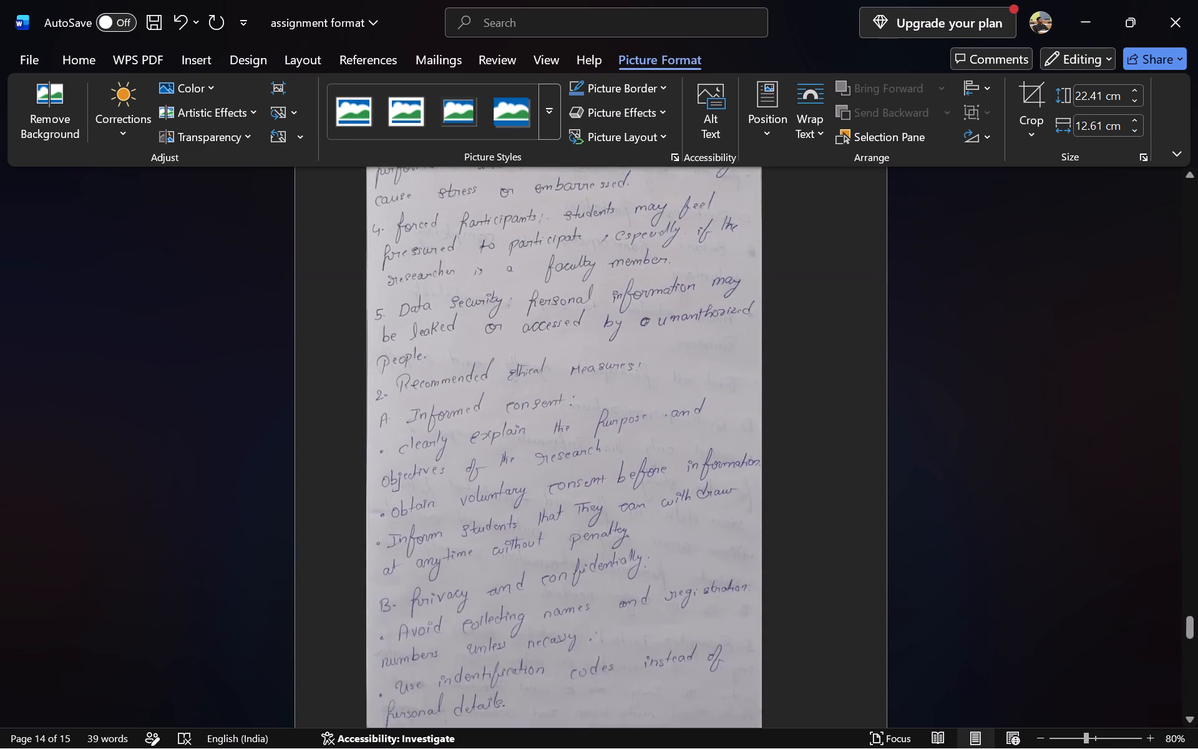
scroll(621, 486, down, 3)
scroll(621, 486, up, 2)
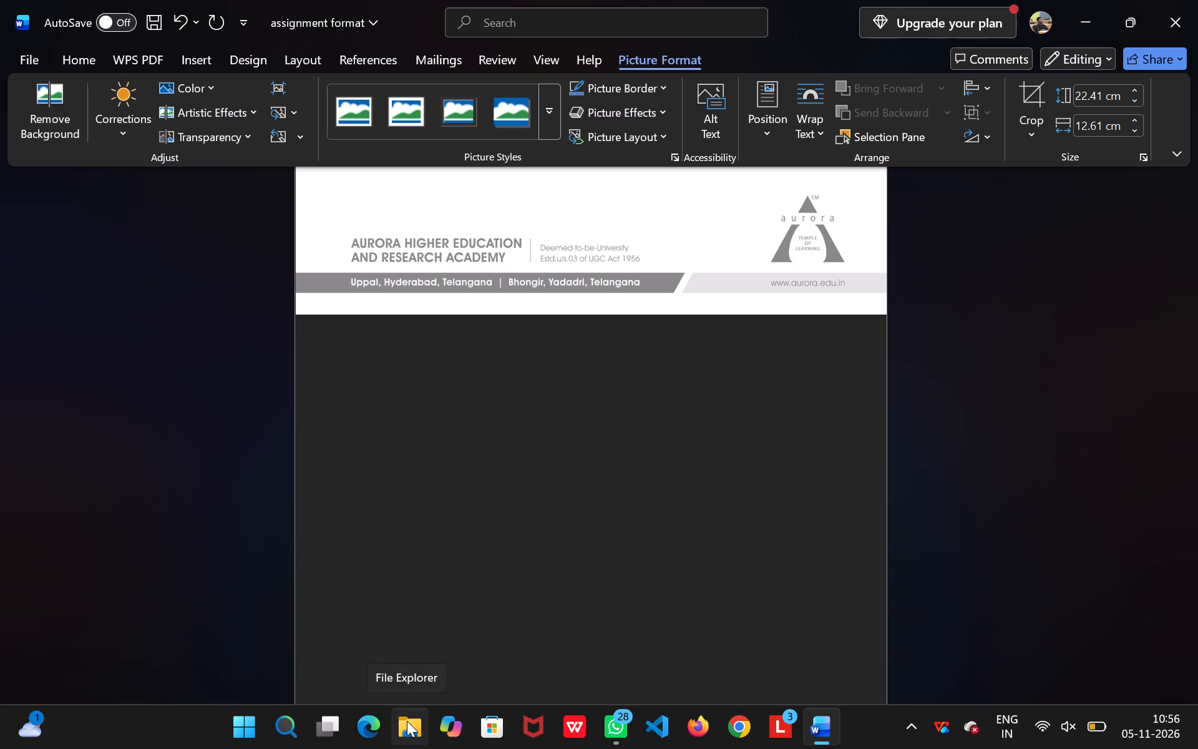
Switch to File Explorer and view the scans 1.1 to 3.3 in the Research methodology folder for comparison, then return to the document.
click(407, 721)
scroll(363, 513, down, 2)
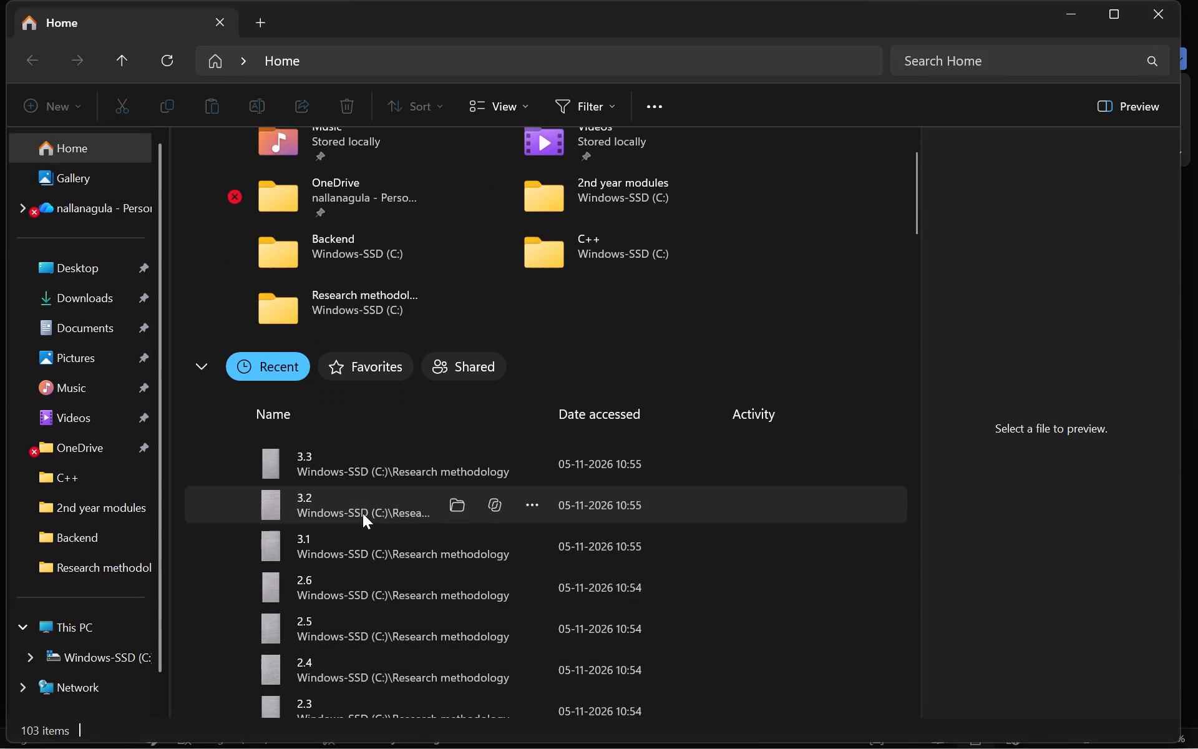
click(92, 566)
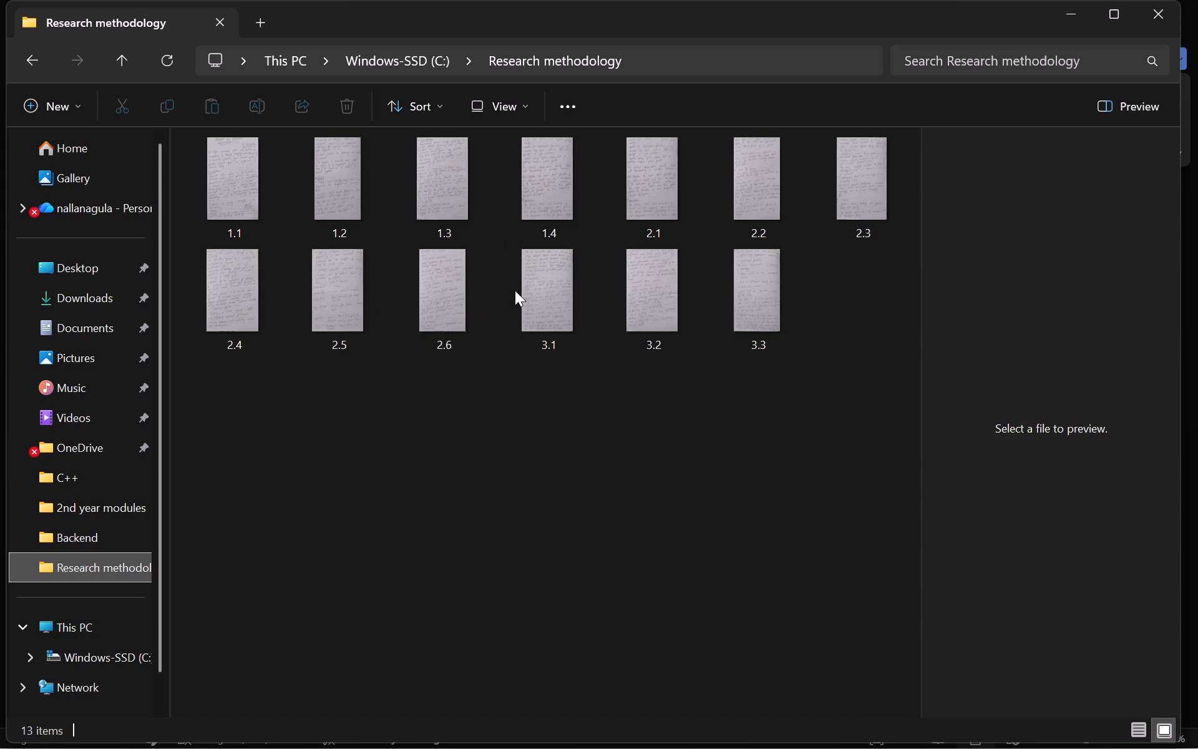
click(1066, 27)
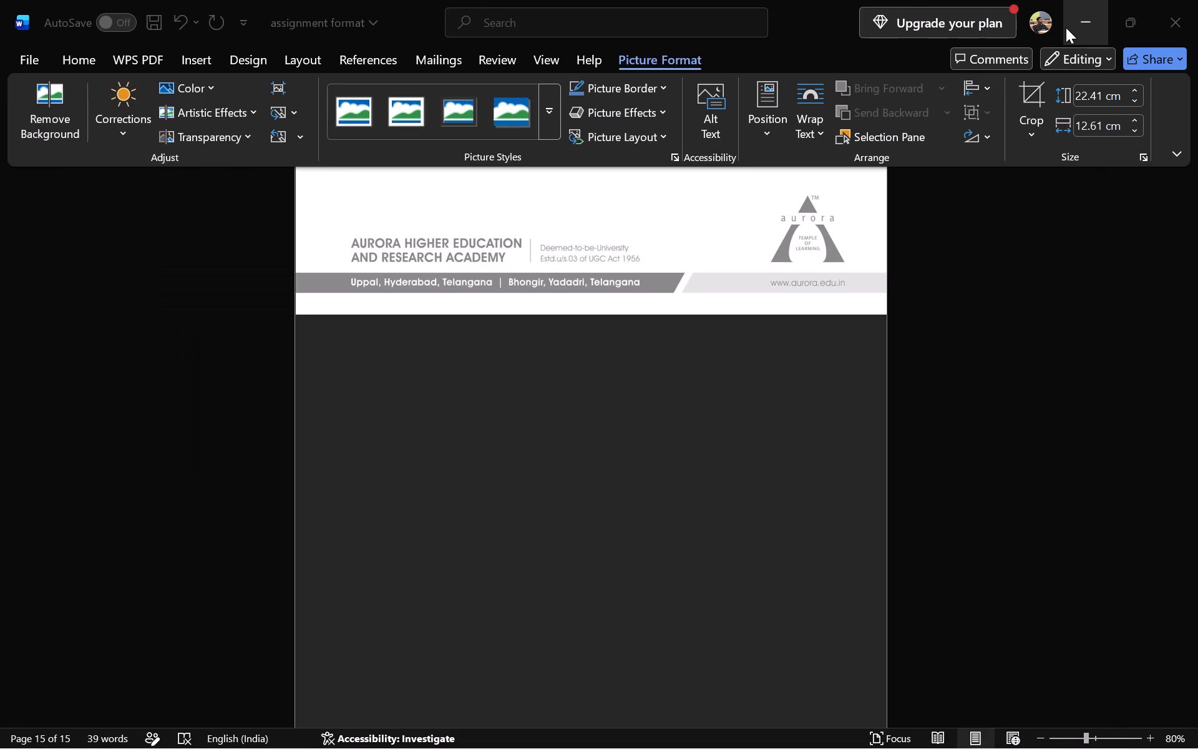
Re-examine the inserted scans from the first answer page through the question 3 pages, comparing their sequence with the folder's pictures.
scroll(670, 441, up, 20)
scroll(670, 441, up, 3)
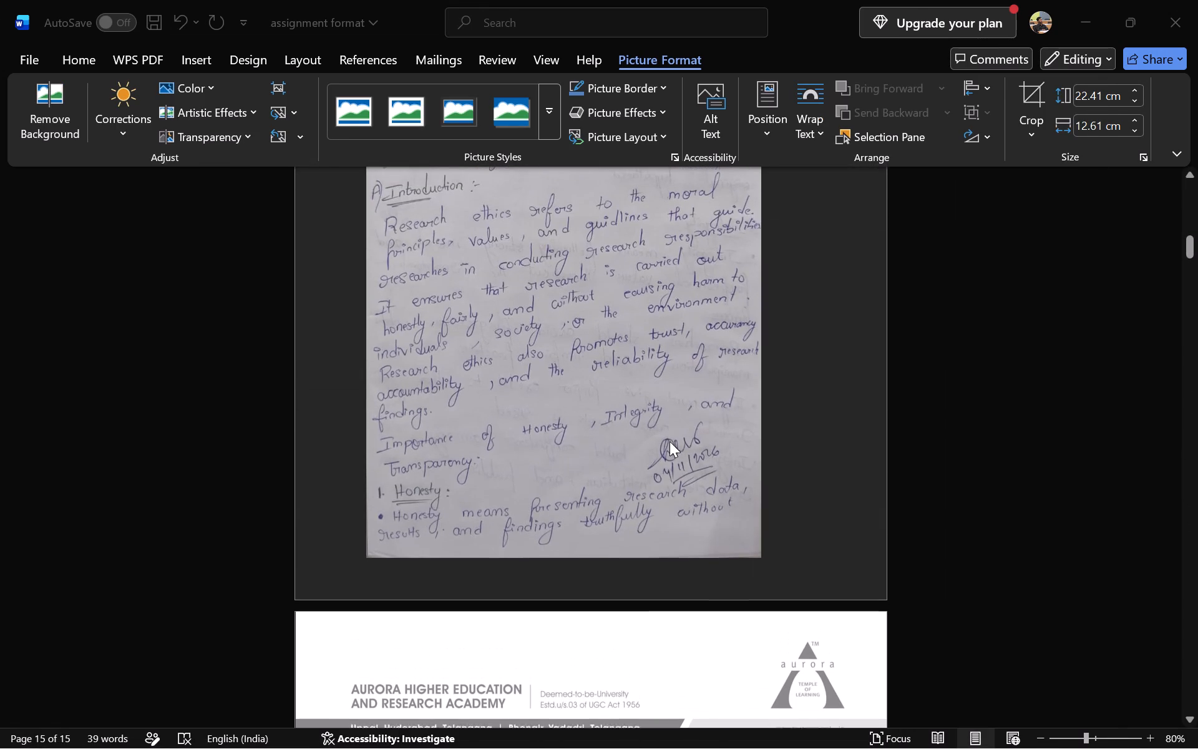
scroll(670, 441, down, 6)
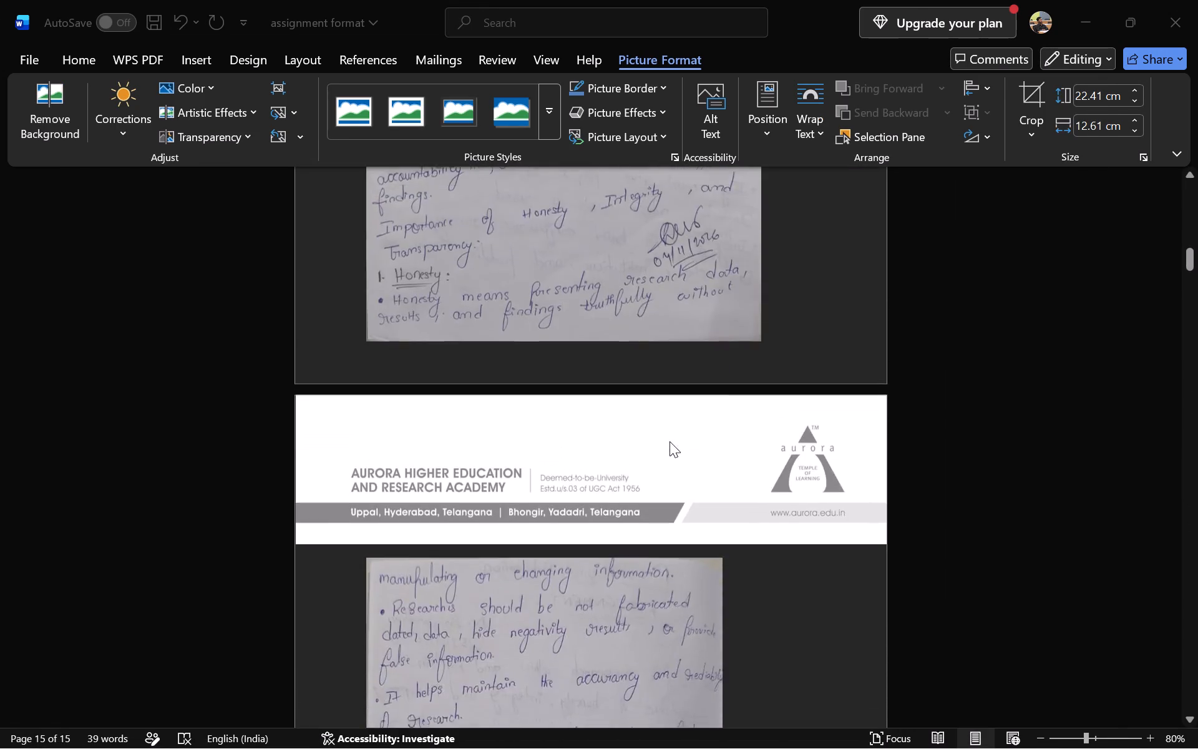
scroll(670, 441, down, 6)
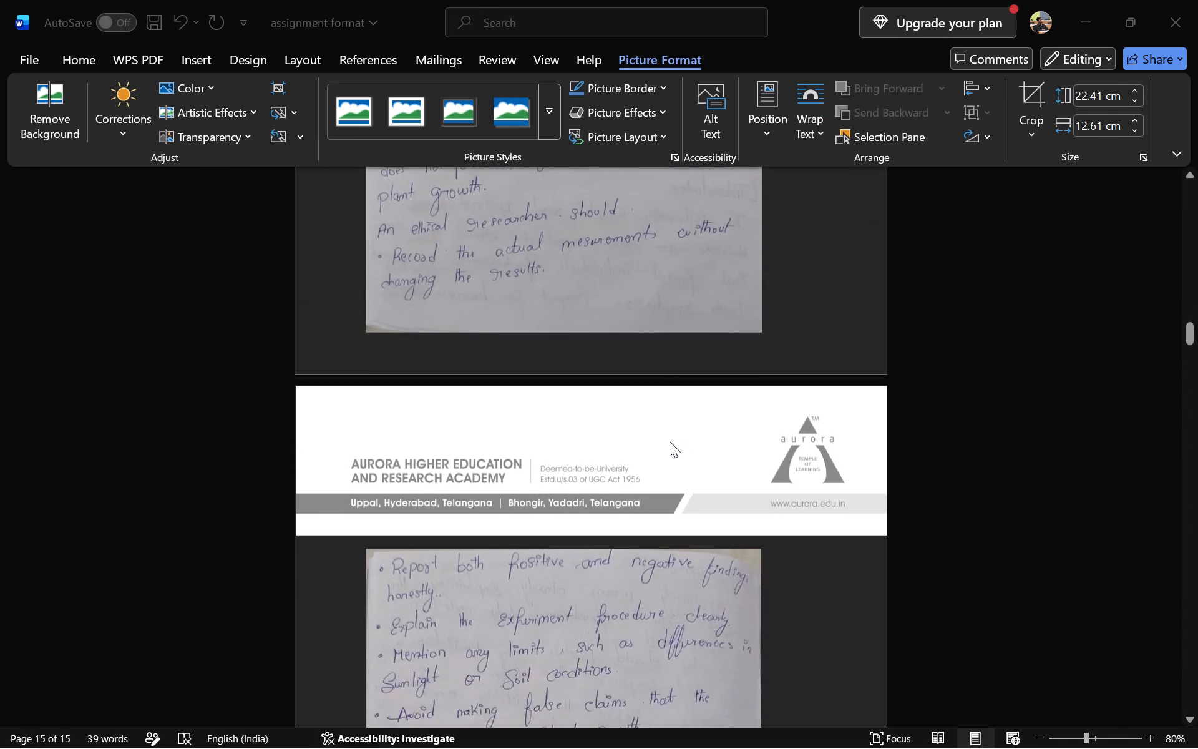
scroll(670, 441, down, 3)
scroll(603, 417, down, 2)
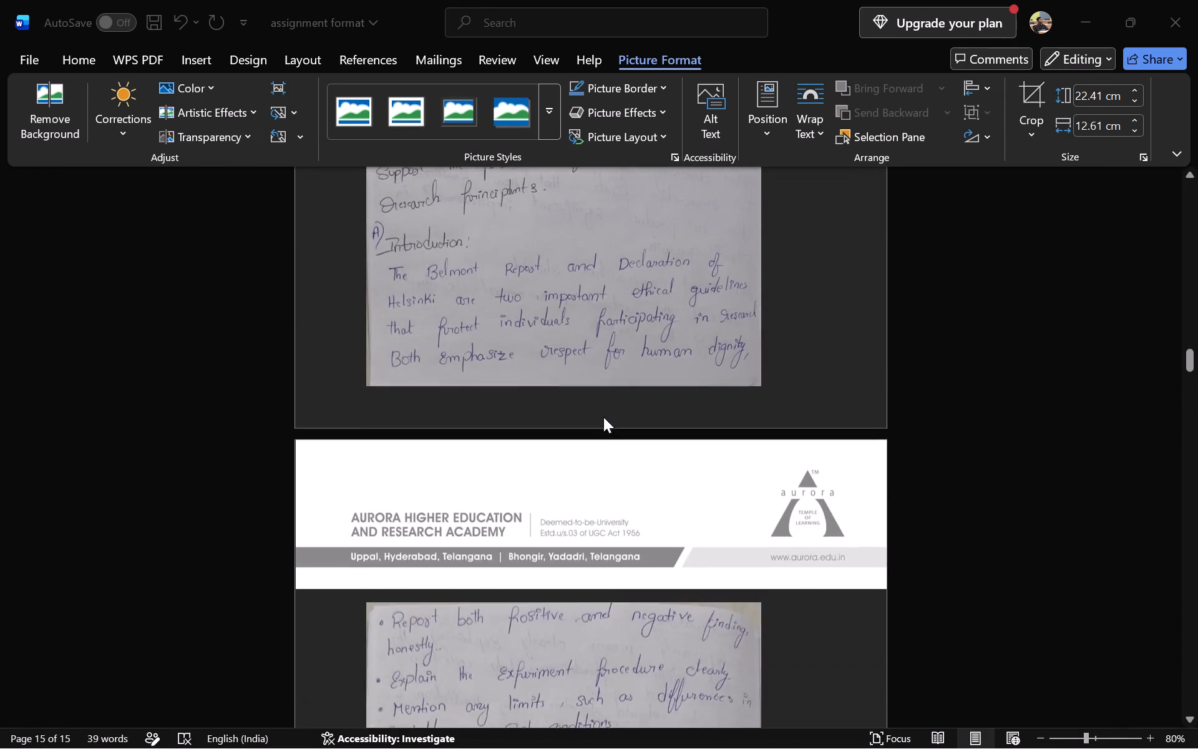
scroll(603, 417, down, 2)
scroll(641, 488, down, 5)
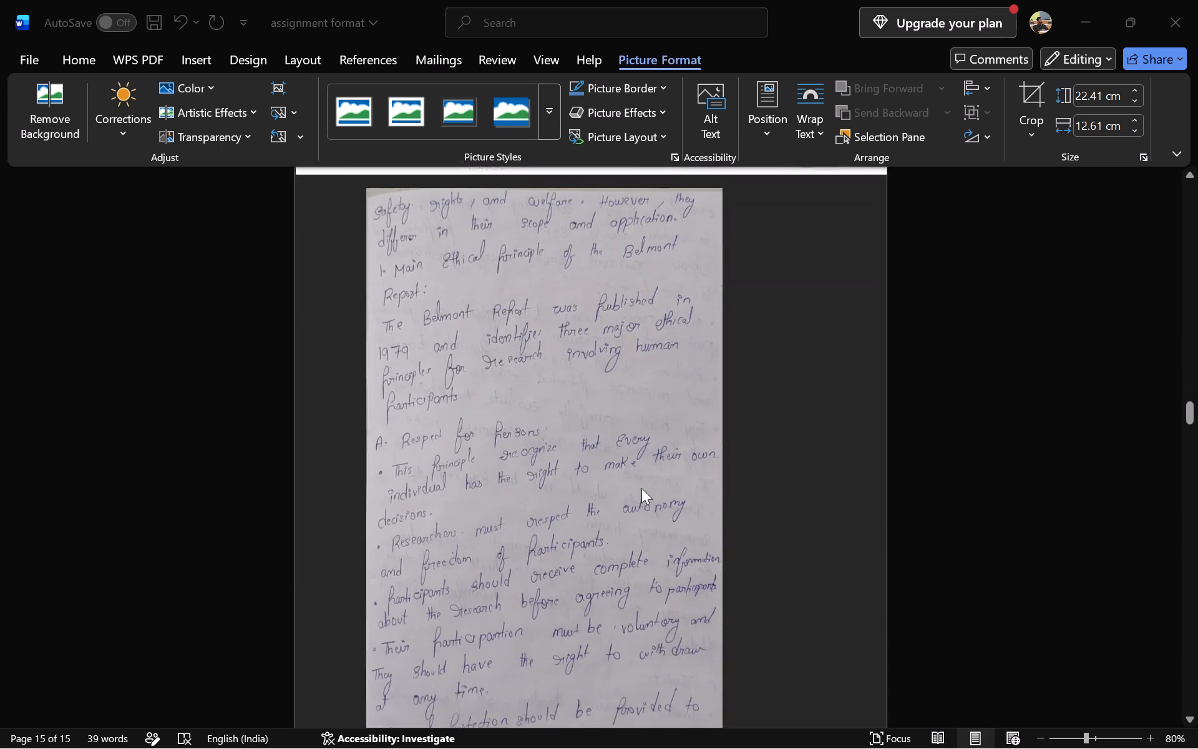
scroll(580, 471, down, 5)
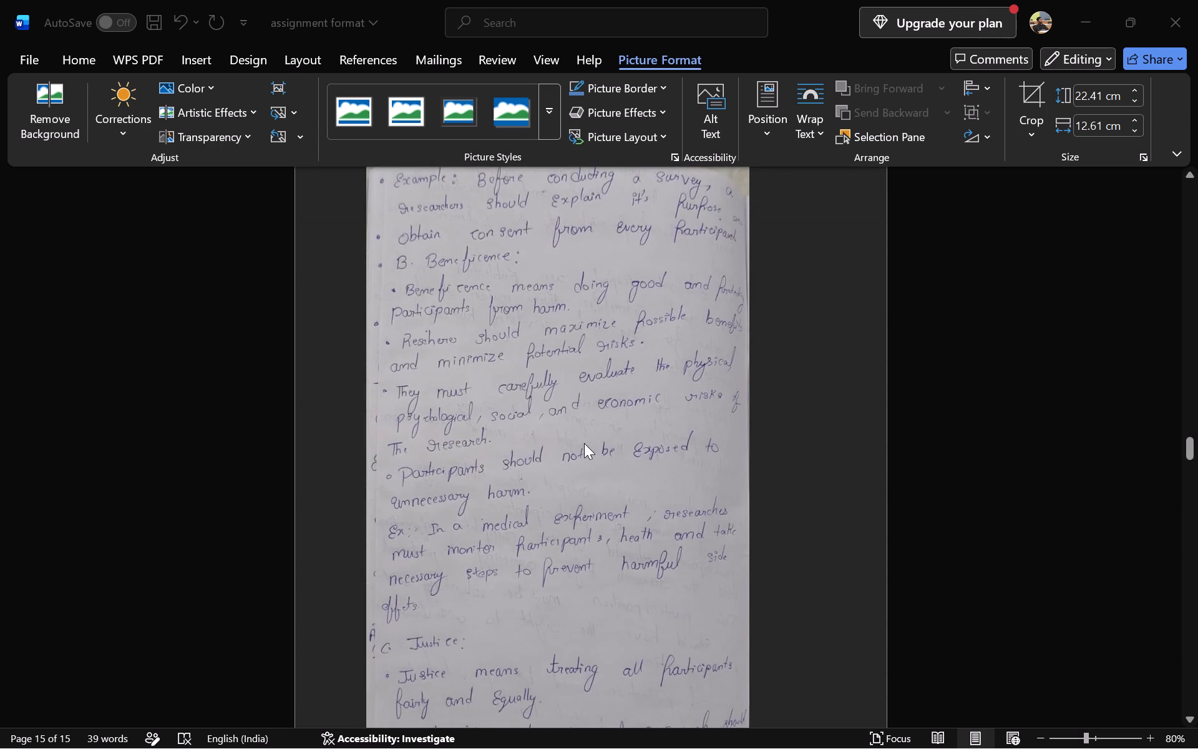
scroll(584, 443, down, 6)
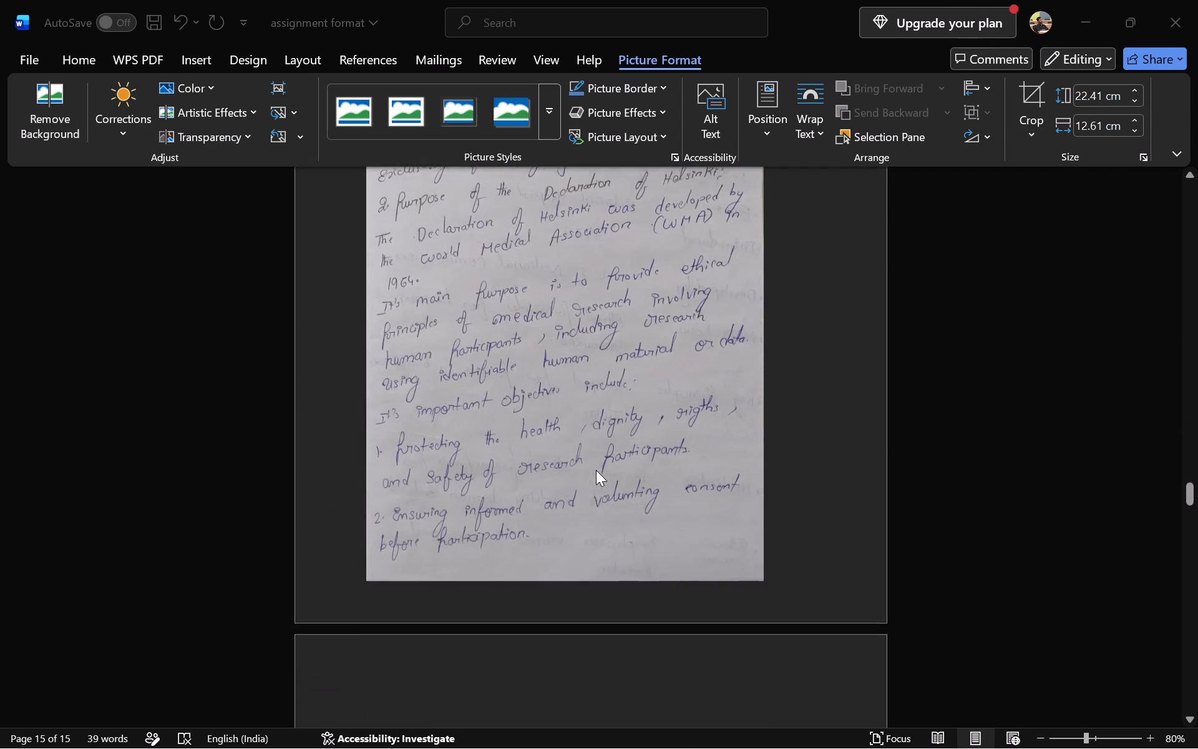
scroll(596, 470, down, 3)
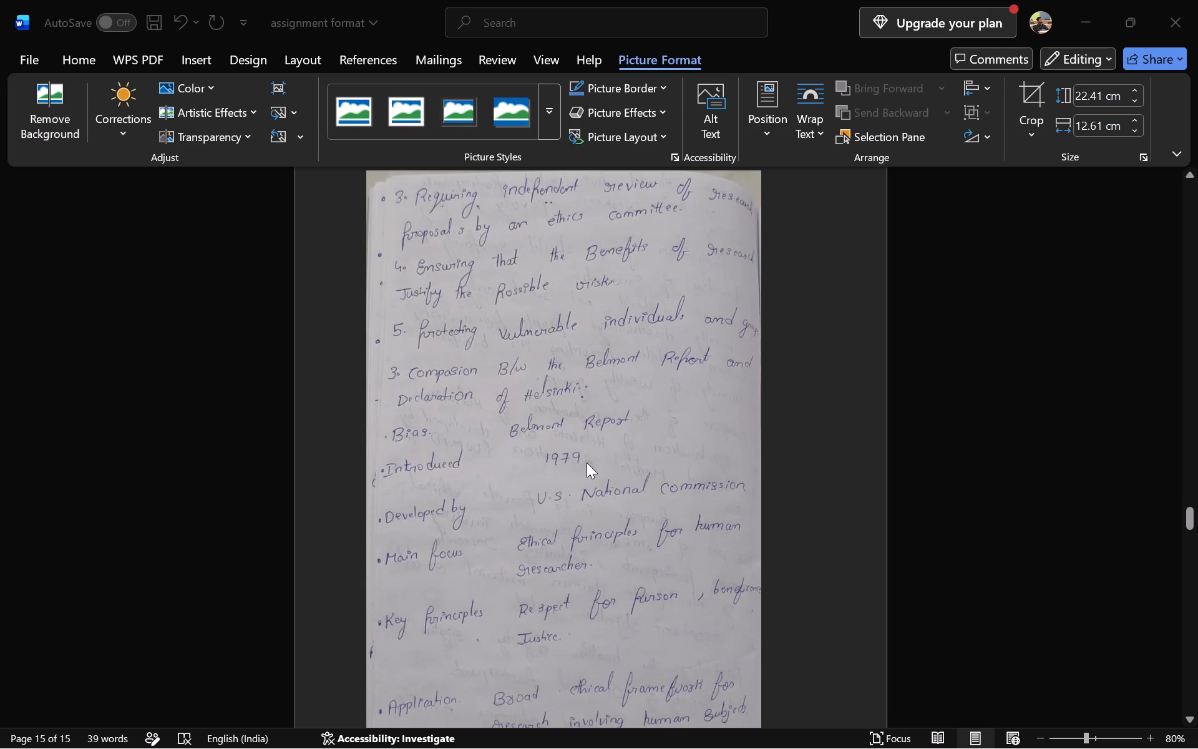
scroll(587, 463, down, 5)
scroll(564, 546, down, 1)
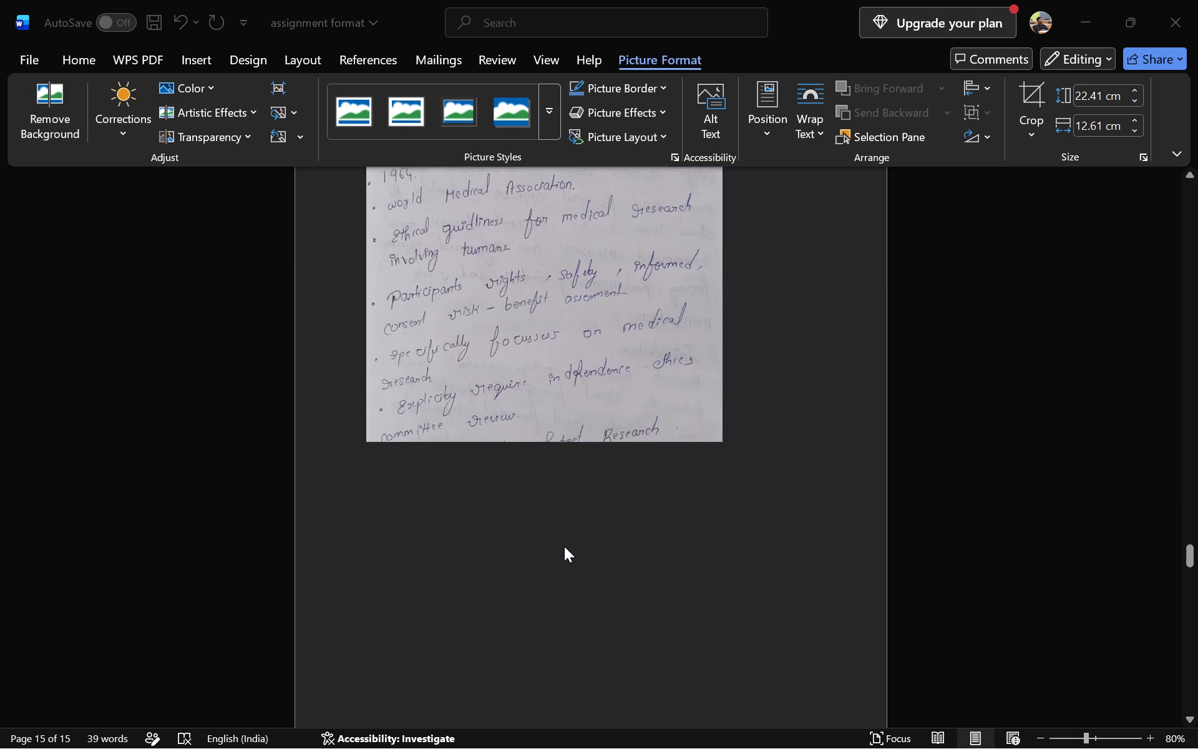
scroll(564, 546, down, 3)
Re-examine the question 1 scans on research ethics, from the student details page through the fertilizer example, checking their order.
scroll(564, 546, up, 5)
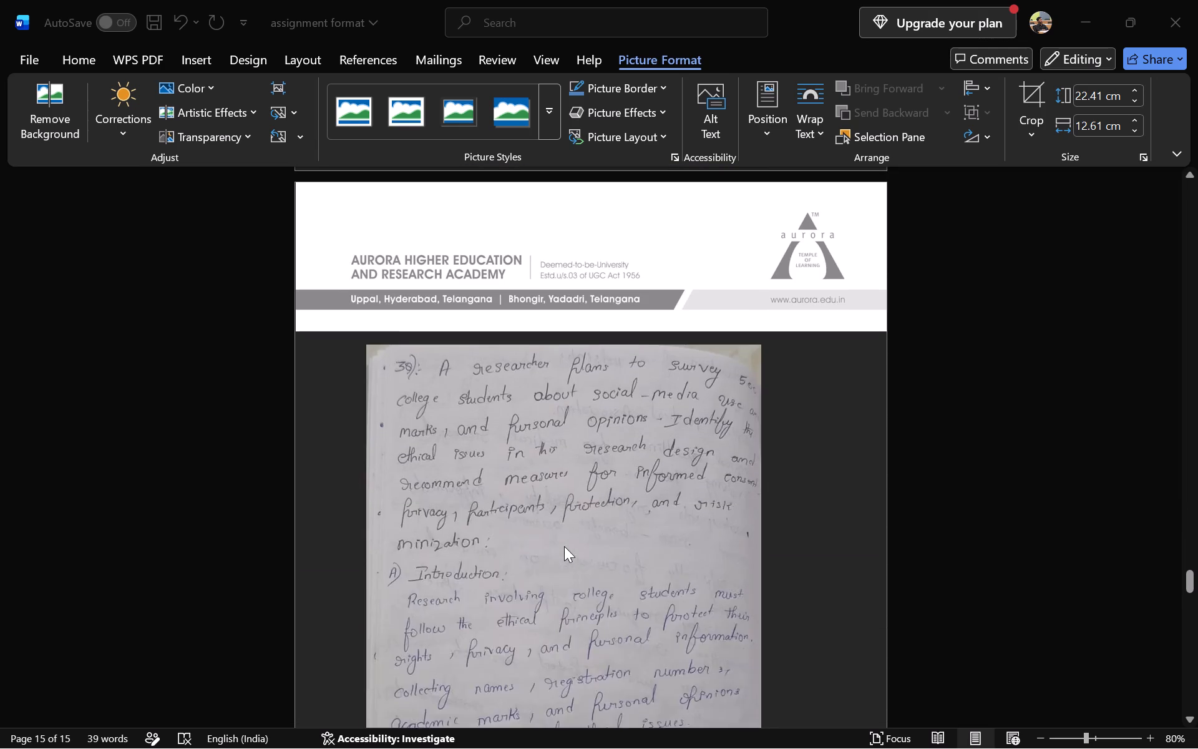
scroll(564, 546, up, 13)
scroll(564, 546, up, 8)
scroll(668, 561, down, 1)
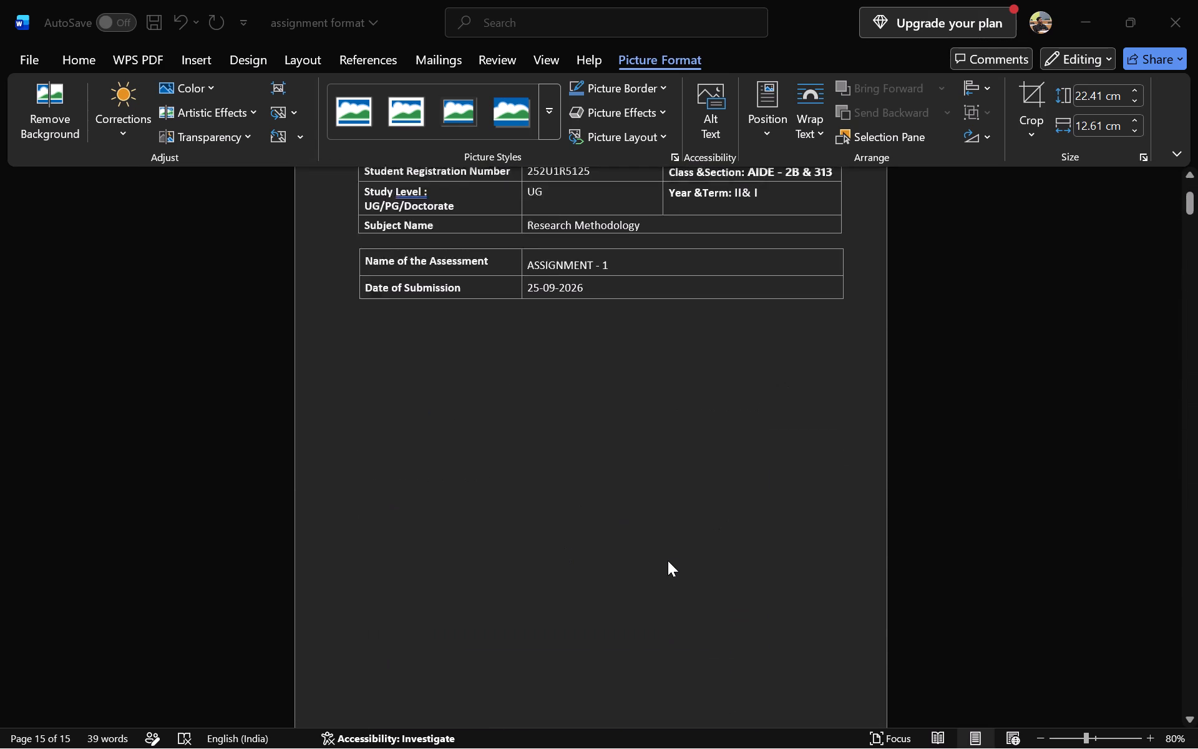
scroll(668, 561, down, 5)
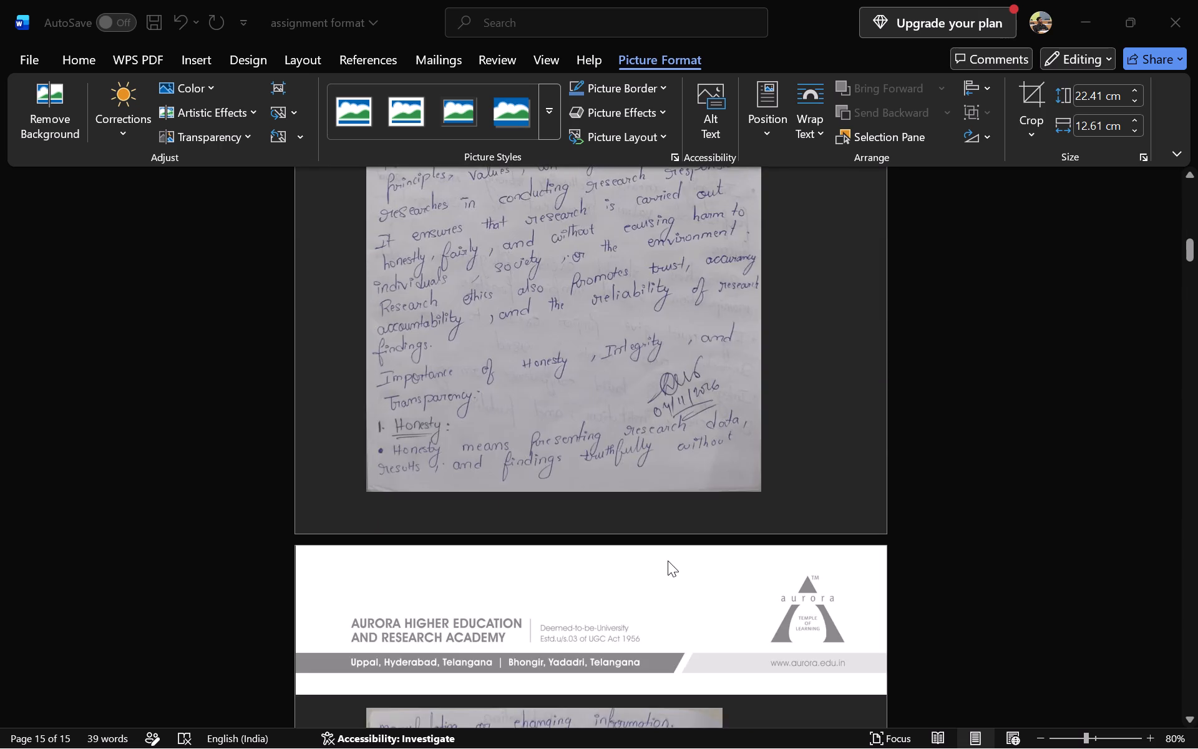
scroll(668, 561, up, 3)
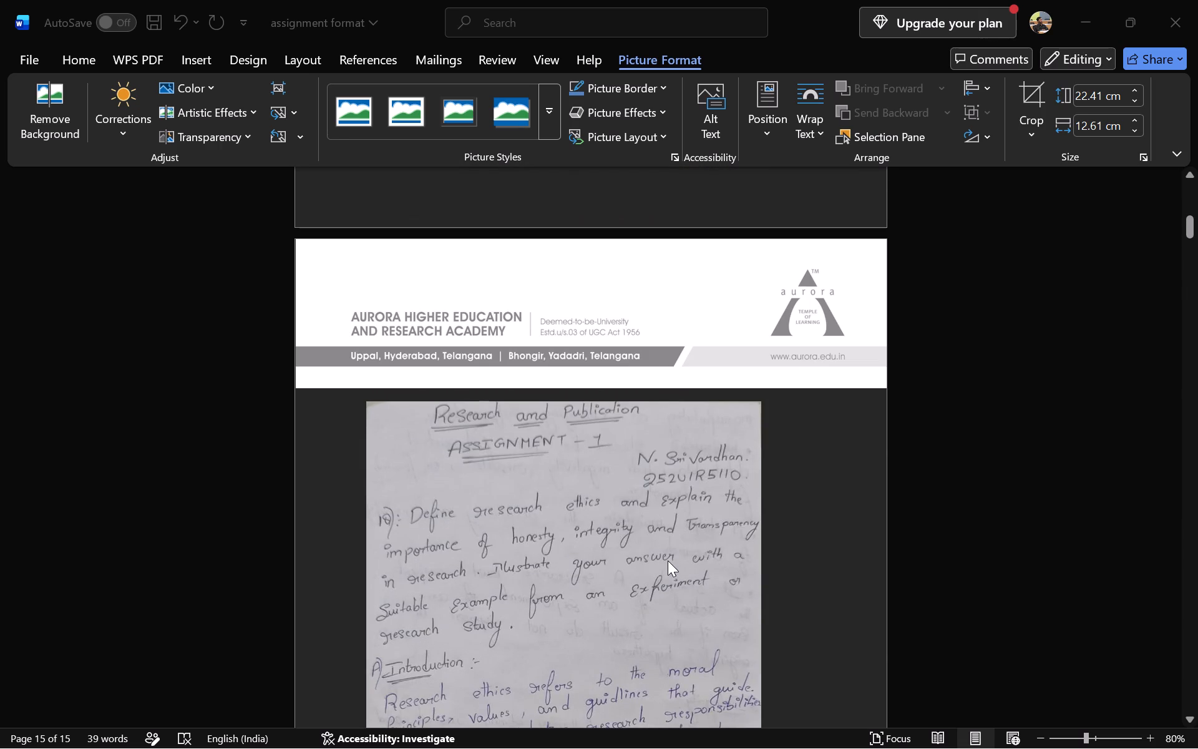
scroll(668, 561, down, 2)
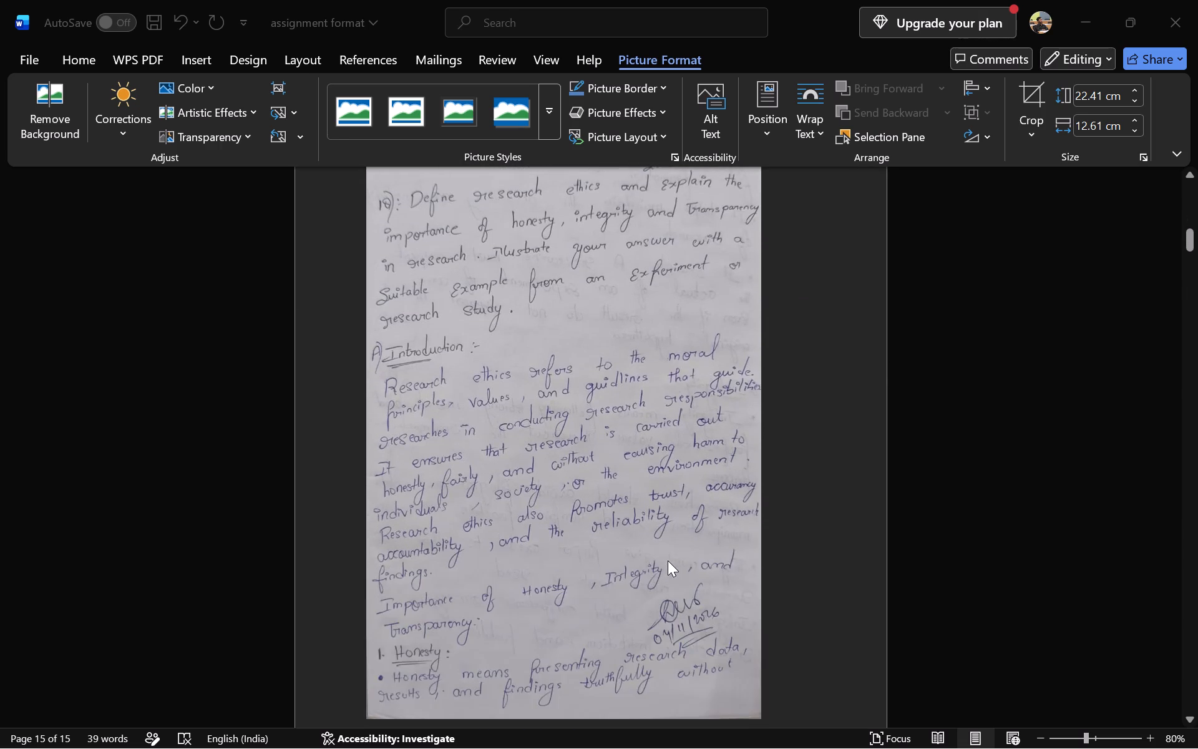
scroll(668, 561, down, 5)
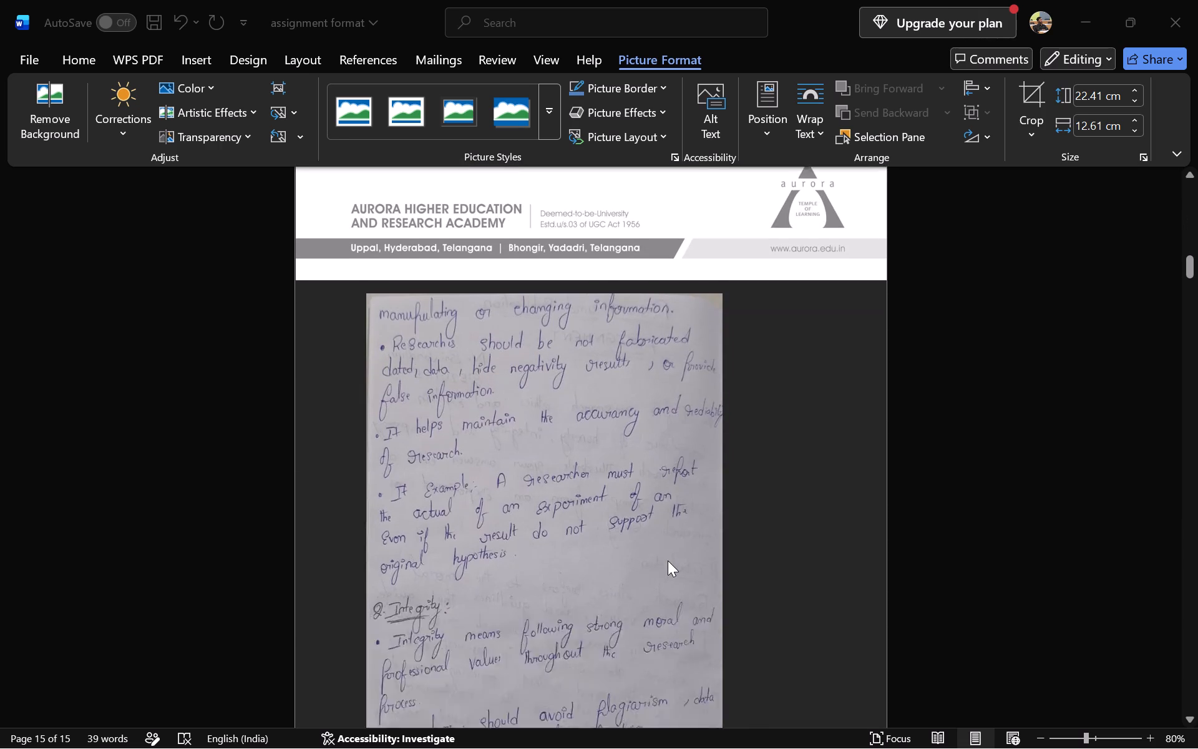
scroll(668, 561, down, 3)
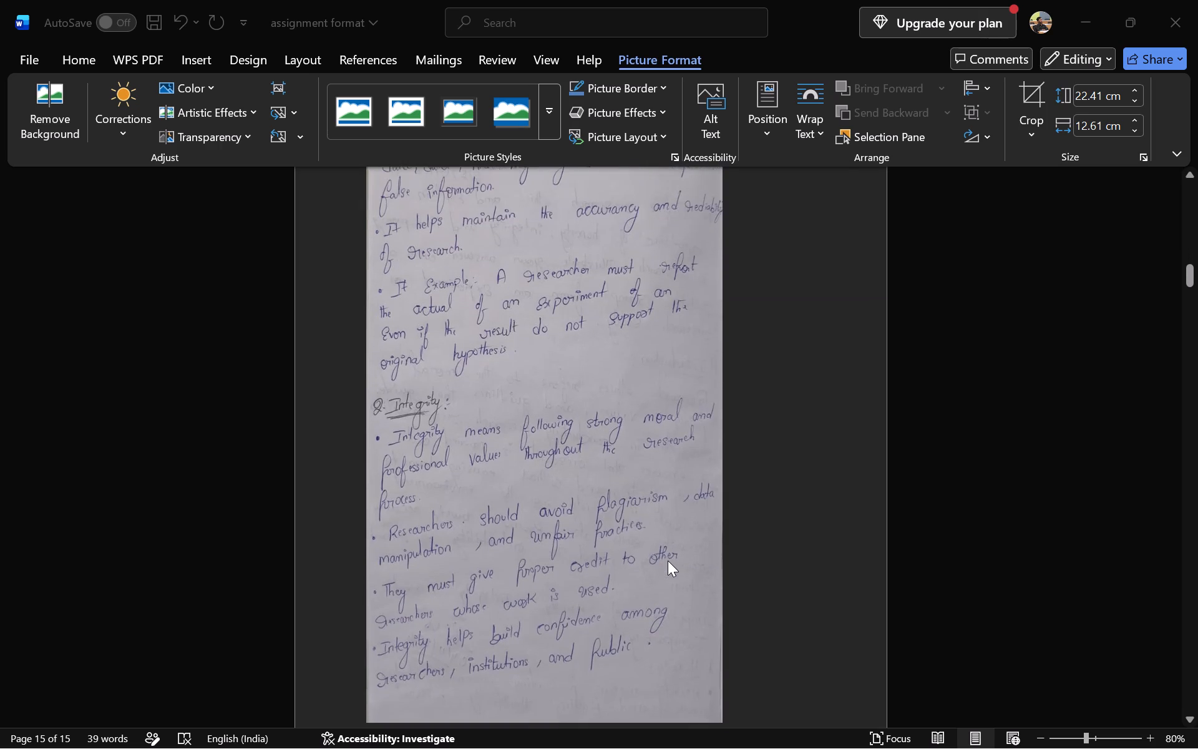
scroll(668, 561, down, 3)
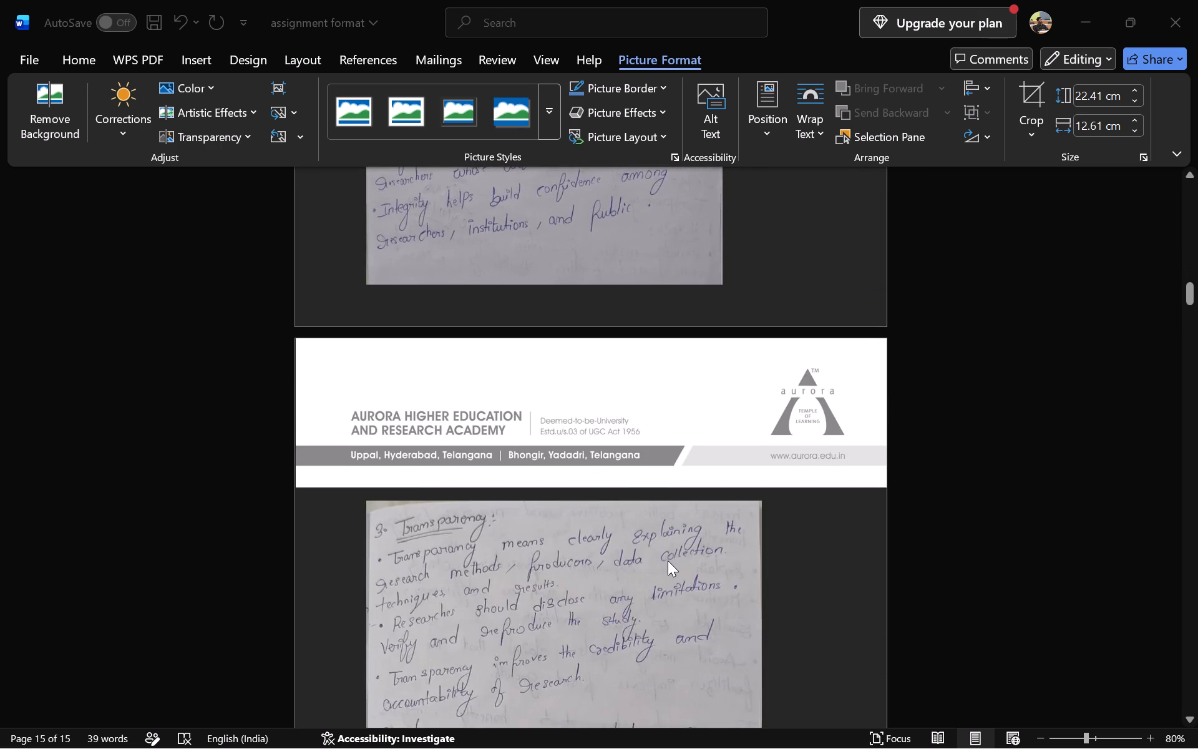
scroll(668, 561, down, 1)
scroll(640, 515, down, 3)
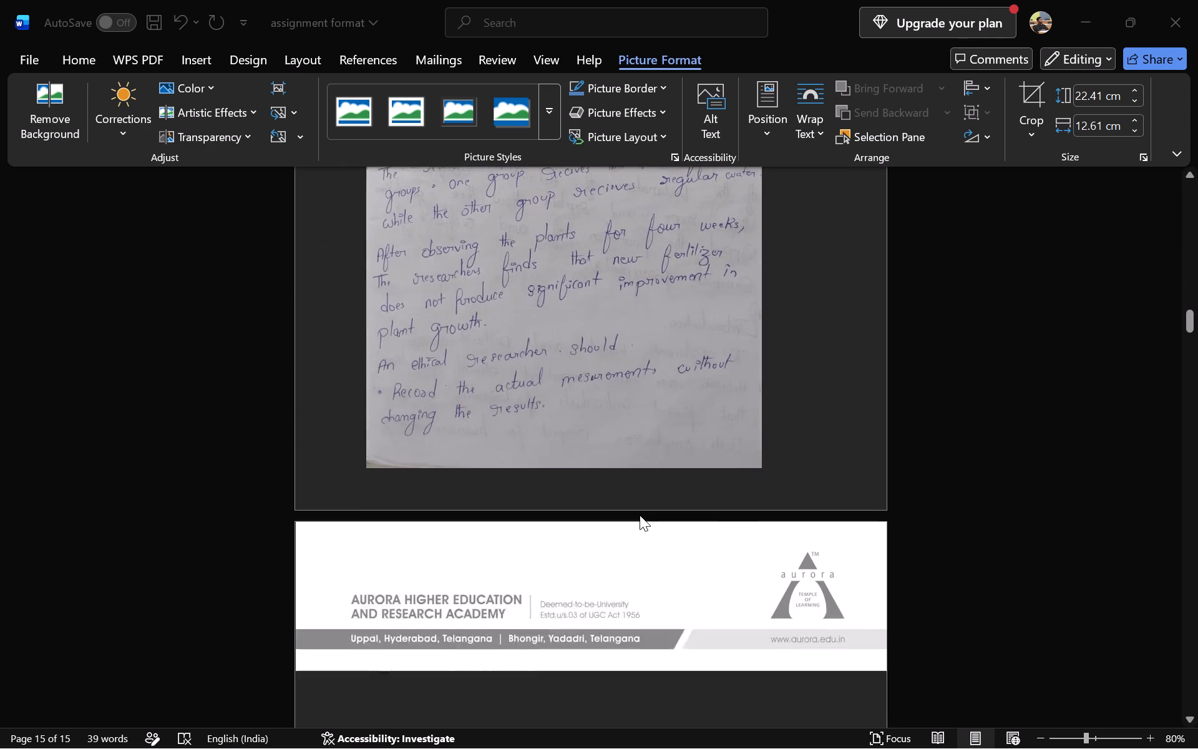
Examine the question 2 scans on the Belmont Report and Declaration of Helsinki, checking that the pages follow in sequence.
scroll(640, 515, down, 3)
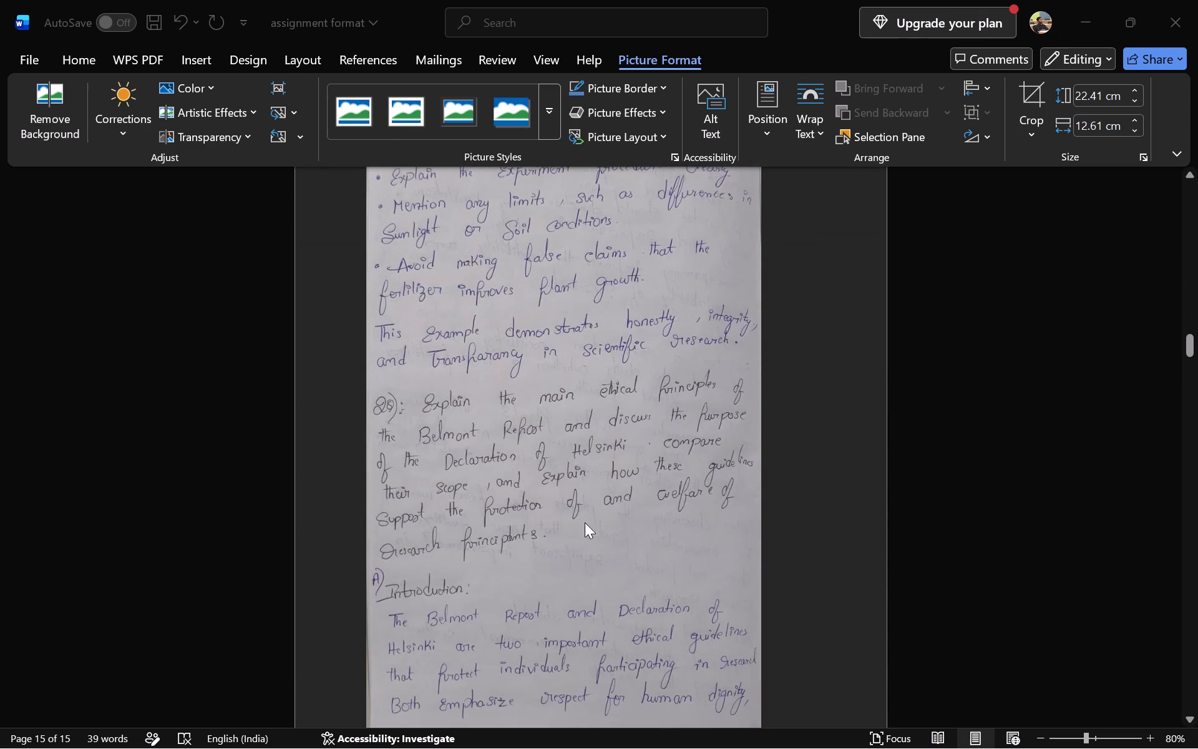
scroll(581, 520, down, 3)
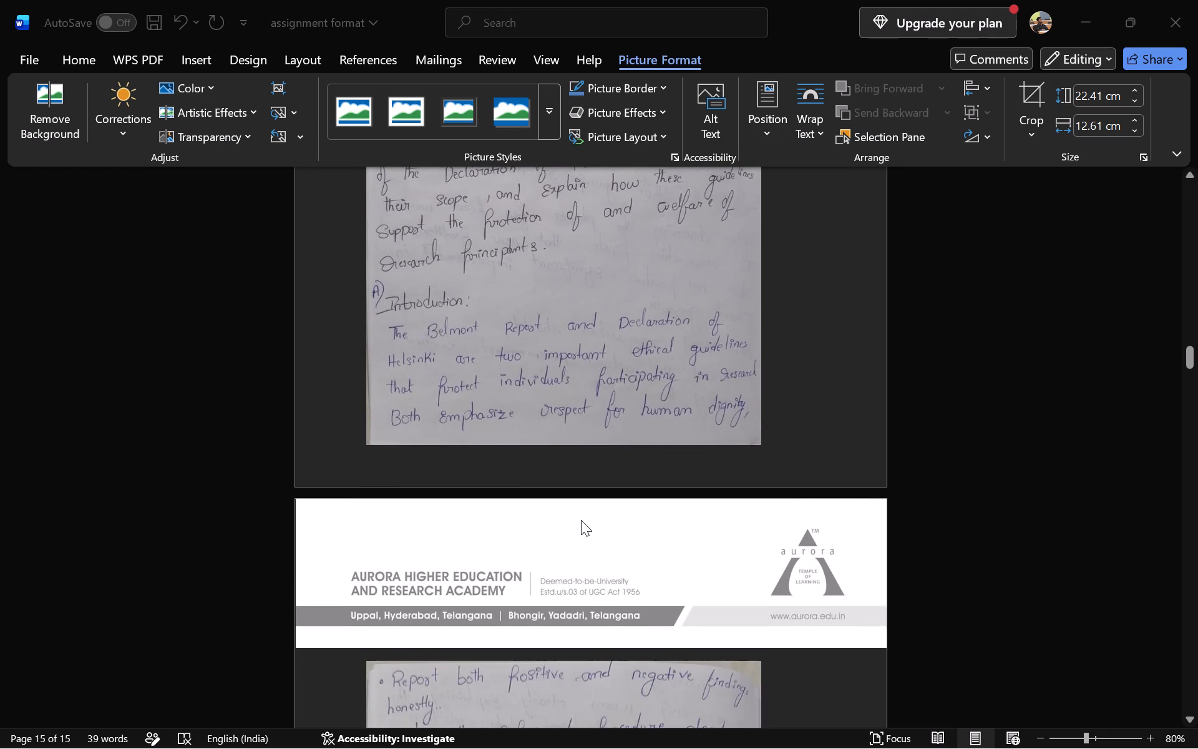
scroll(581, 520, down, 2)
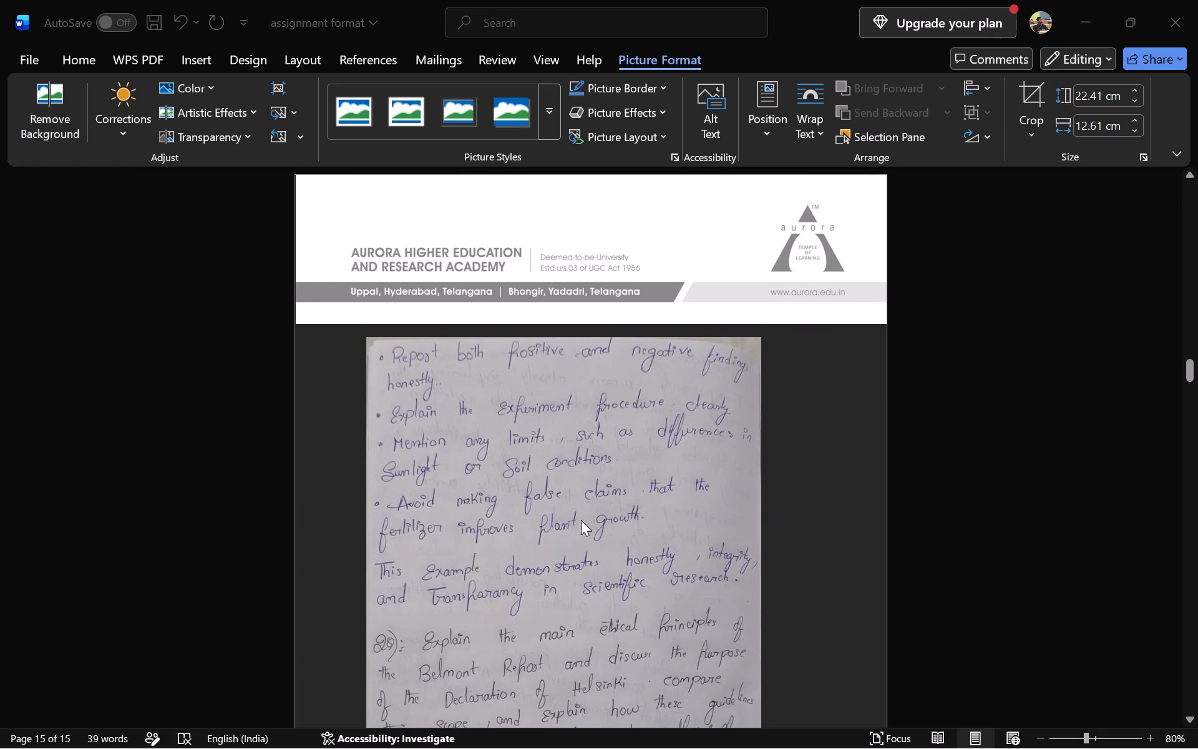
scroll(581, 520, down, 5)
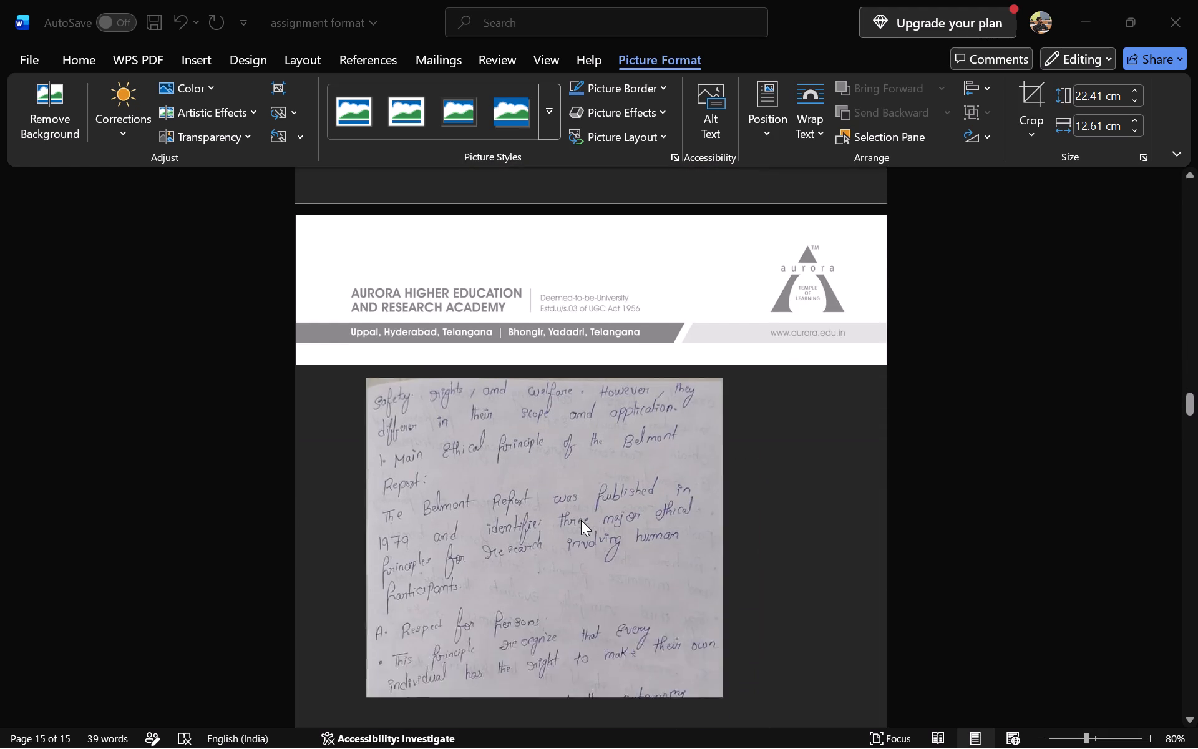
scroll(581, 520, down, 4)
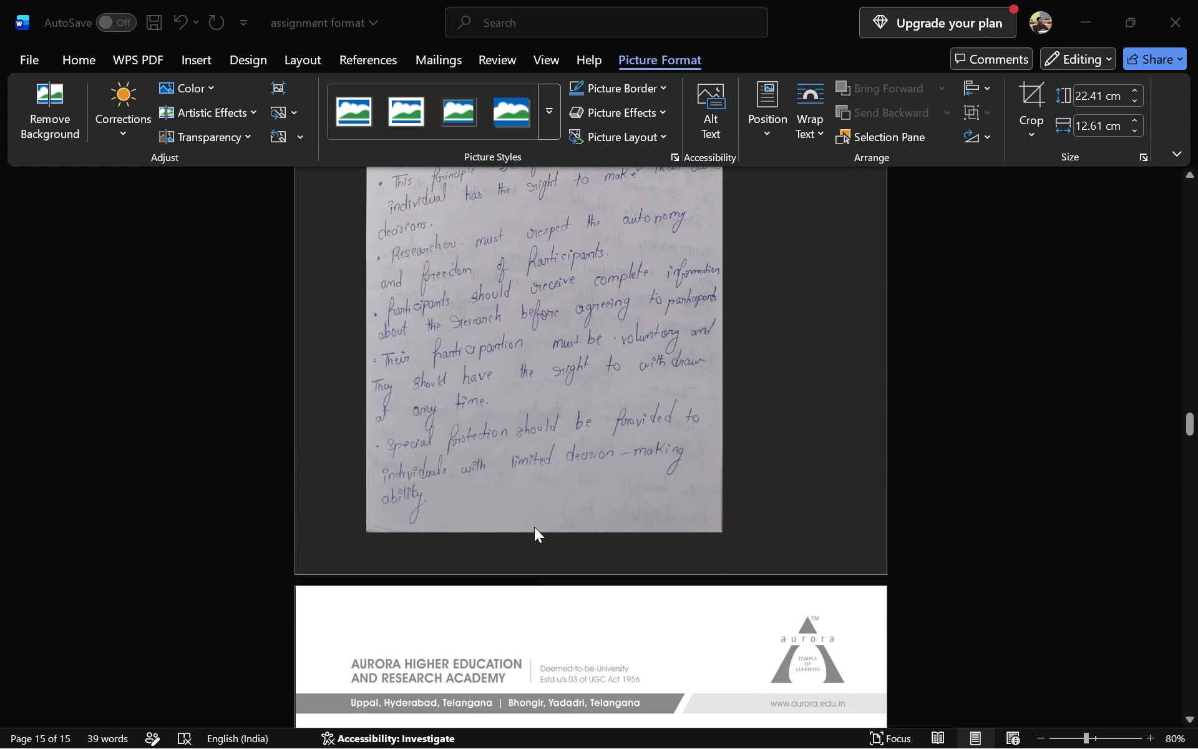
scroll(534, 527, down, 4)
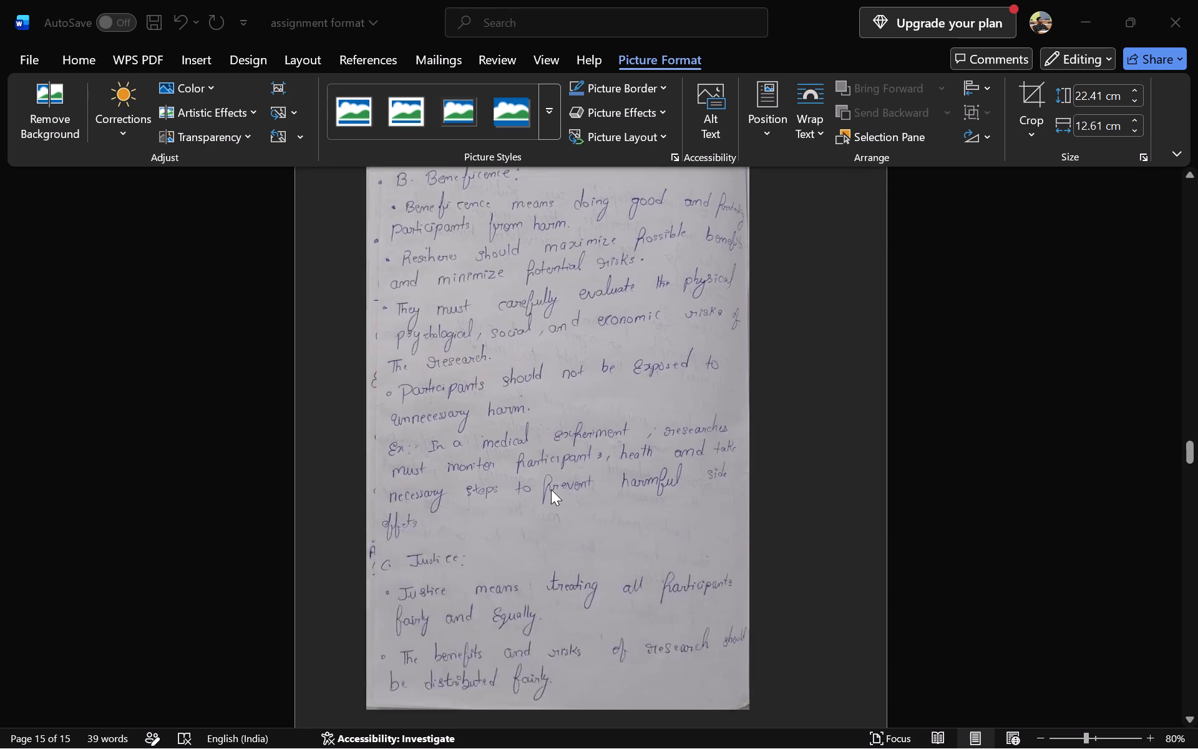
scroll(551, 489, down, 5)
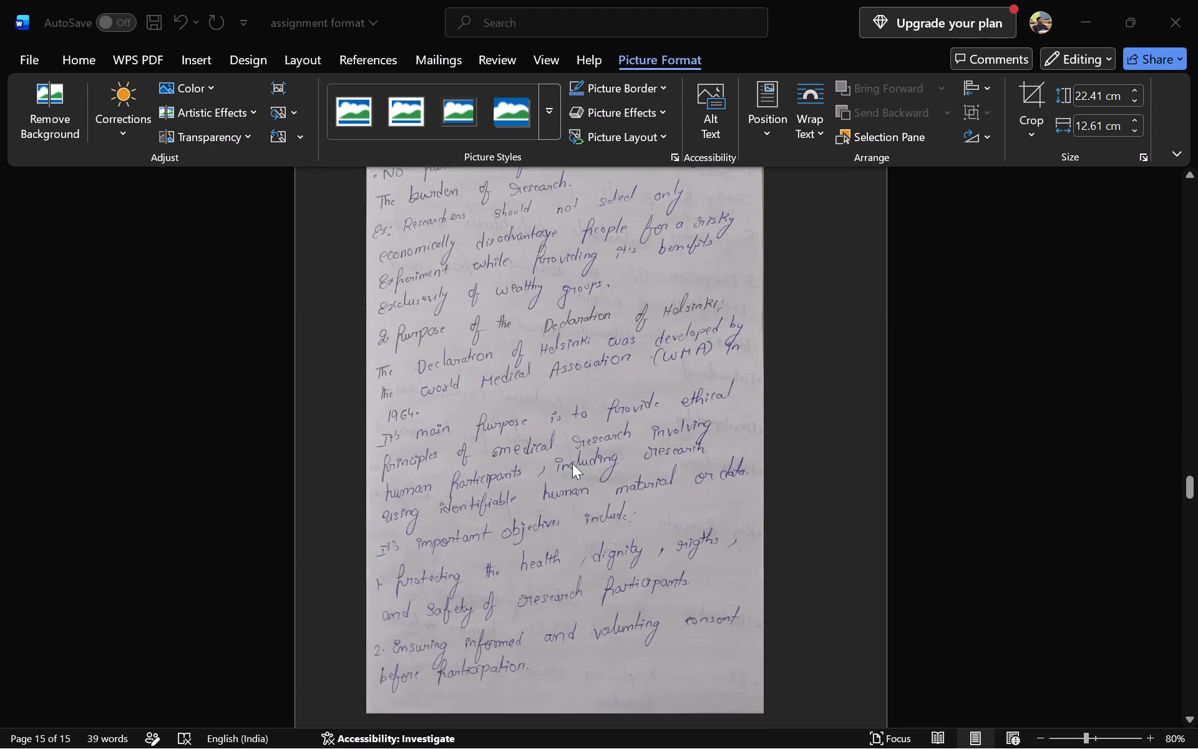
scroll(572, 463, down, 6)
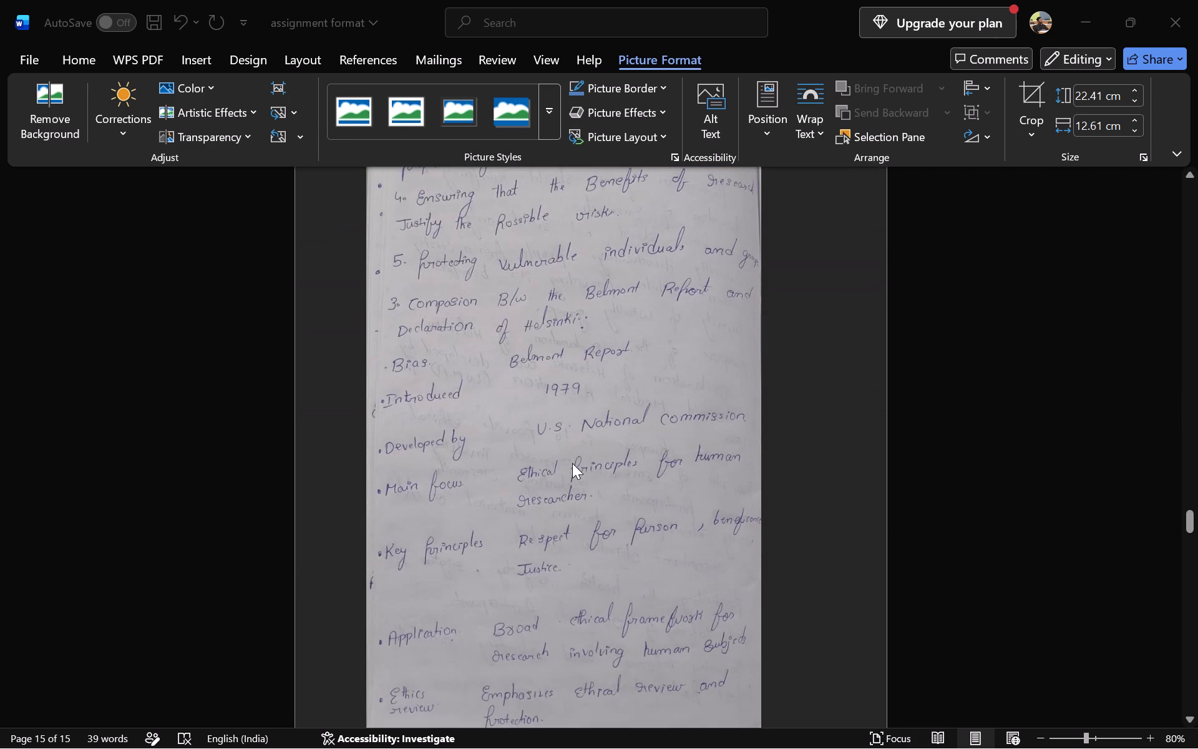
scroll(572, 463, down, 4)
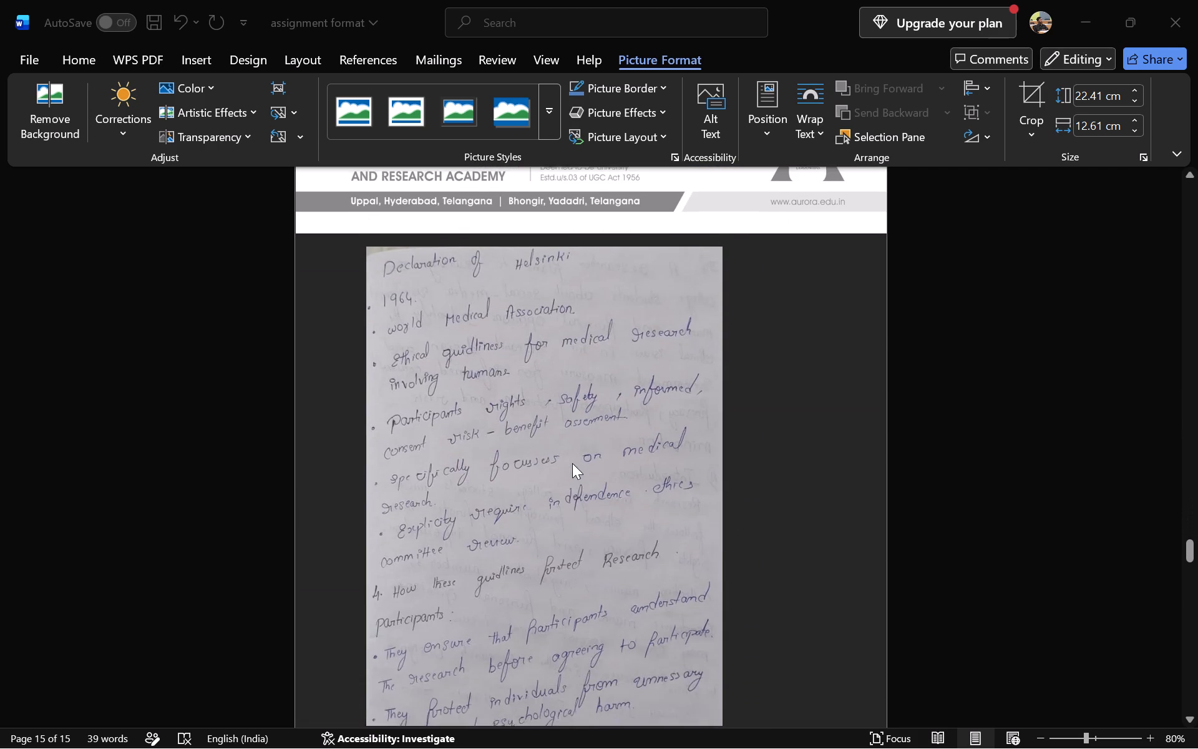
Examine the question 3 scans on survey ethics through the end of the document, then return to the first answer page.
scroll(572, 463, down, 5)
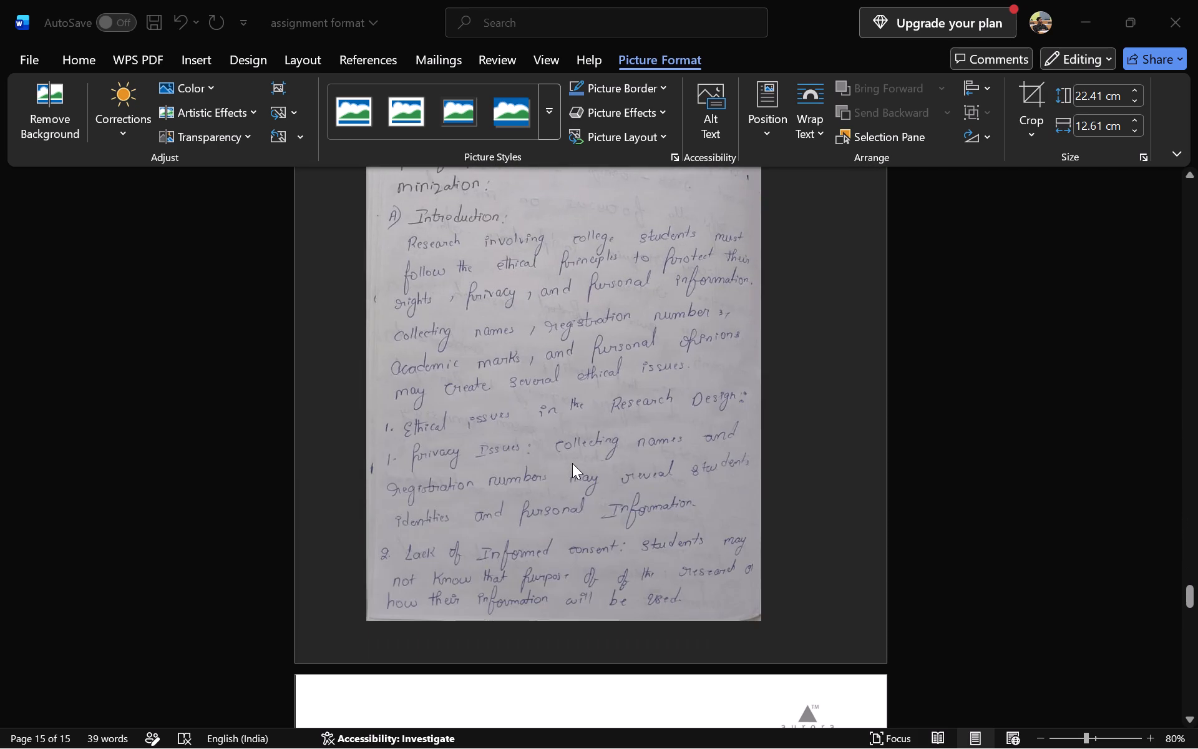
scroll(572, 463, down, 10)
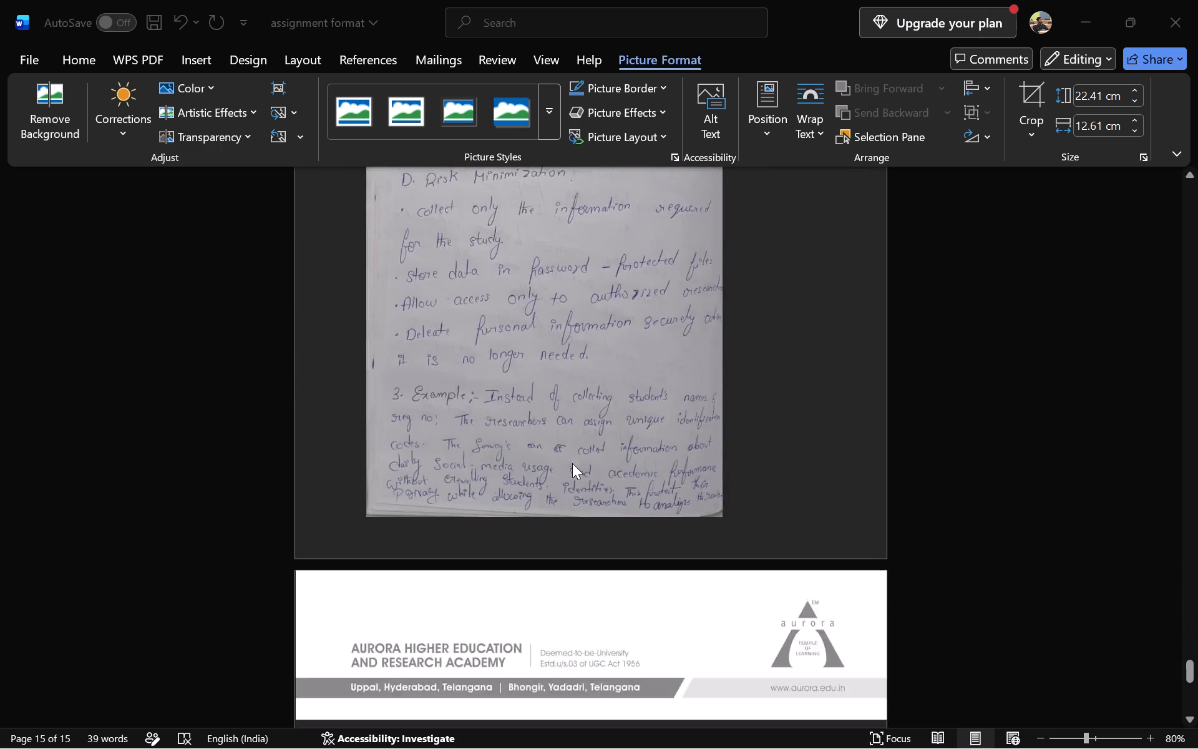
scroll(572, 463, down, 2)
scroll(572, 463, up, 20)
scroll(572, 463, up, 2)
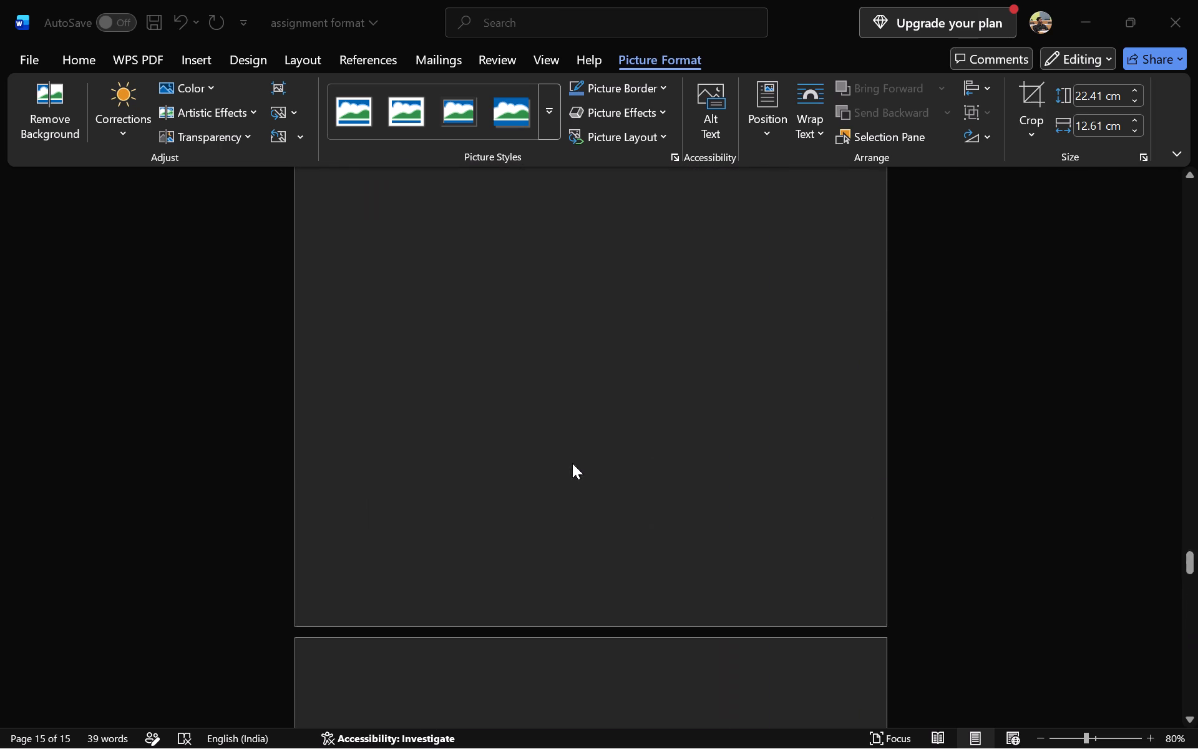
scroll(572, 463, up, 20)
scroll(572, 463, up, 4)
scroll(572, 463, down, 5)
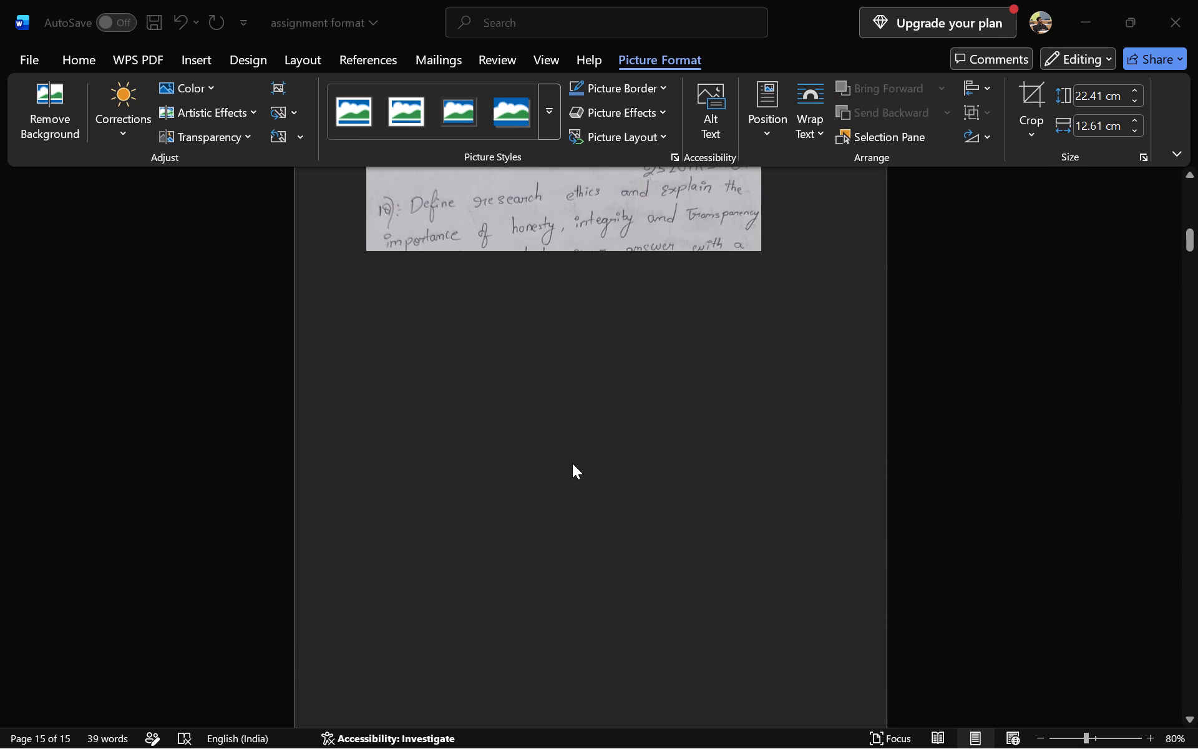
scroll(572, 463, up, 1)
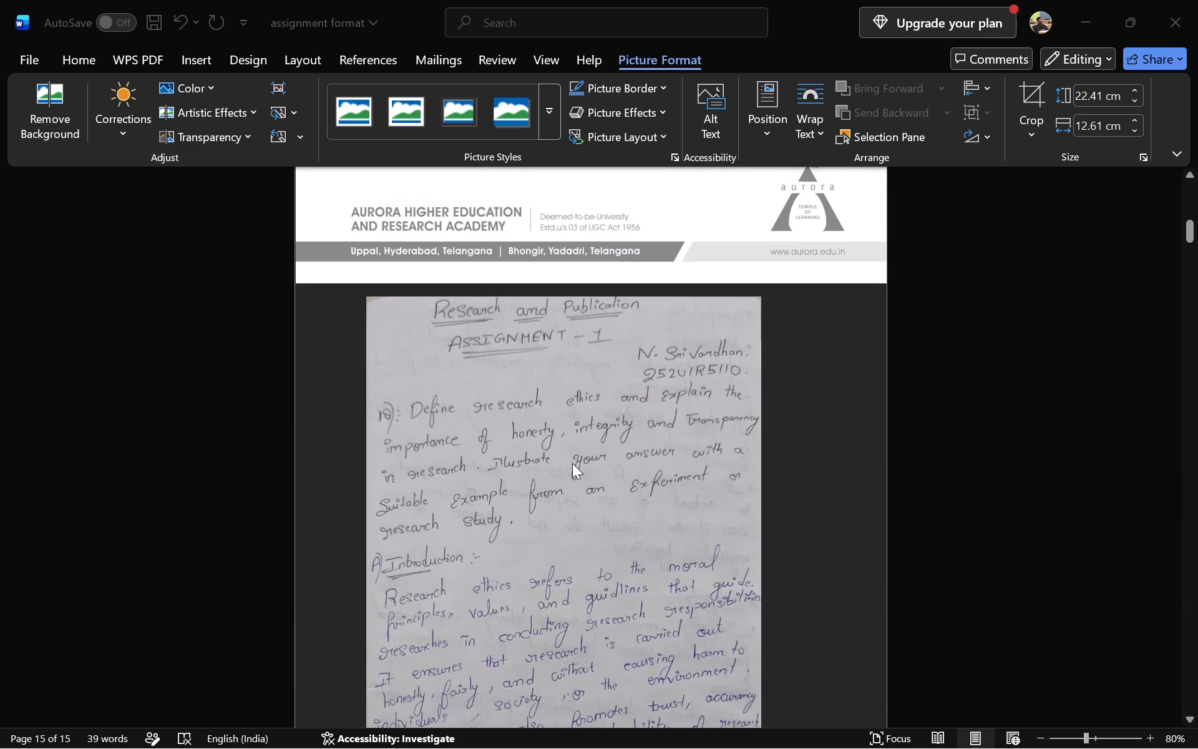
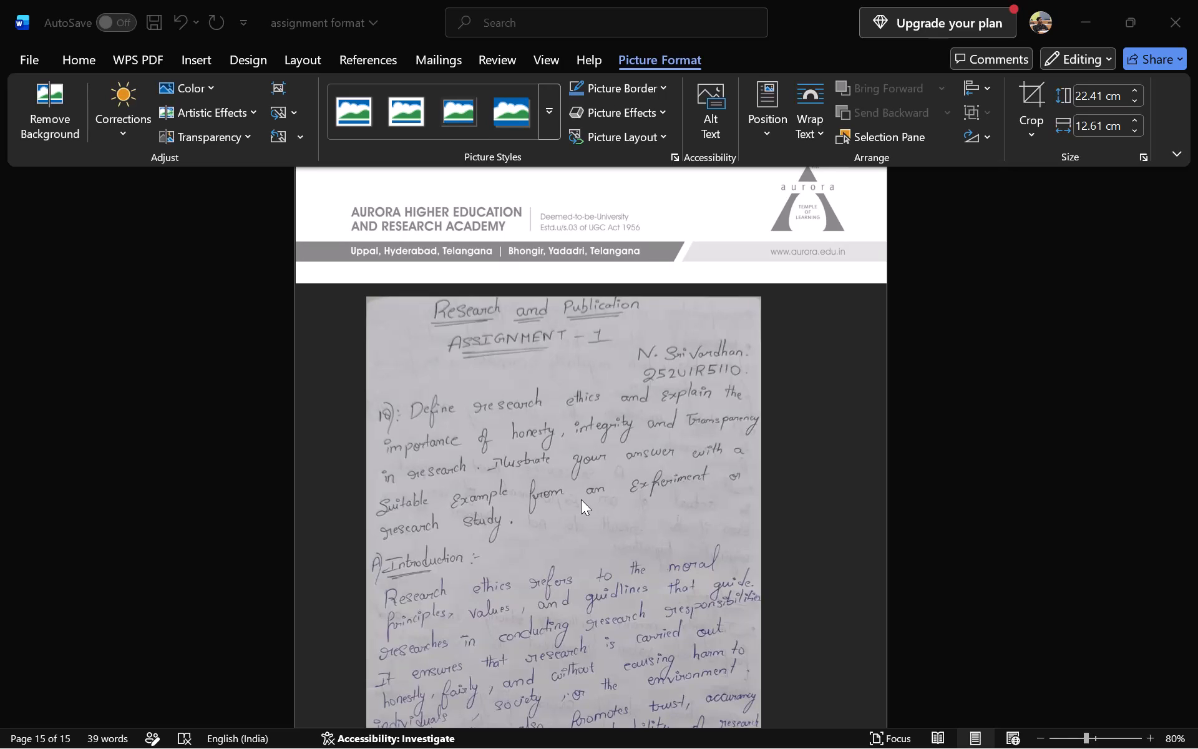
Examine the question 1 scans on research ethics, from the first answer page to the page where question 2 begins.
scroll(581, 499, down, 4)
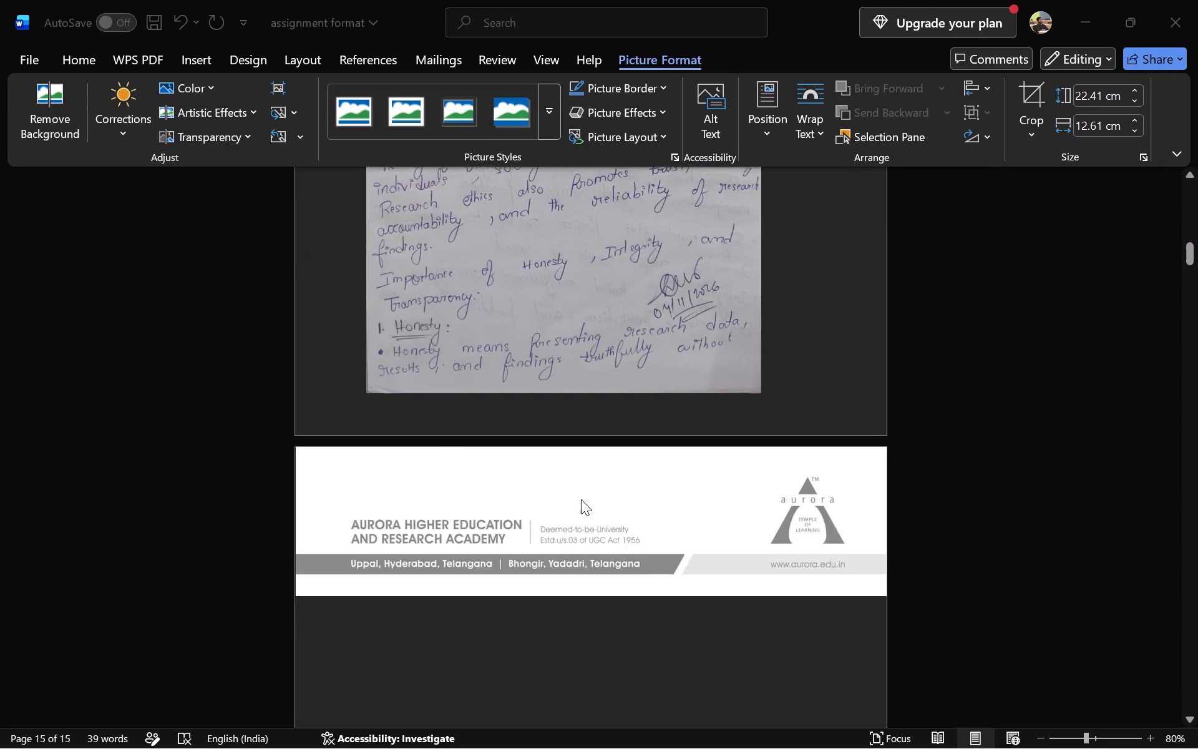
scroll(581, 499, down, 1)
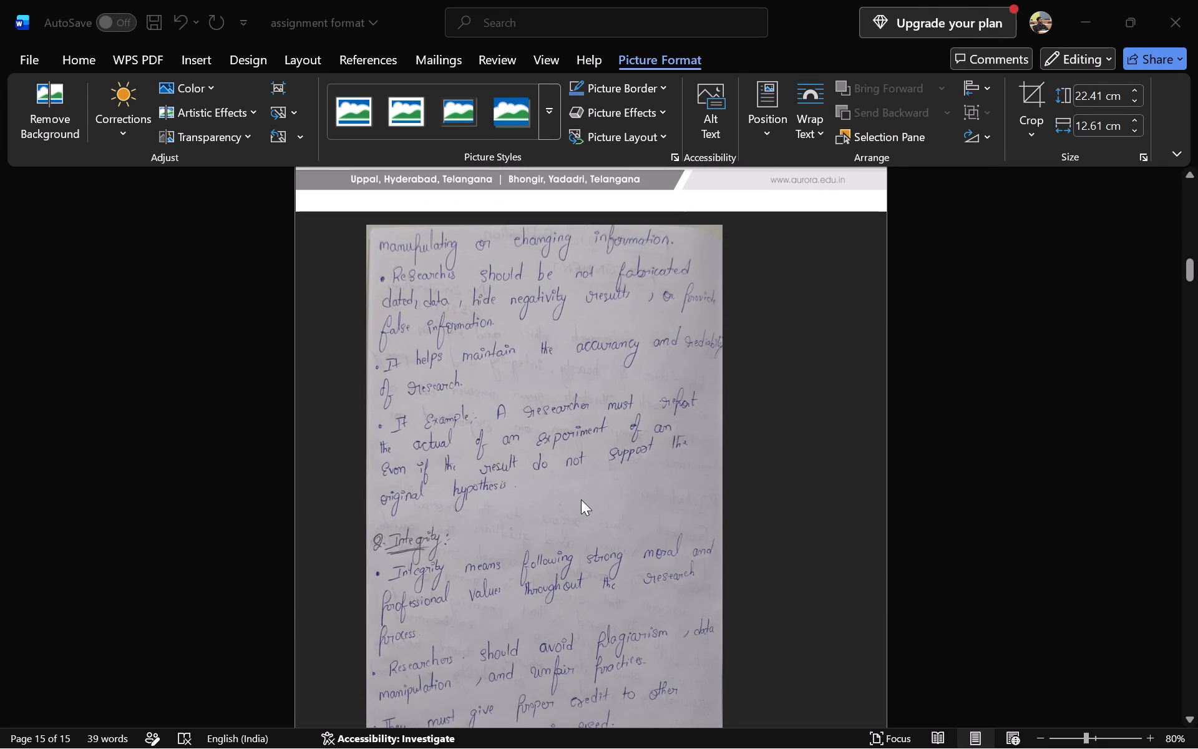
scroll(581, 499, down, 4)
scroll(581, 499, up, 1)
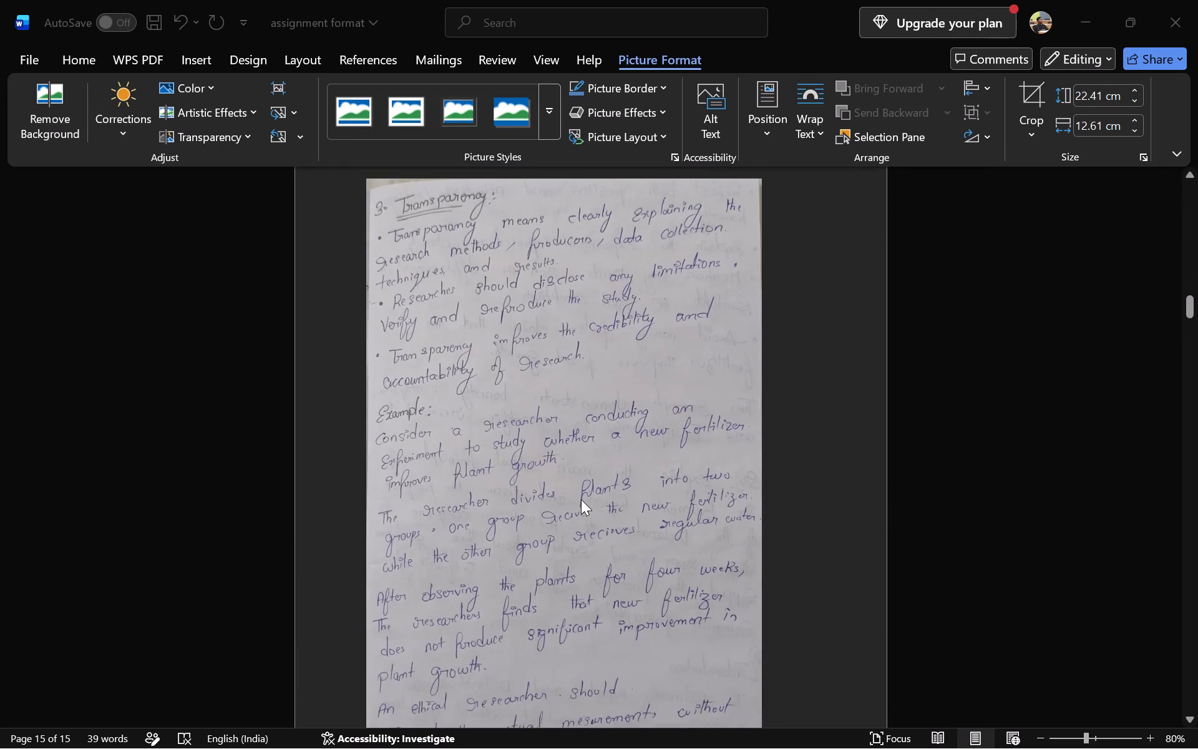
scroll(581, 499, up, 1)
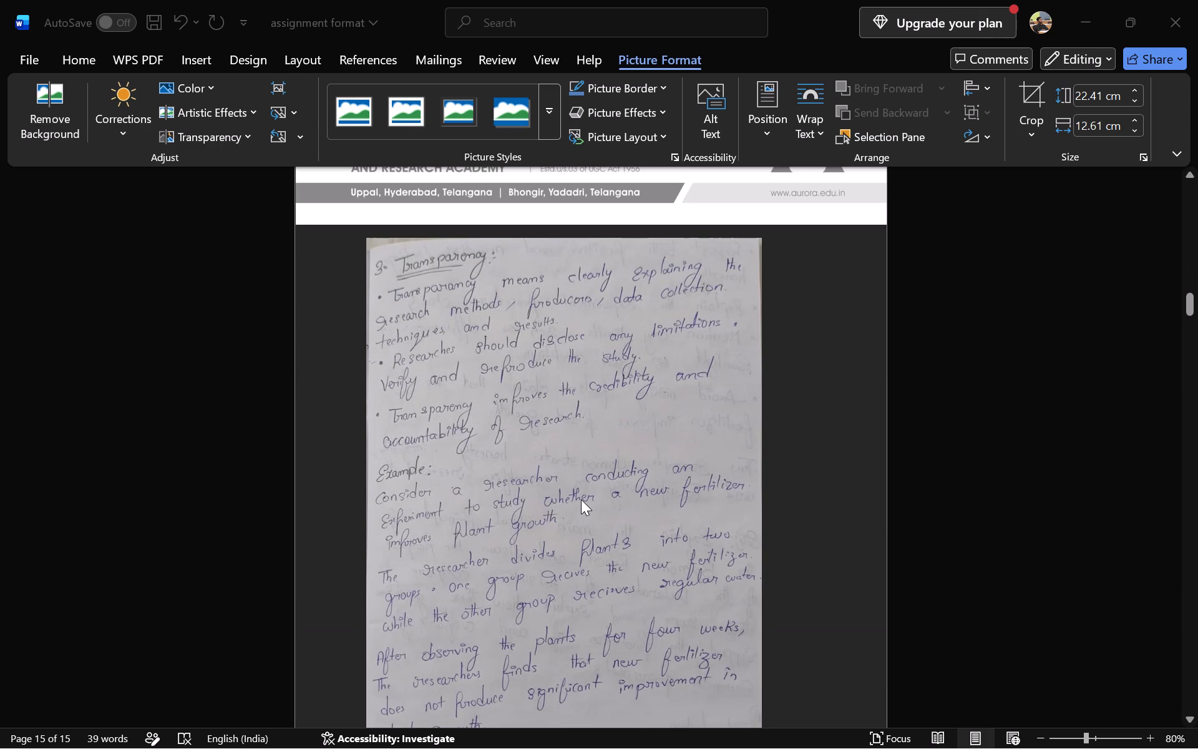
scroll(581, 499, down, 6)
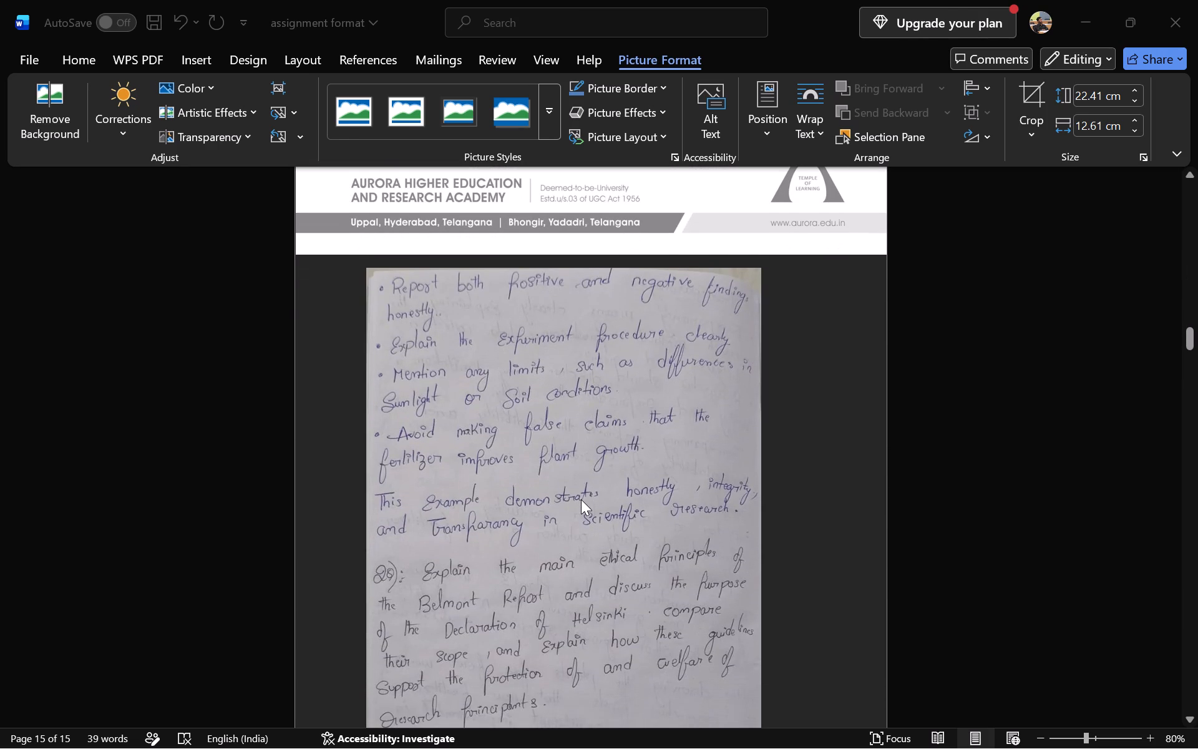
scroll(581, 499, down, 1)
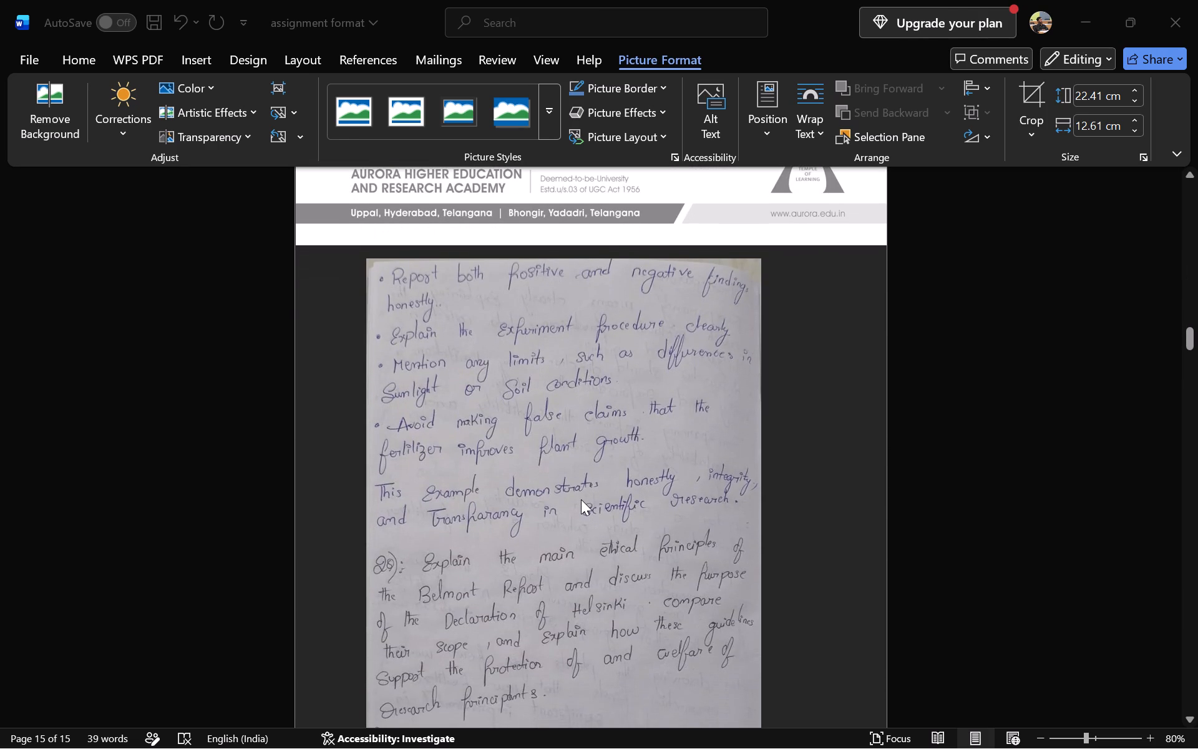
Compare the scan starting "Report both positive and negative finding" with the scan on the following page.
scroll(581, 499, down, 4)
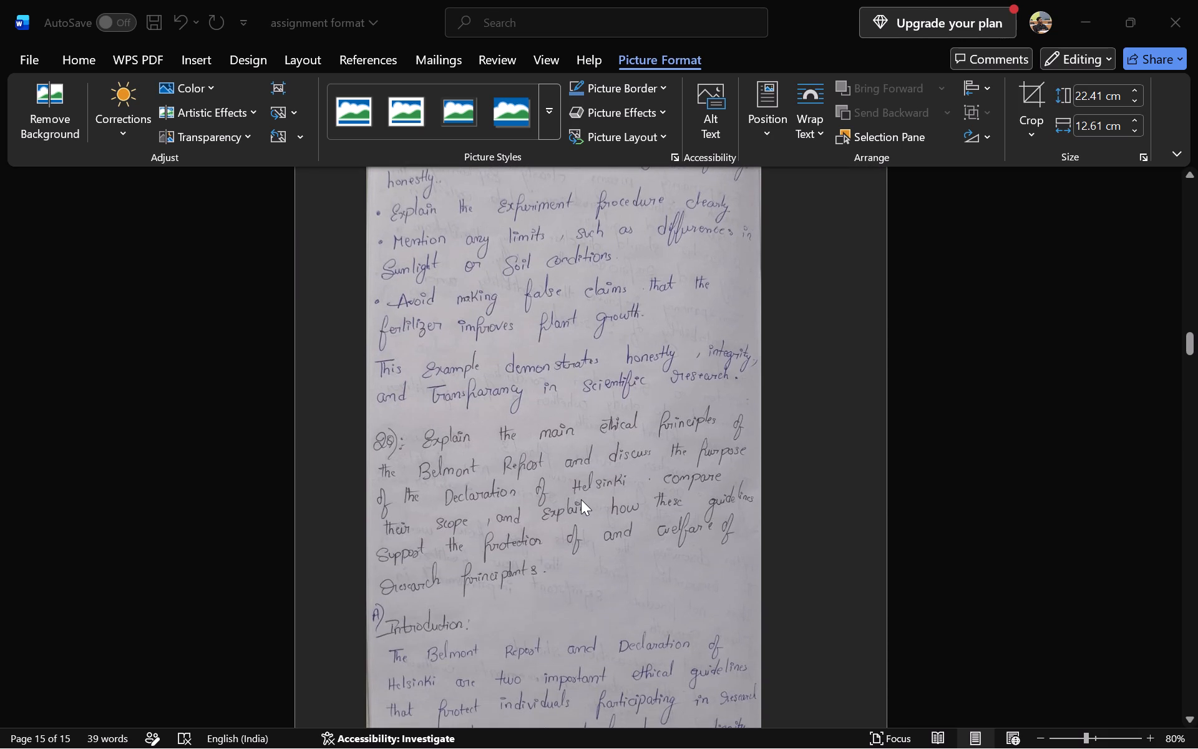
scroll(581, 499, down, 2)
scroll(581, 499, up, 1)
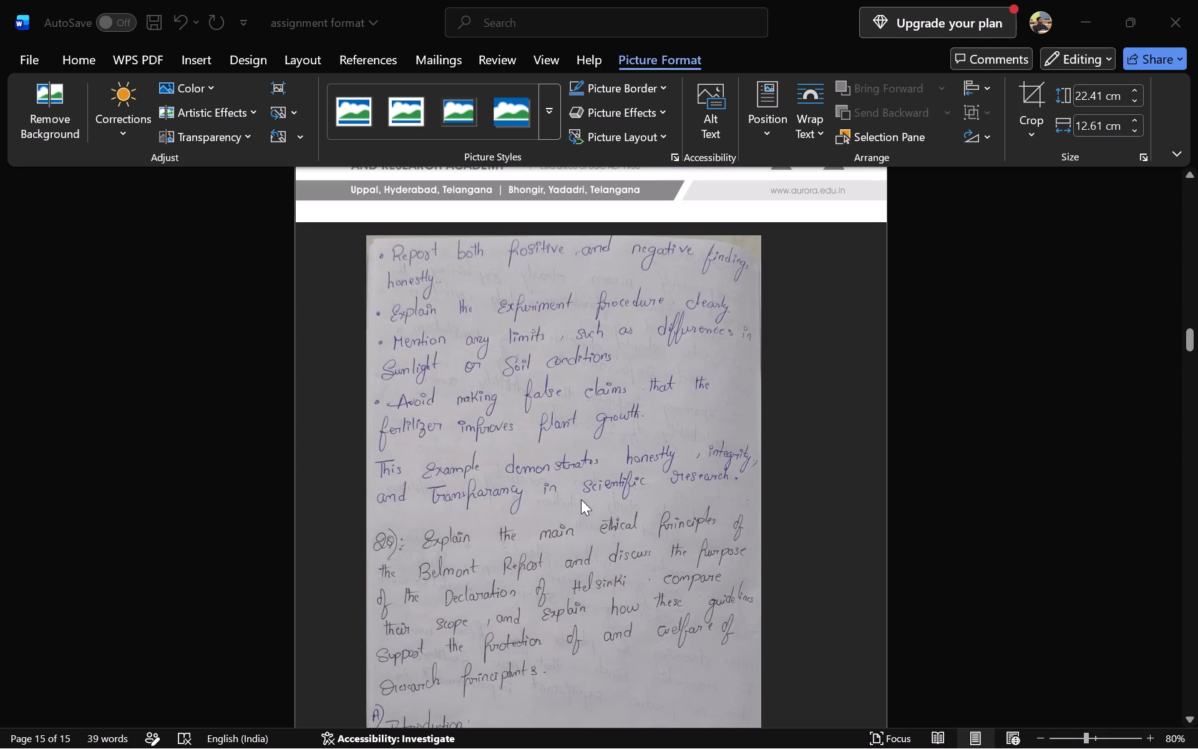
scroll(581, 499, down, 2)
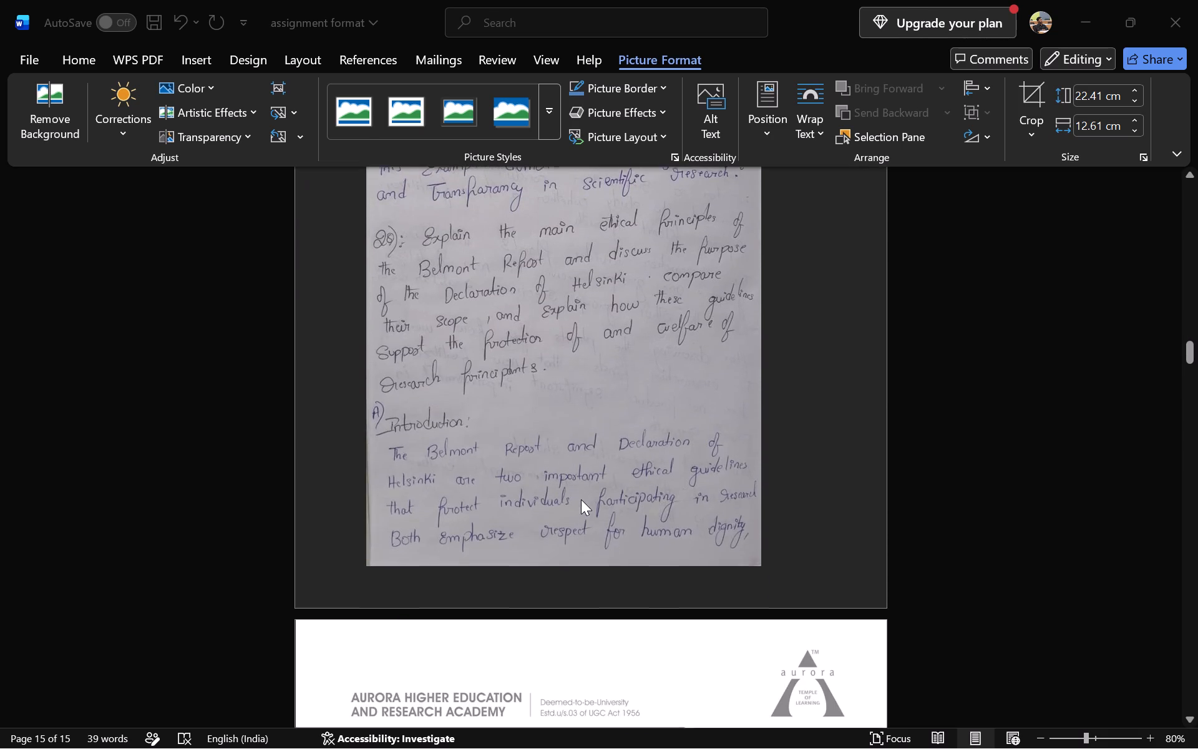
scroll(581, 499, down, 3)
scroll(581, 499, up, 2)
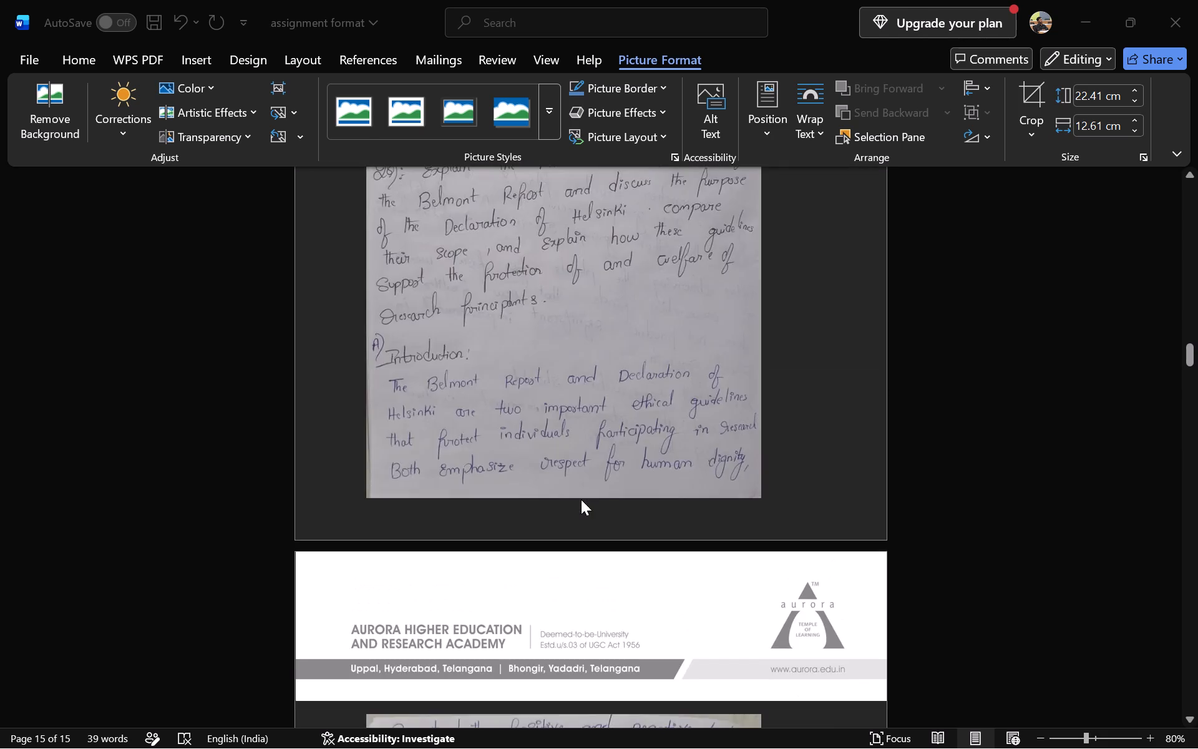
scroll(581, 499, up, 2)
scroll(581, 499, down, 2)
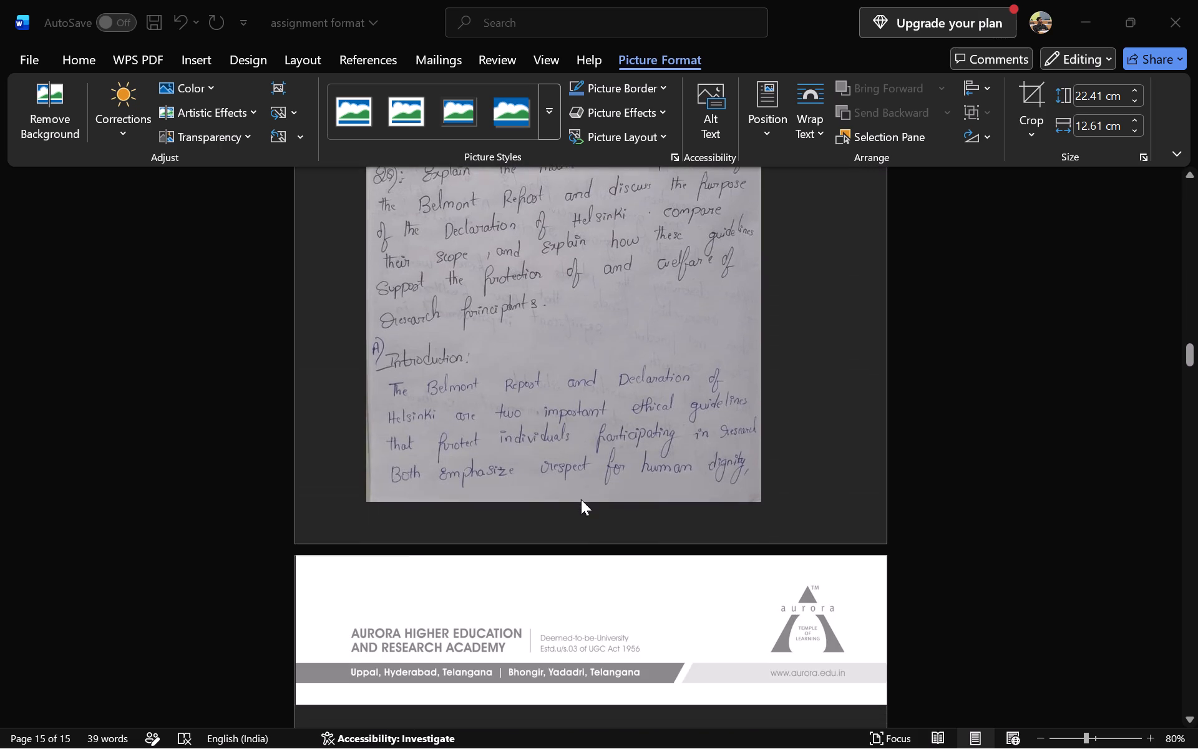
scroll(581, 499, down, 4)
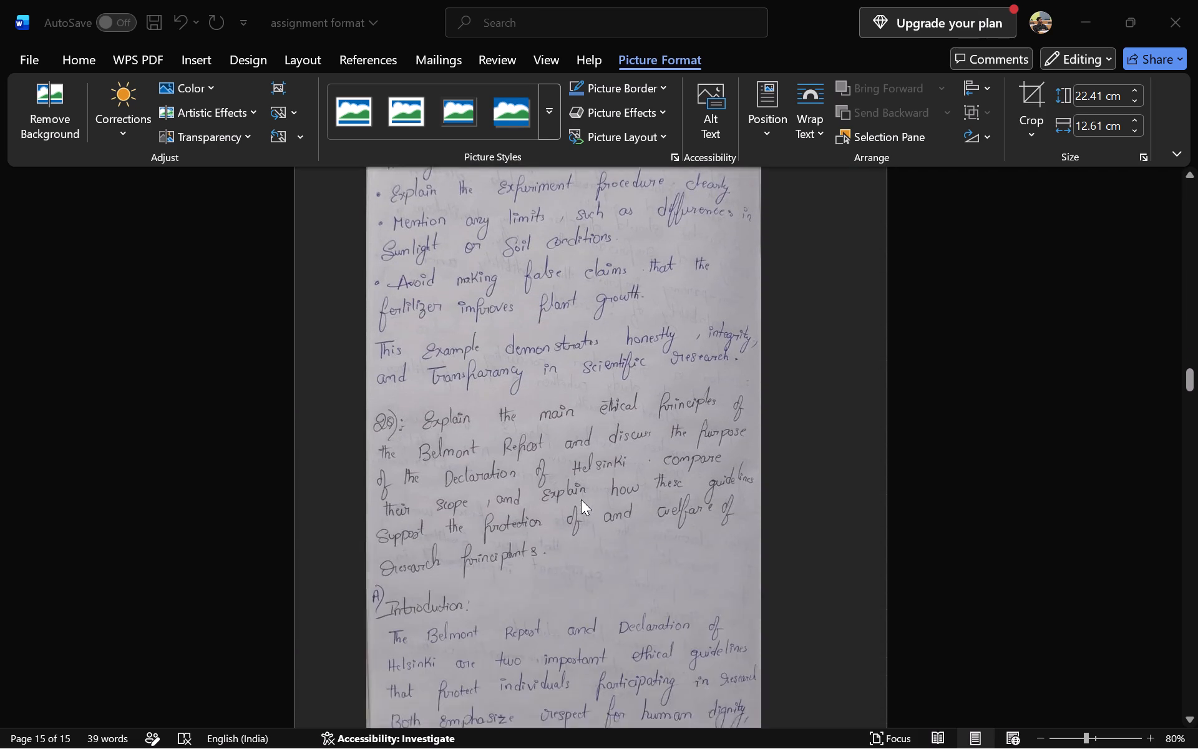
scroll(581, 499, down, 1)
Cut the second copy of the scan starting "Report both positive and negative finding" from page 6, keeping the first copy.
click(620, 398)
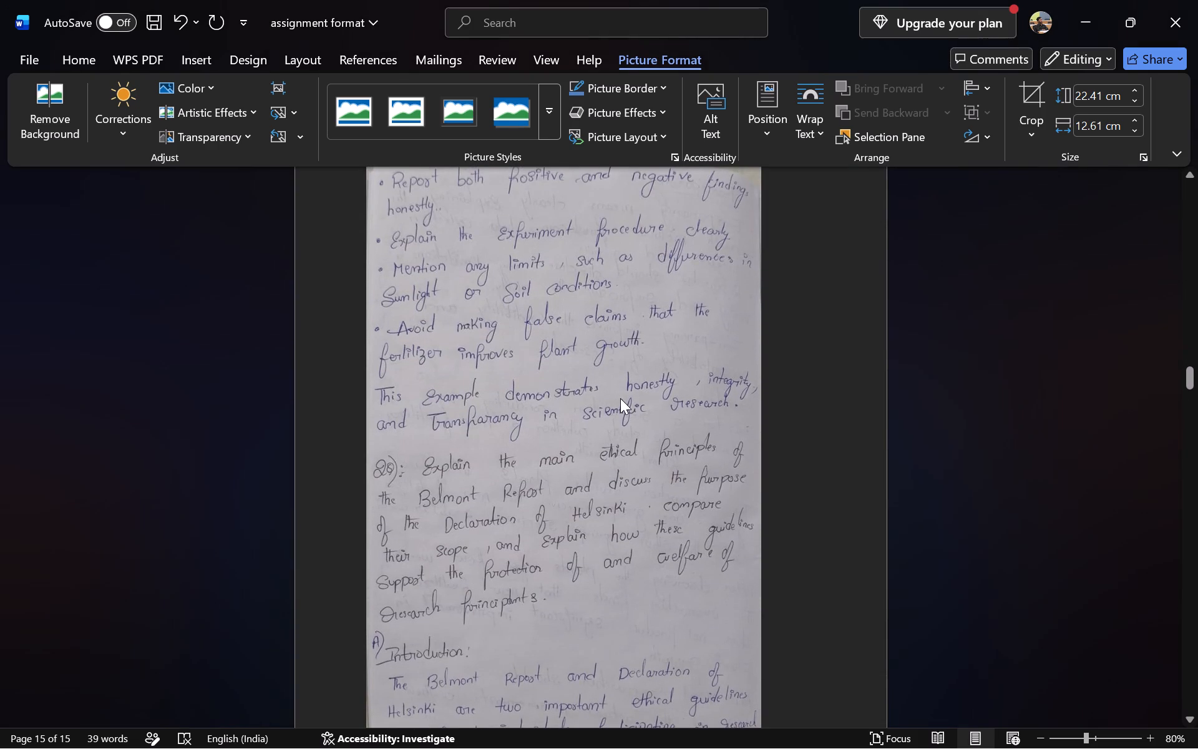
scroll(653, 351, up, 1)
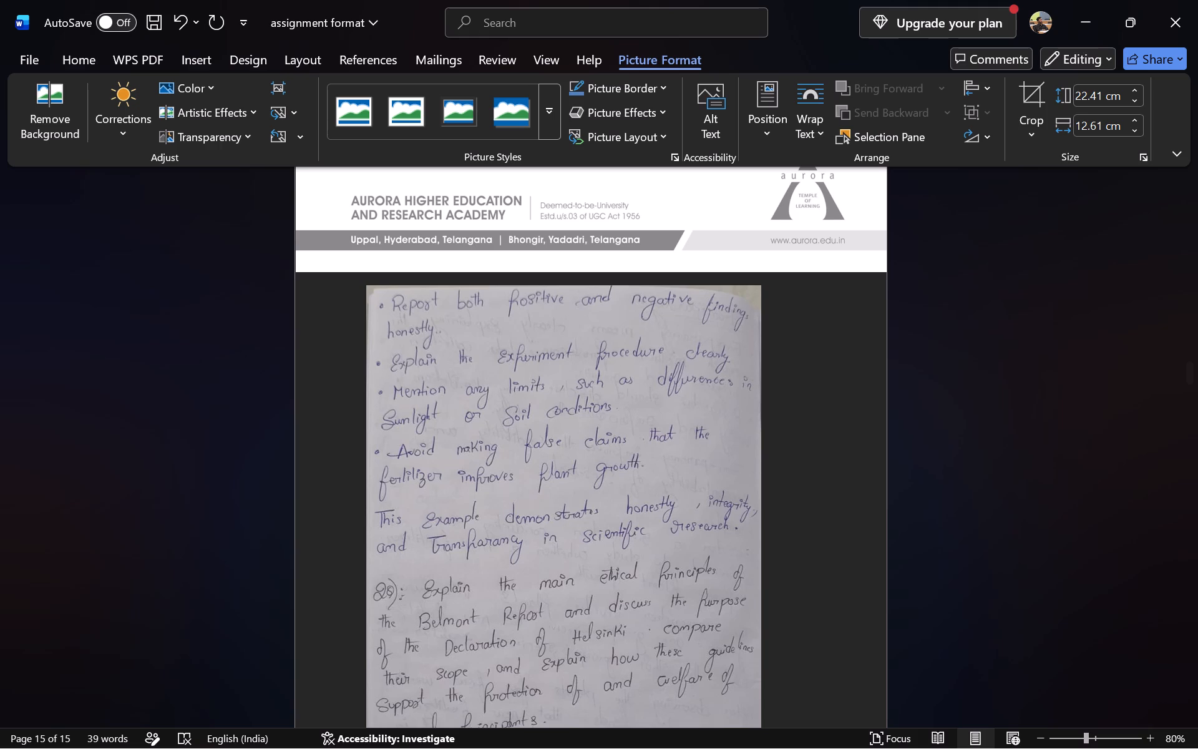
scroll(625, 400, up, 1)
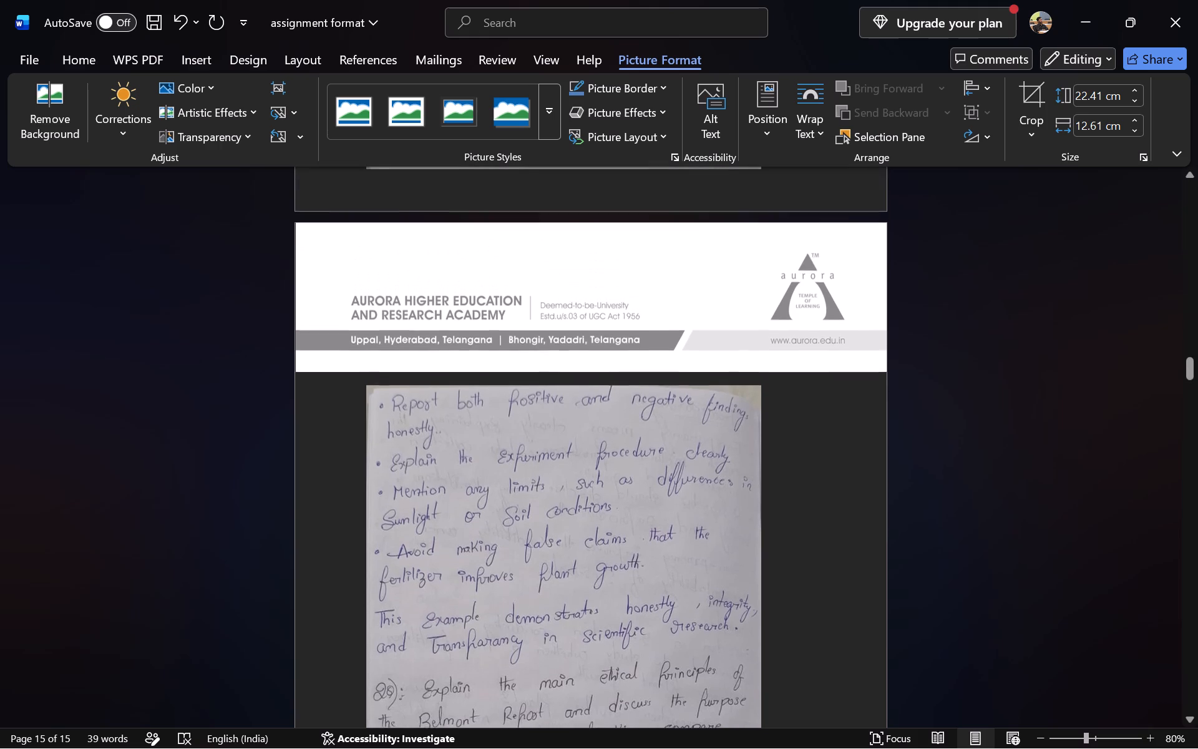
scroll(625, 400, up, 3)
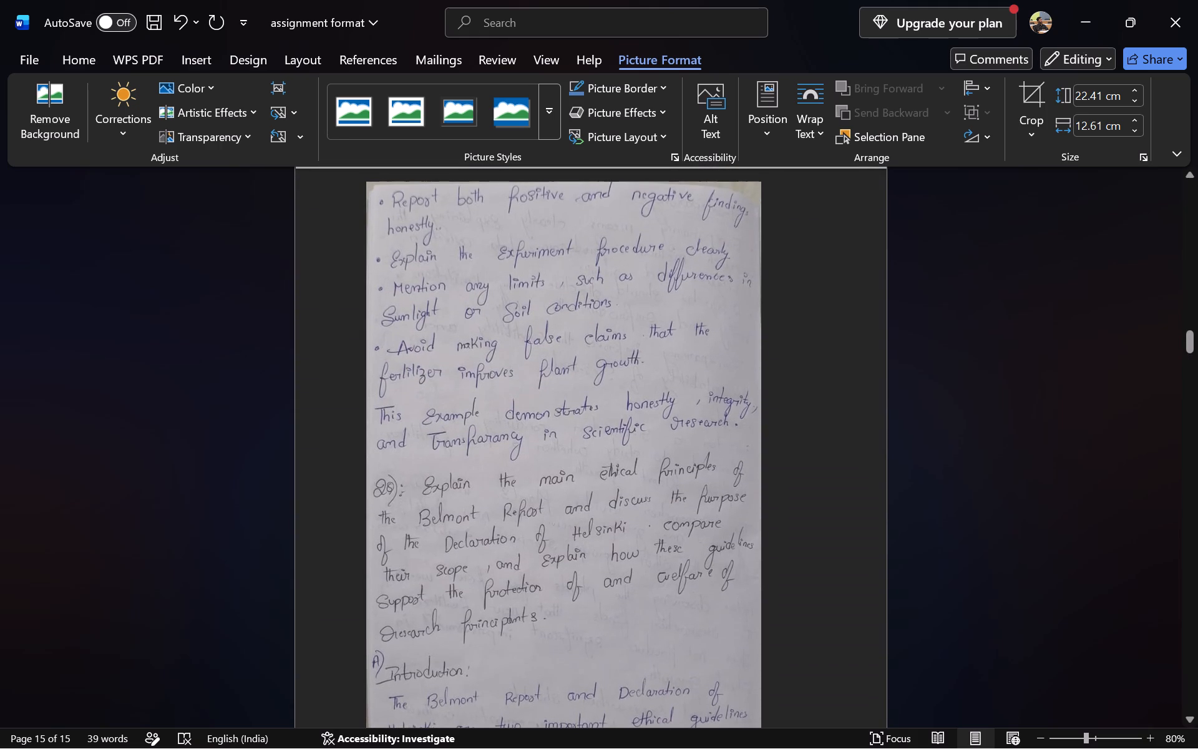
scroll(652, 364, down, 3)
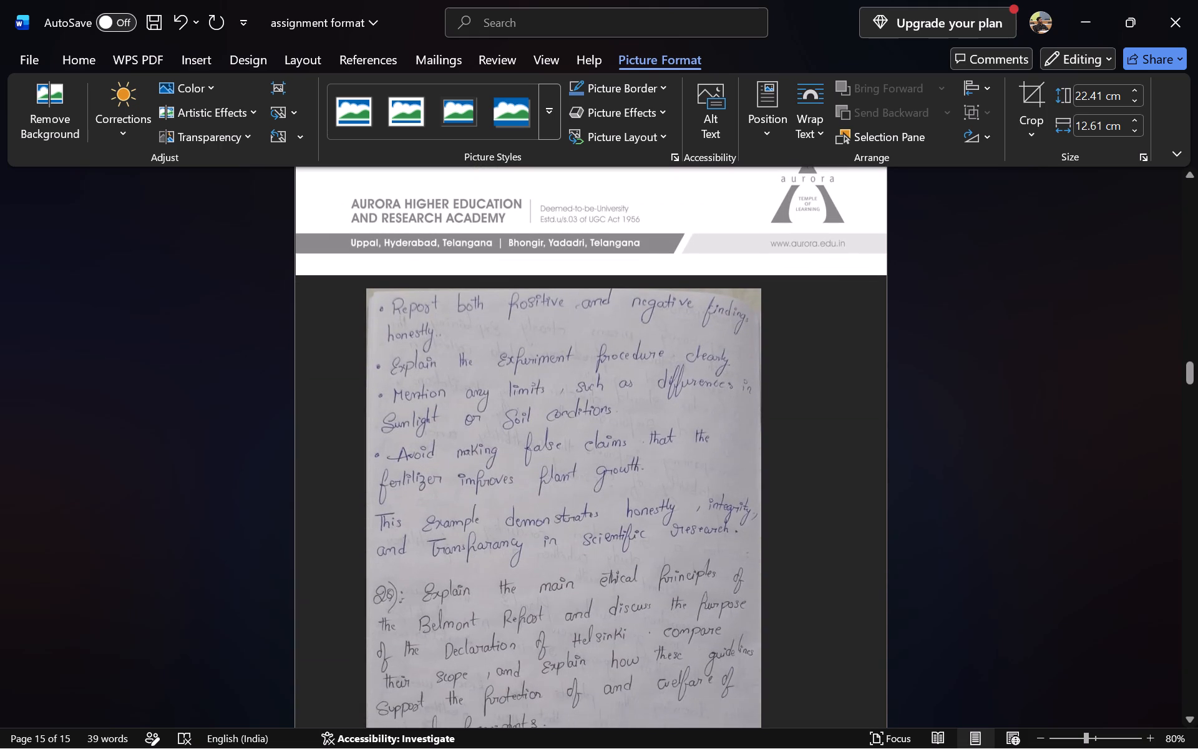
click(597, 451)
right_click(597, 451)
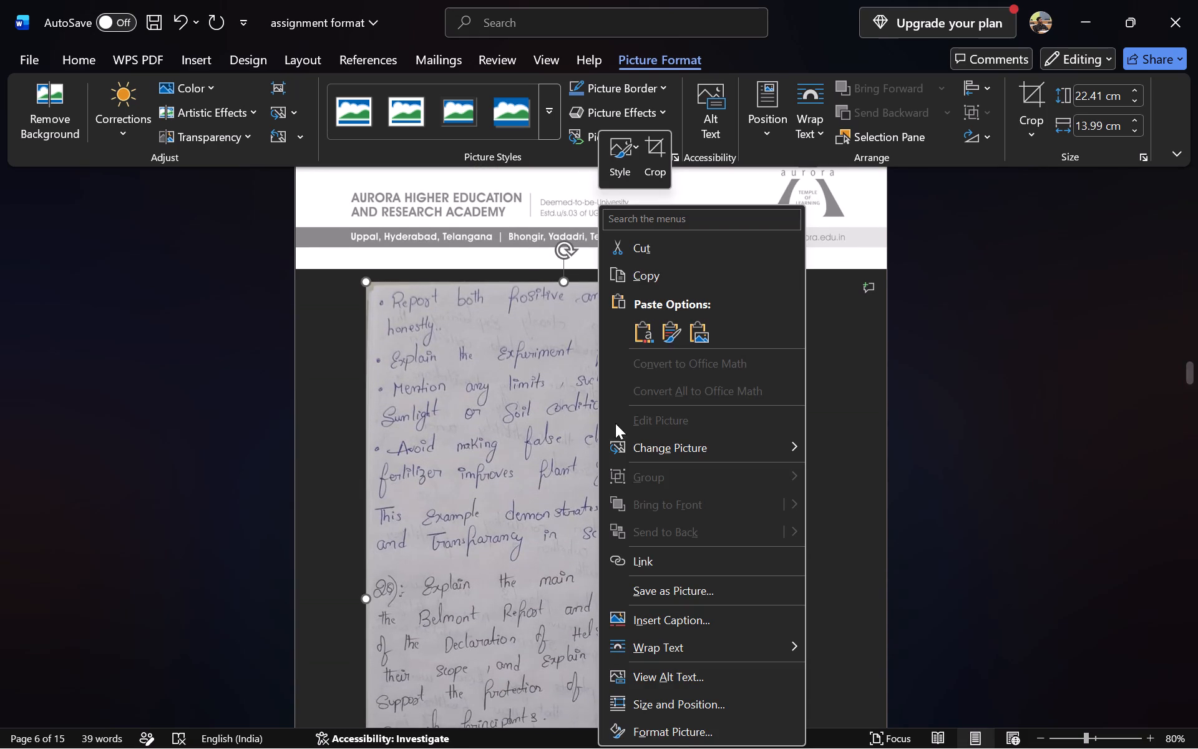
click(659, 245)
Delete the empty page 6 between the question 2 introduction scan and the "Main Ethical Principle of the Belmont Report" scan.
scroll(580, 351, up, 2)
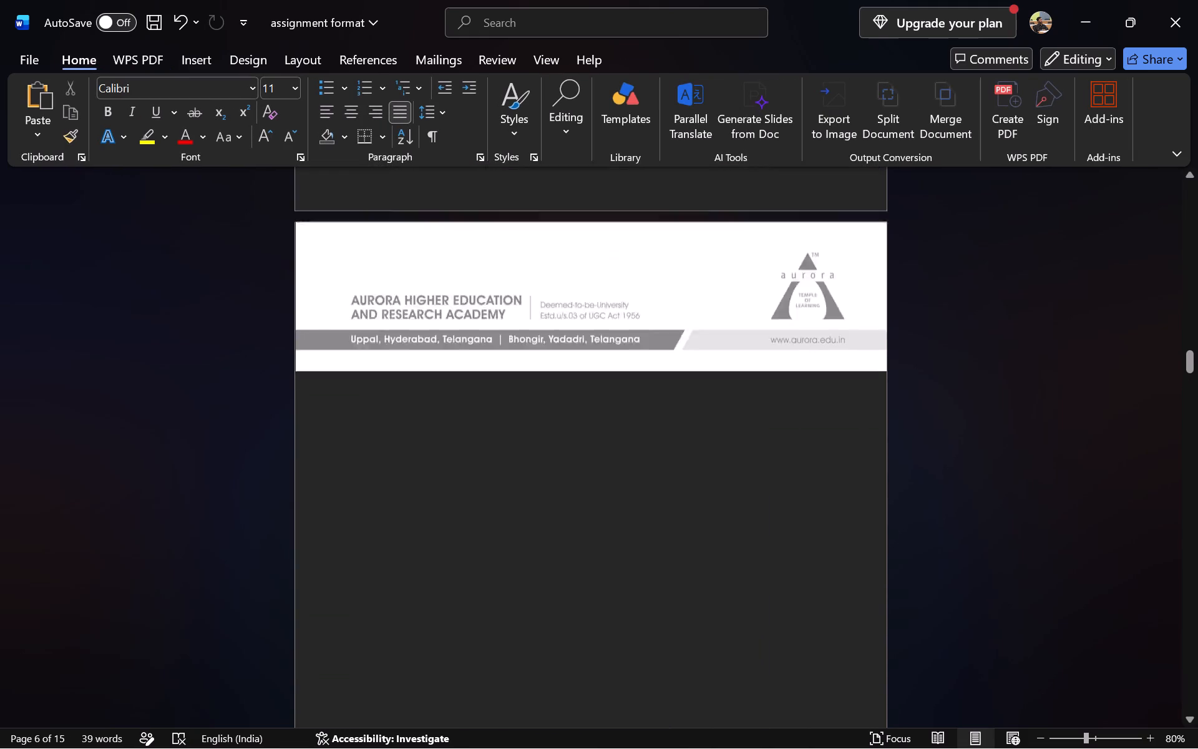
scroll(580, 351, up, 1)
scroll(580, 351, down, 4)
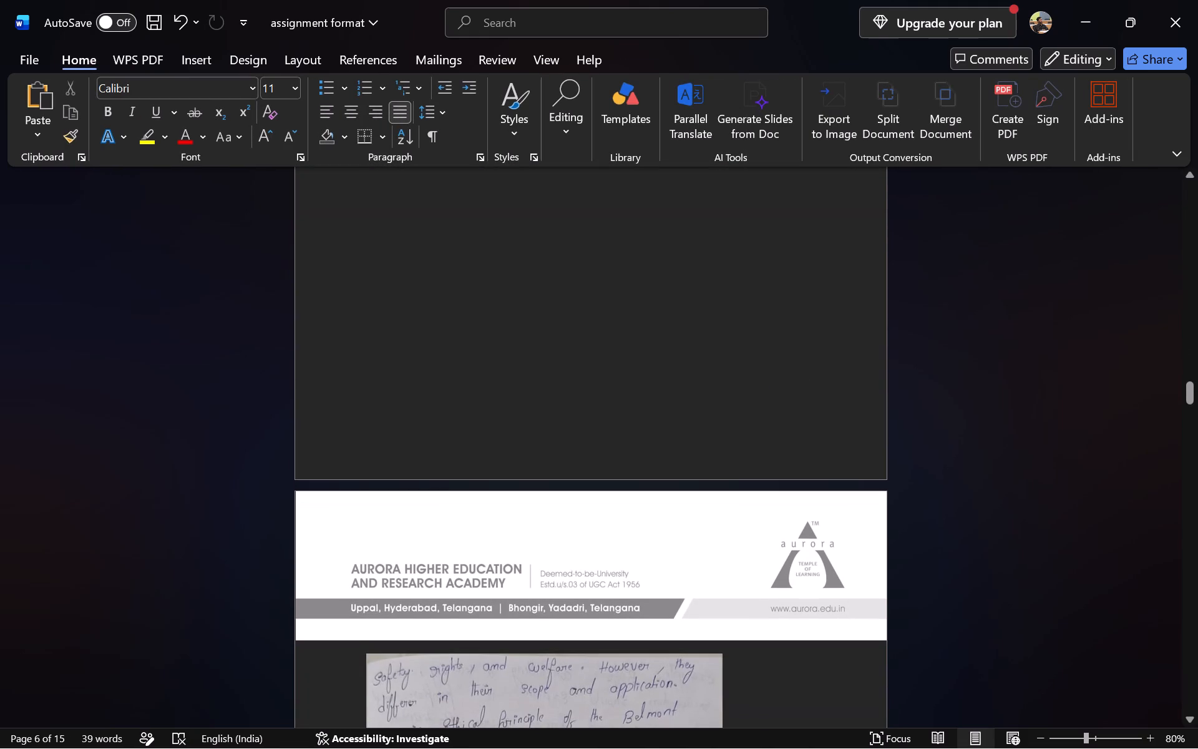
click(474, 449)
scroll(474, 449, up, 1)
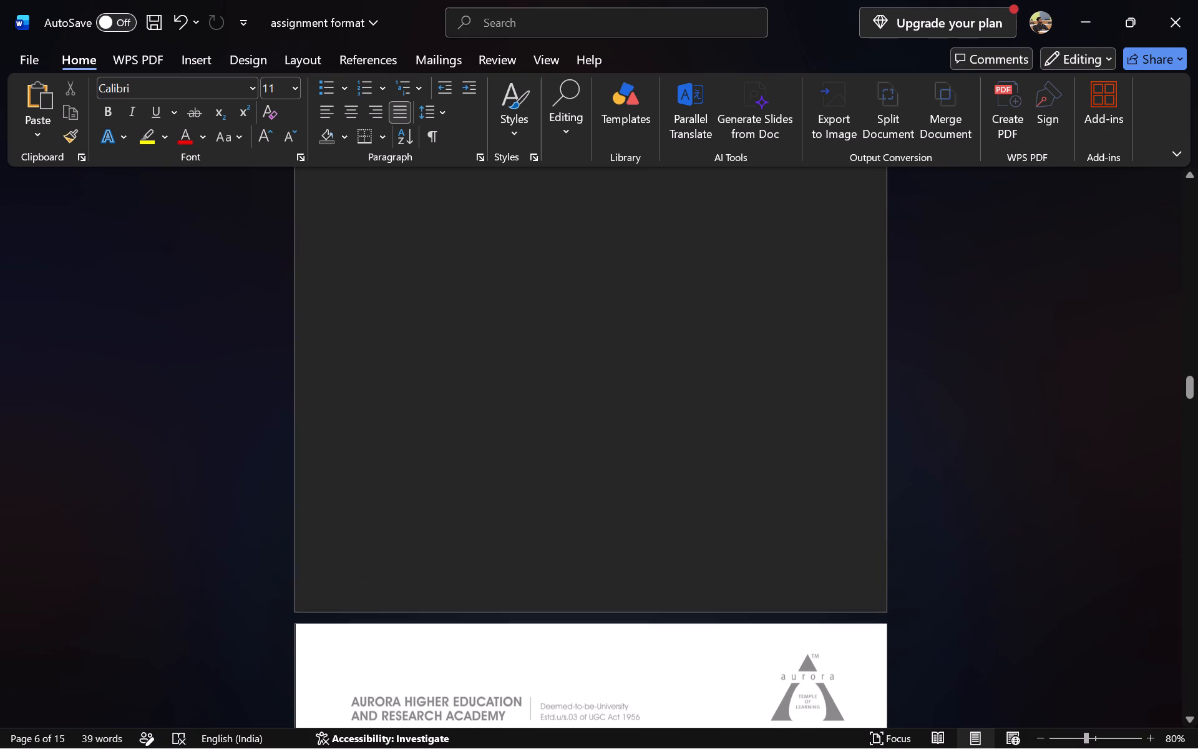
scroll(402, 561, up, 4)
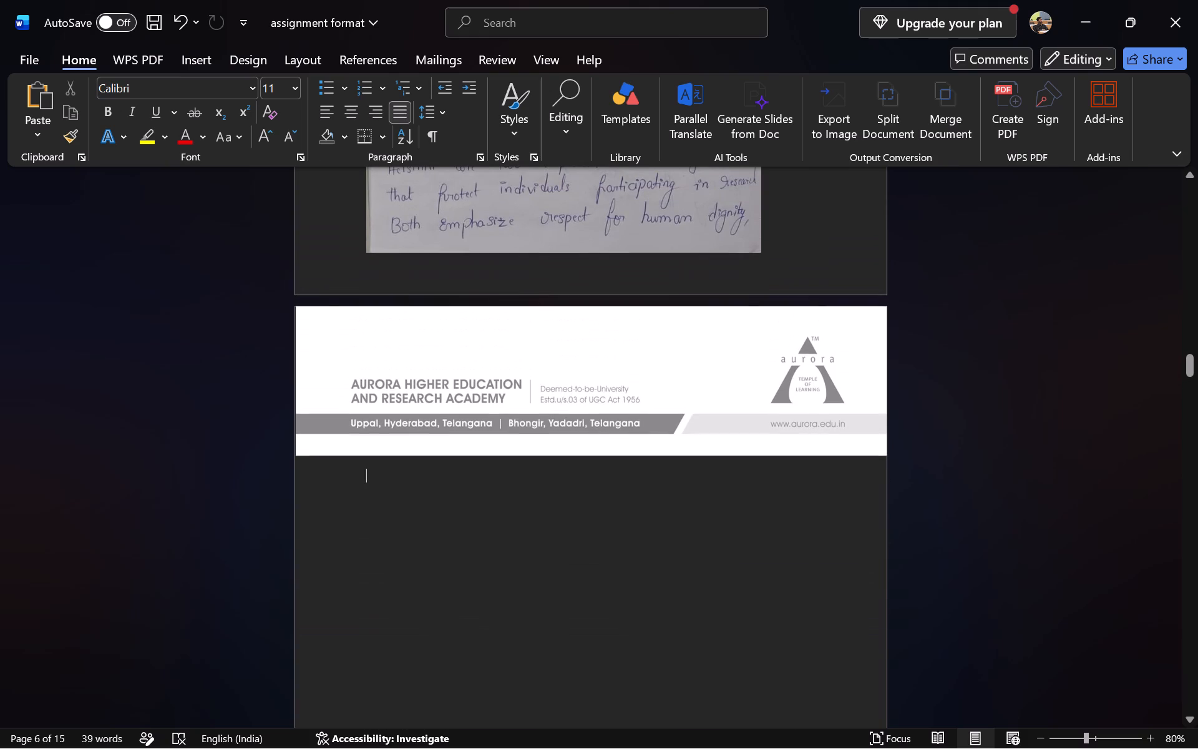
key(BackSpace)
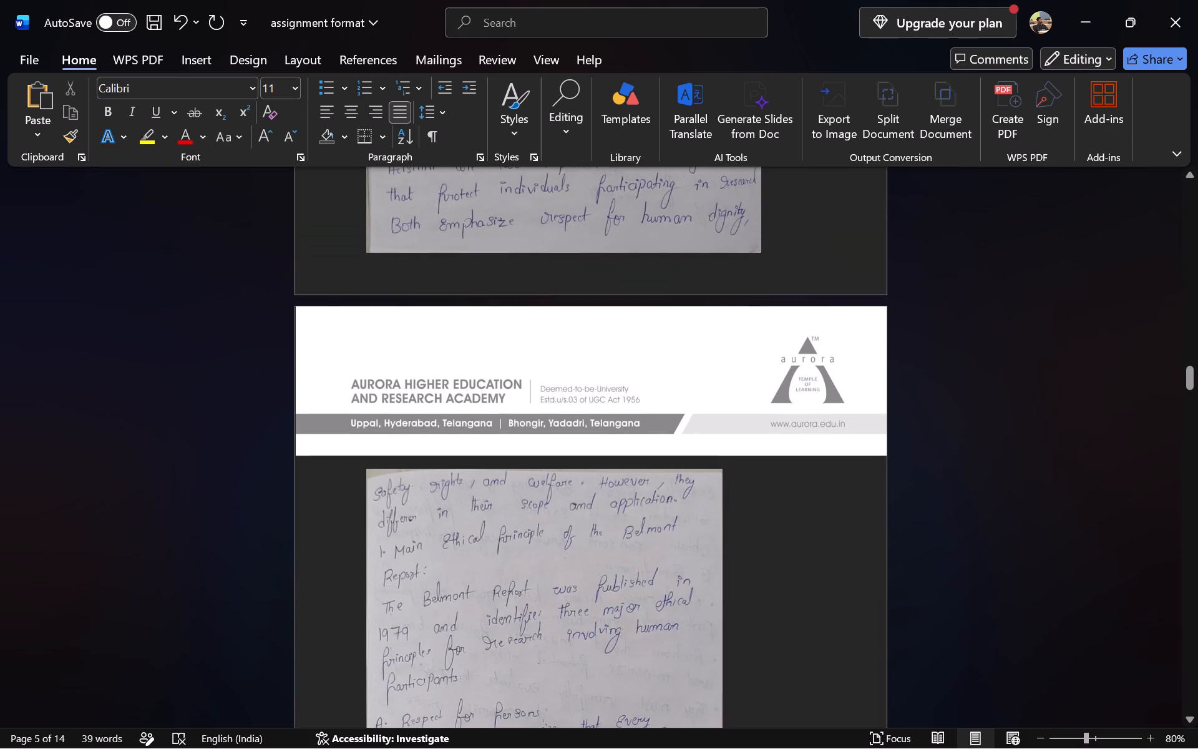
Examine the question 2 scans from the introduction through the Declaration of Helsinki comparison, checking that the pages follow in sequence.
scroll(524, 536, up, 1)
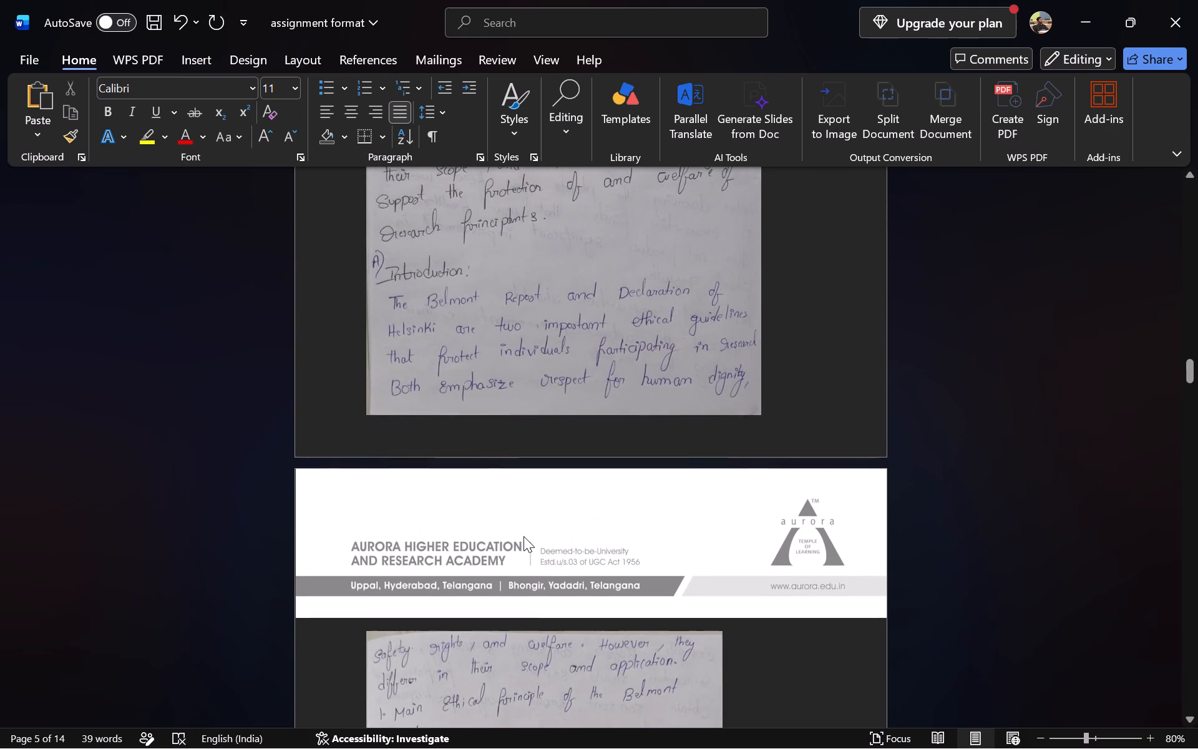
scroll(524, 536, down, 3)
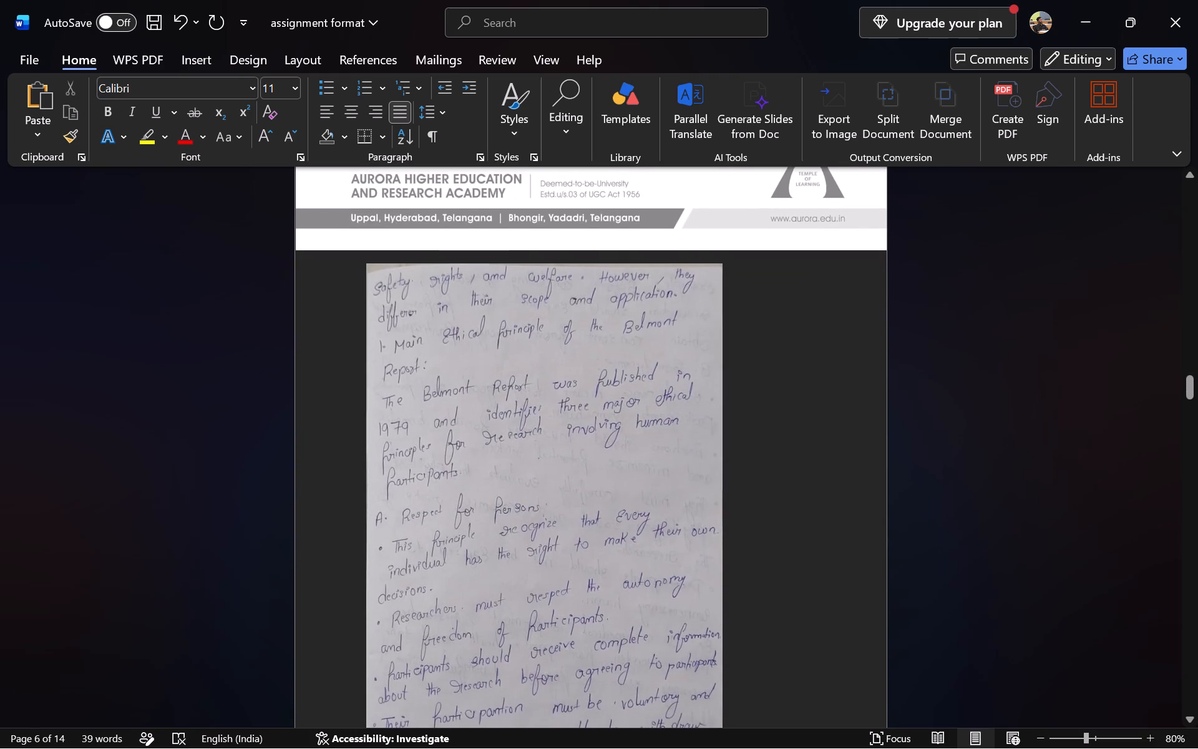
scroll(524, 536, down, 2)
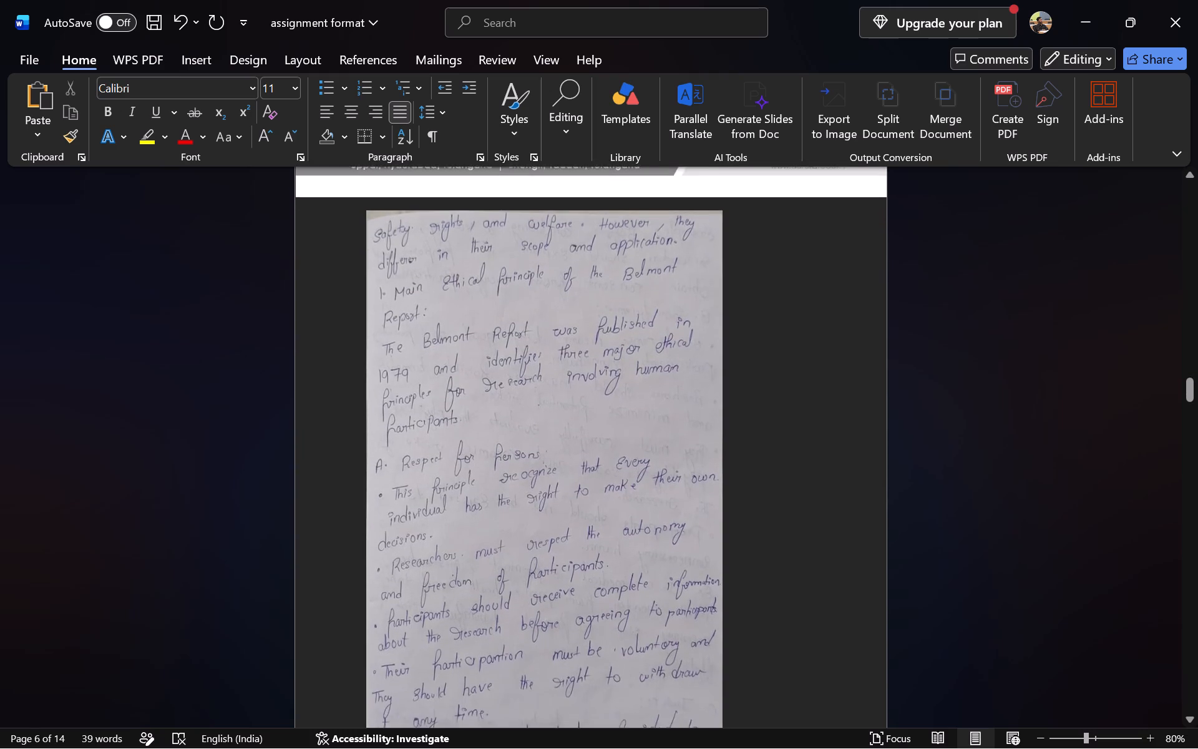
scroll(524, 536, down, 3)
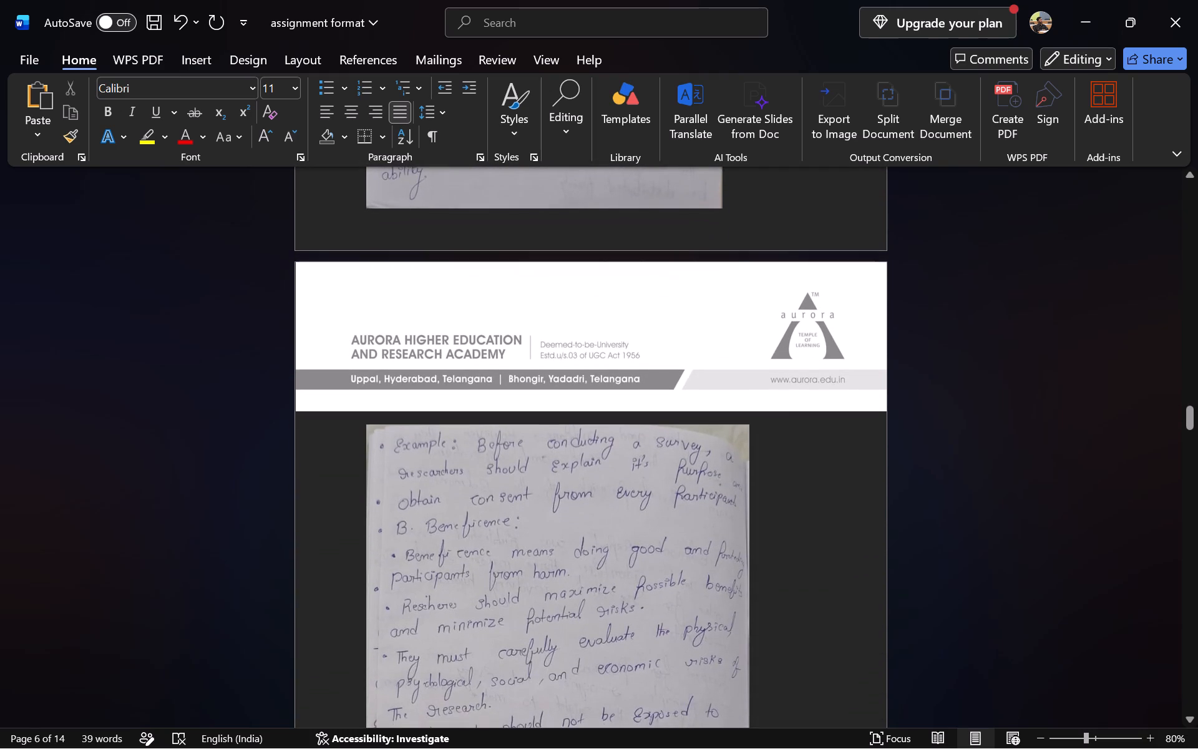
scroll(524, 536, down, 5)
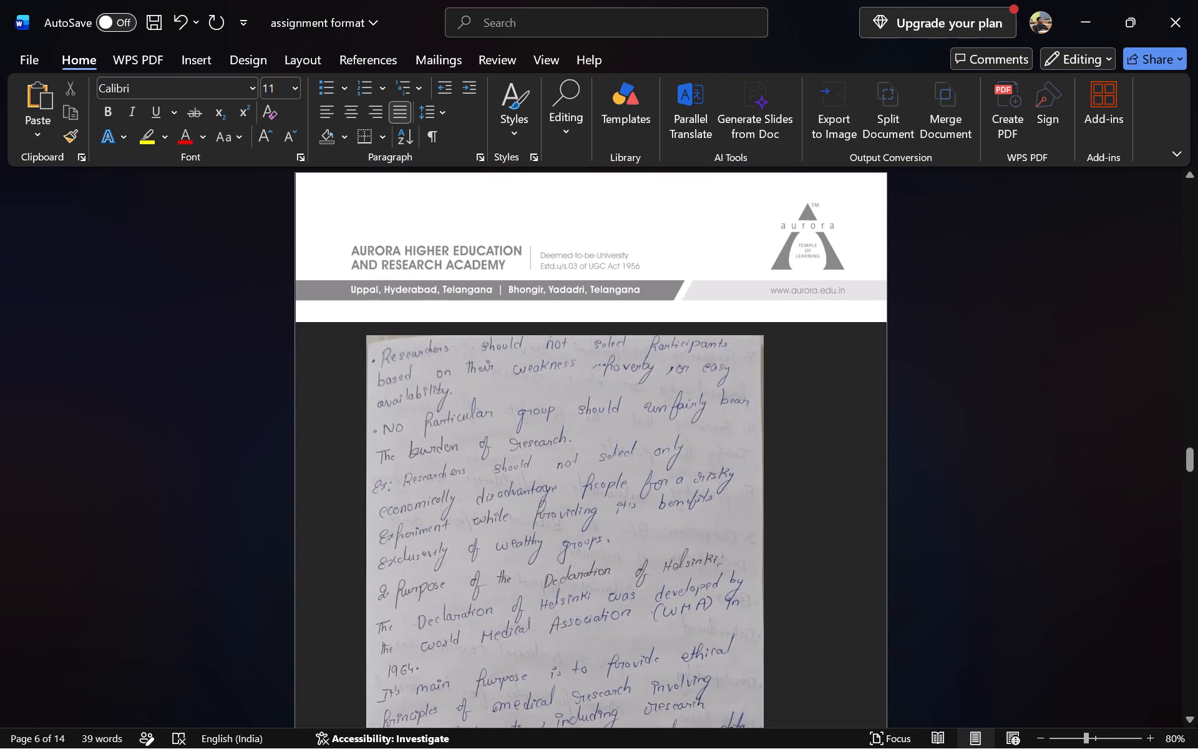
scroll(524, 536, down, 1)
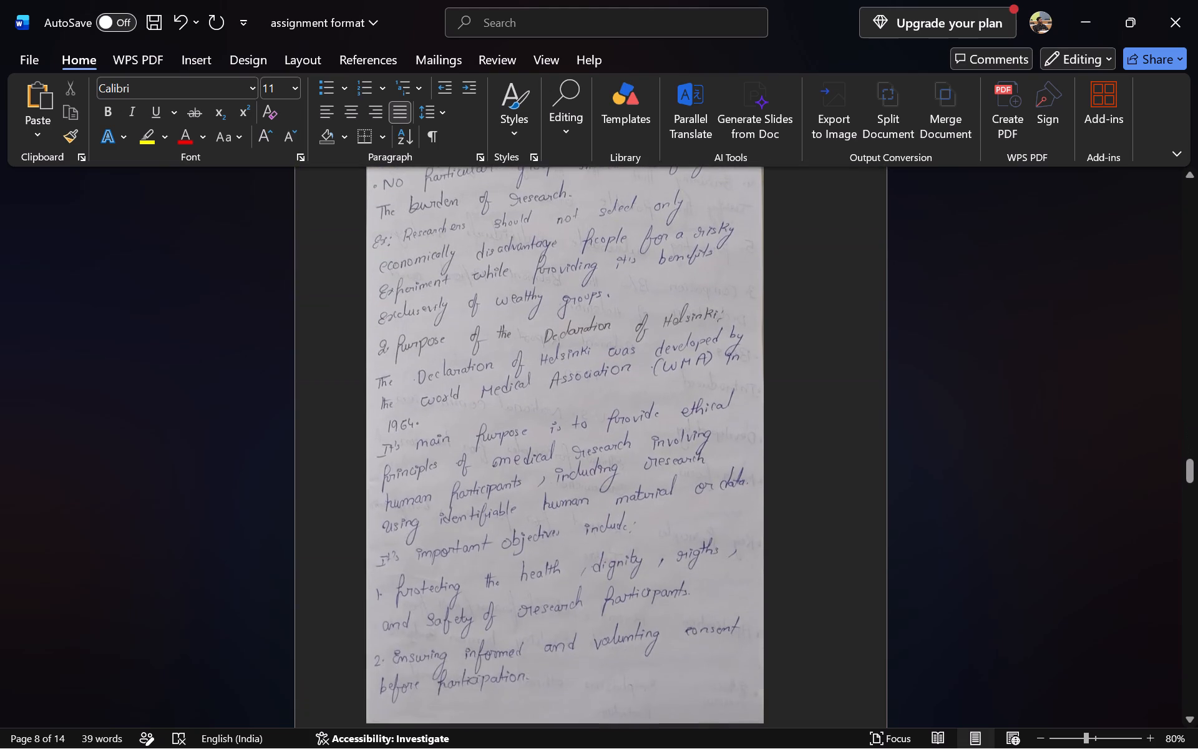
scroll(524, 536, down, 3)
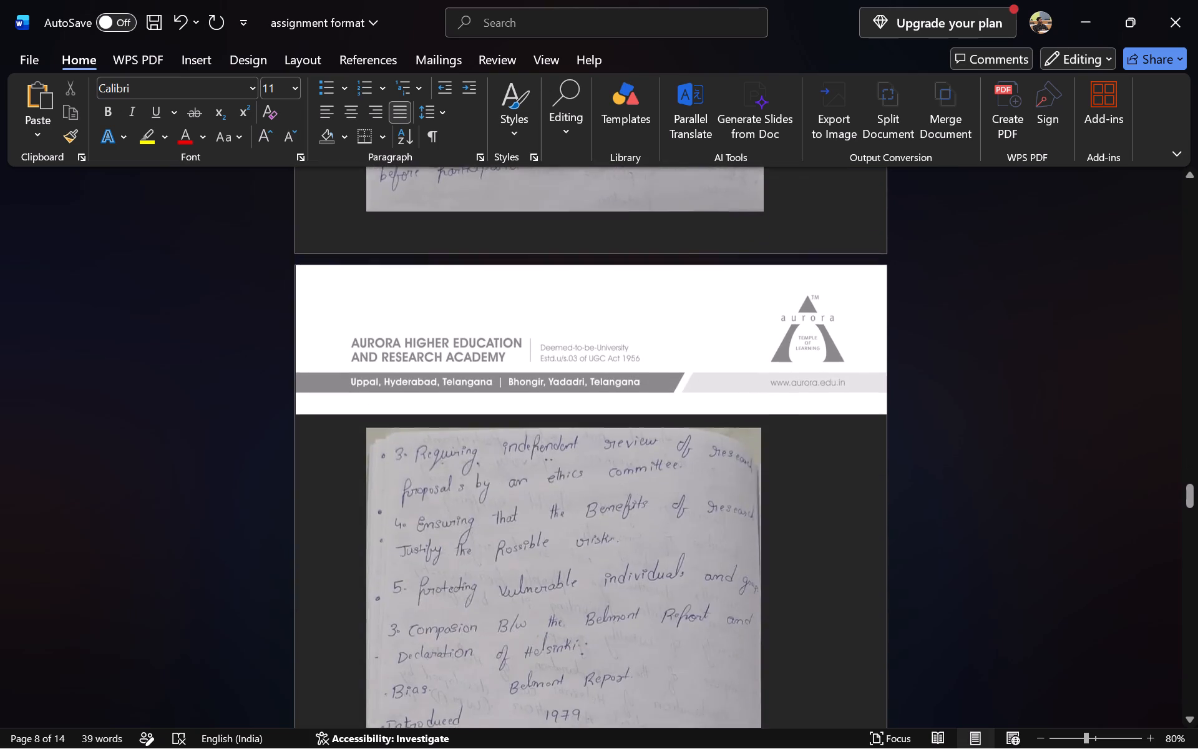
scroll(524, 536, down, 1)
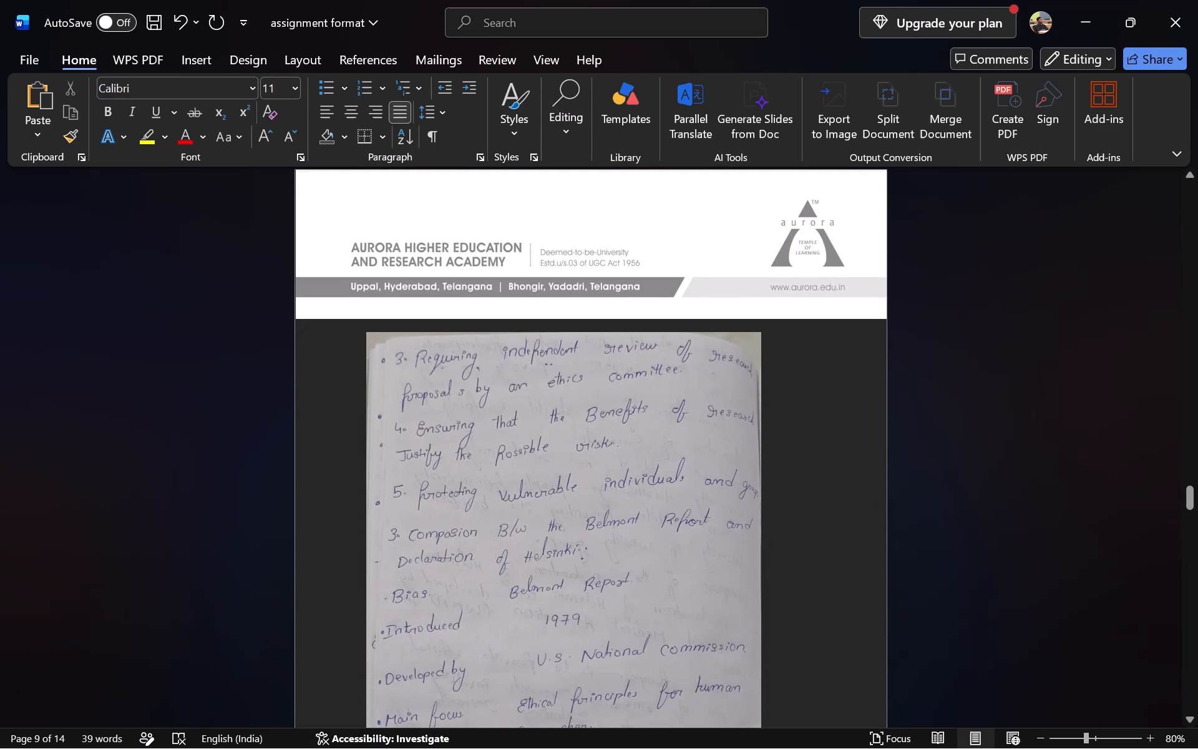
scroll(524, 536, down, 4)
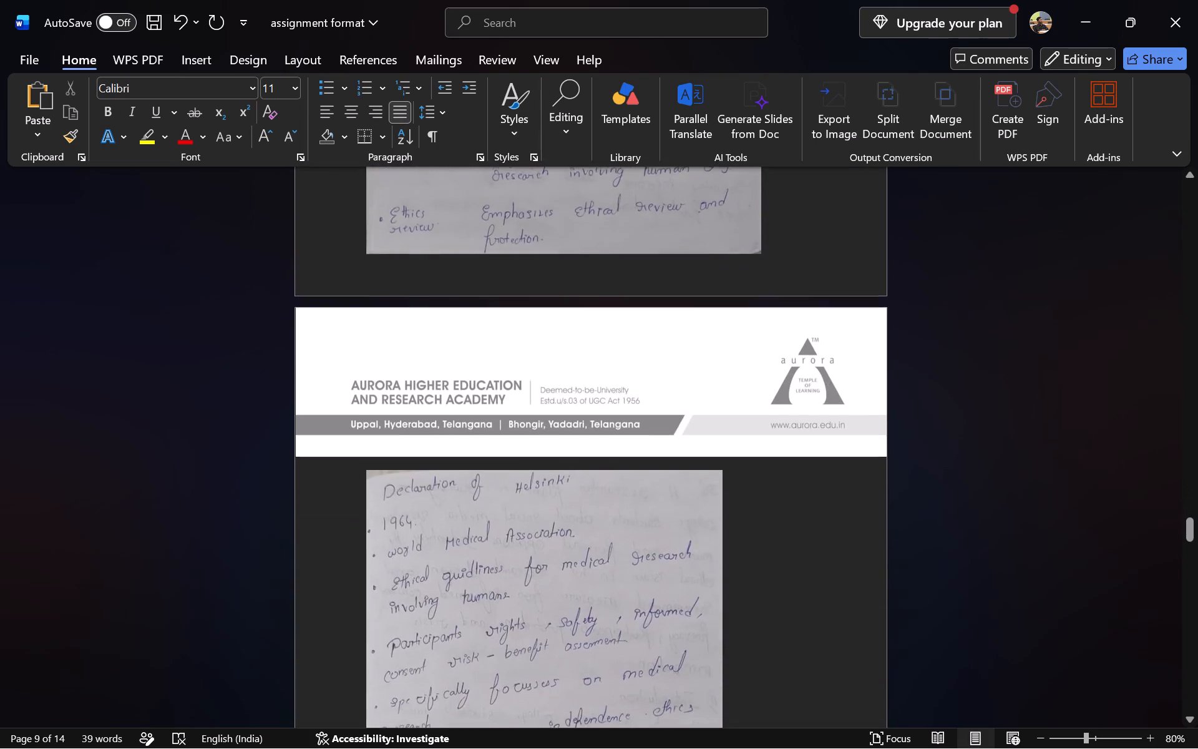
scroll(524, 536, down, 1)
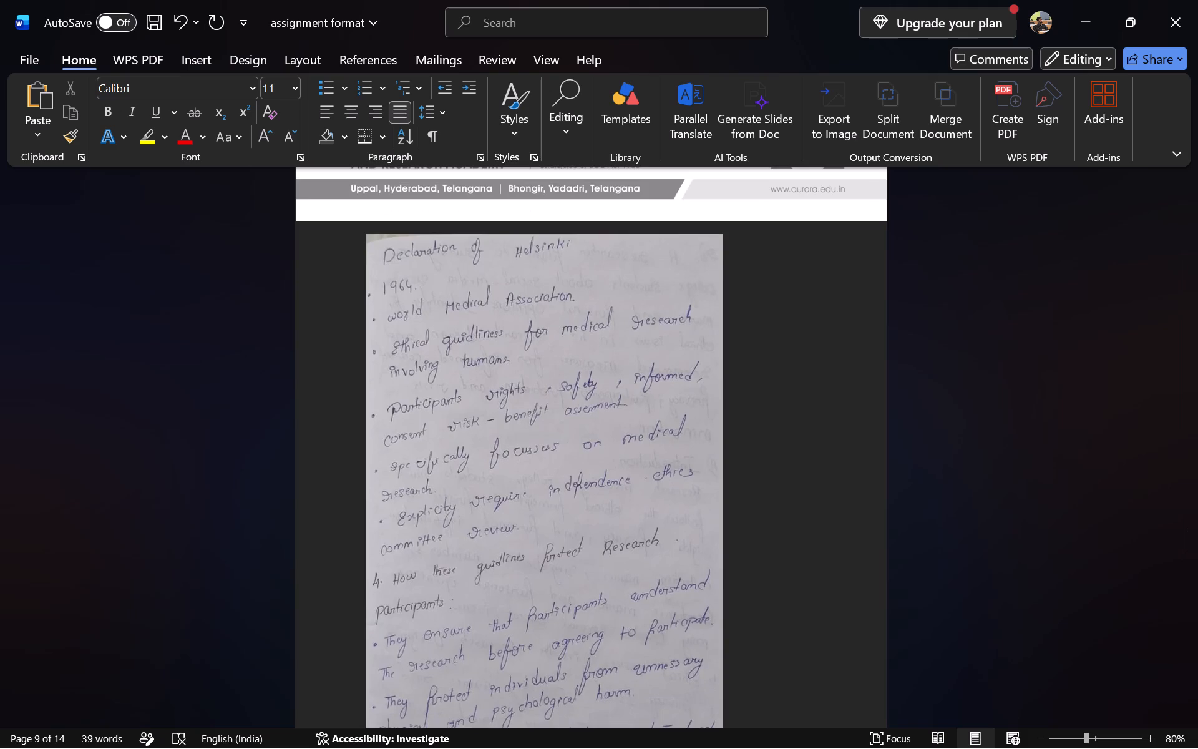
Examine the scans from the Declaration of Helsinki page through question 3 to the document's end, checking order and empty pages.
scroll(524, 536, down, 4)
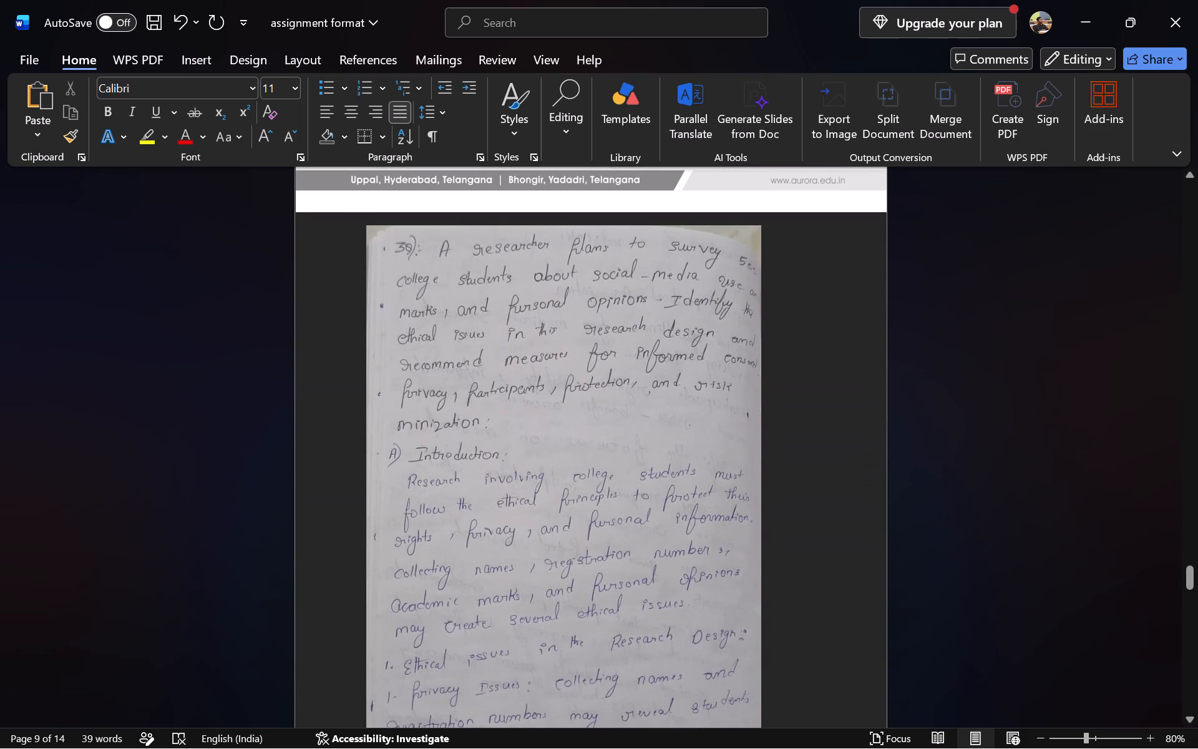
scroll(524, 536, down, 5)
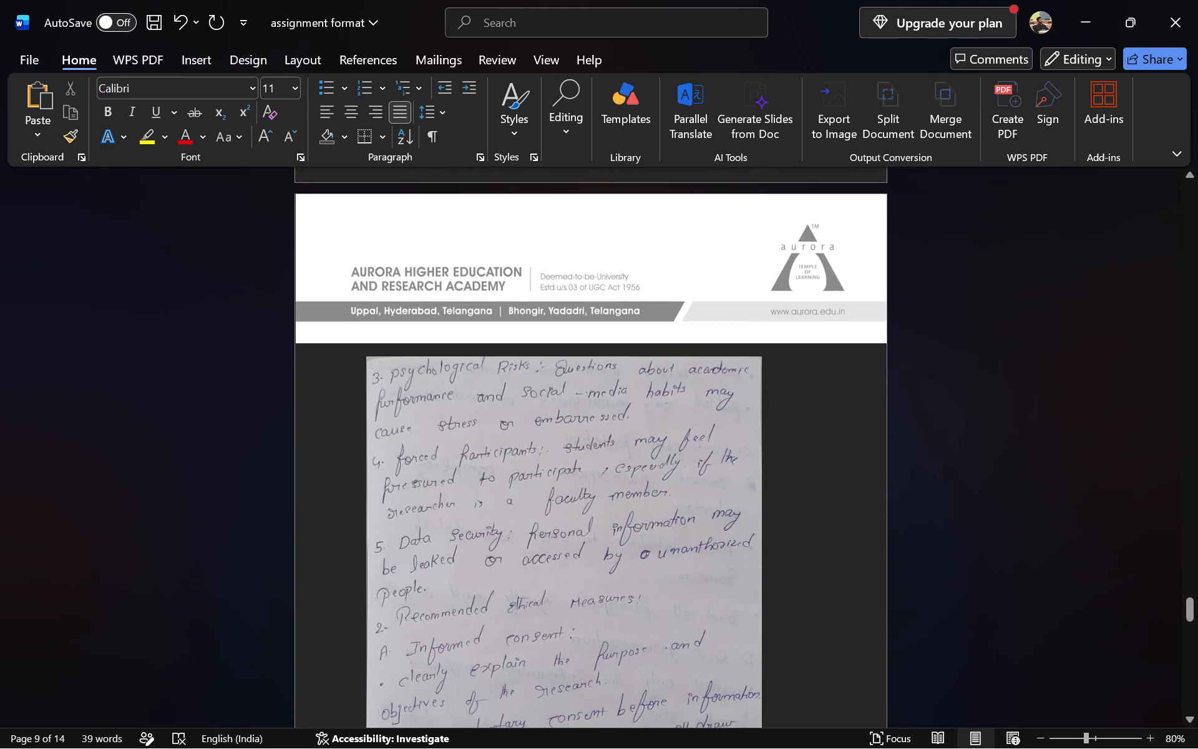
scroll(524, 536, down, 2)
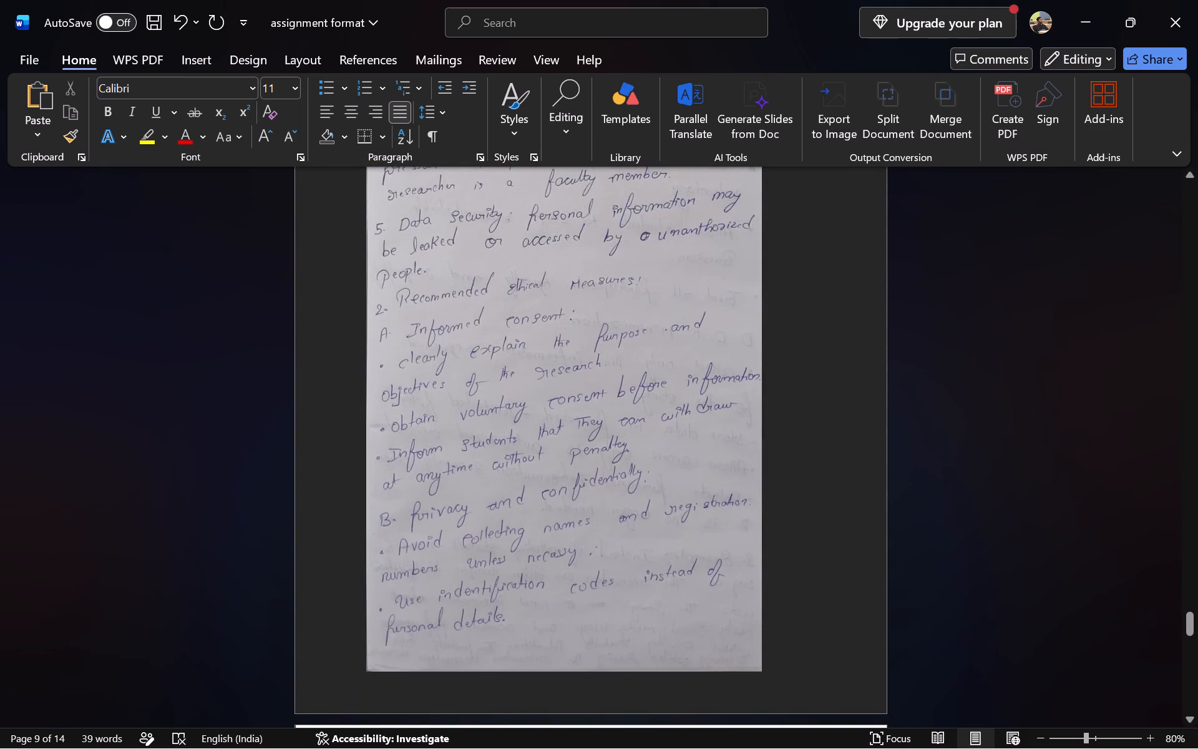
scroll(524, 536, down, 2)
scroll(524, 536, up, 3)
scroll(524, 536, down, 3)
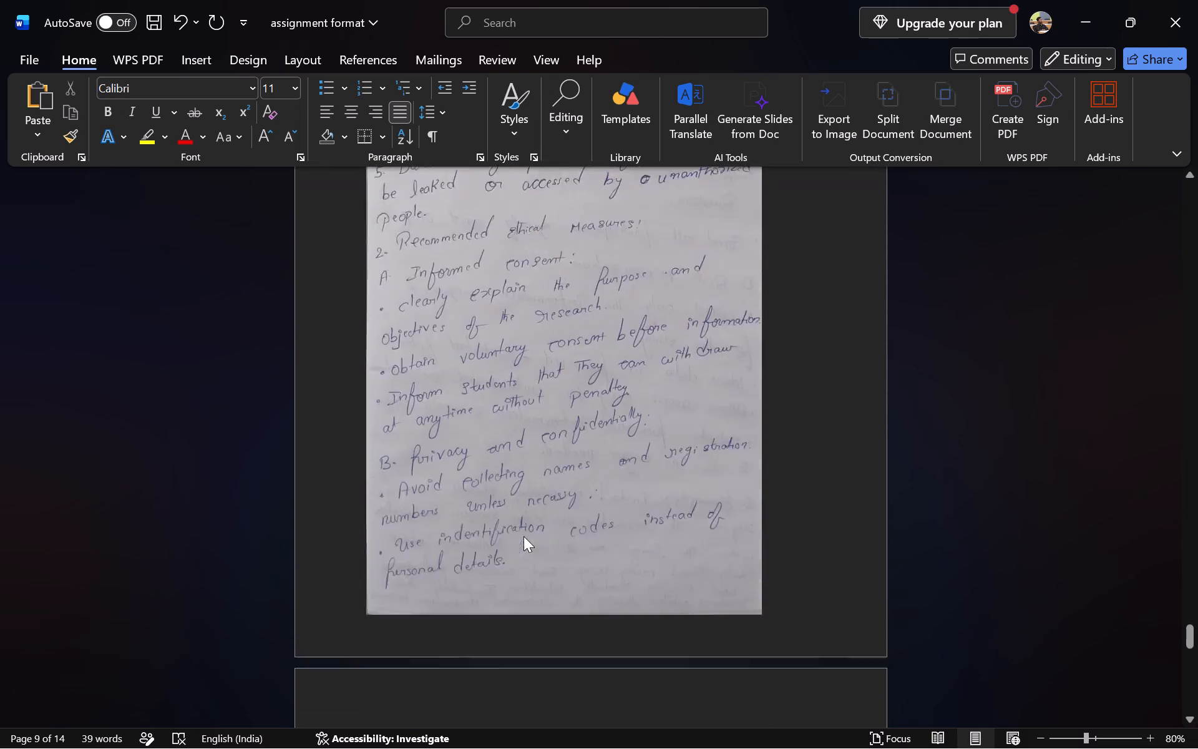
scroll(524, 536, down, 5)
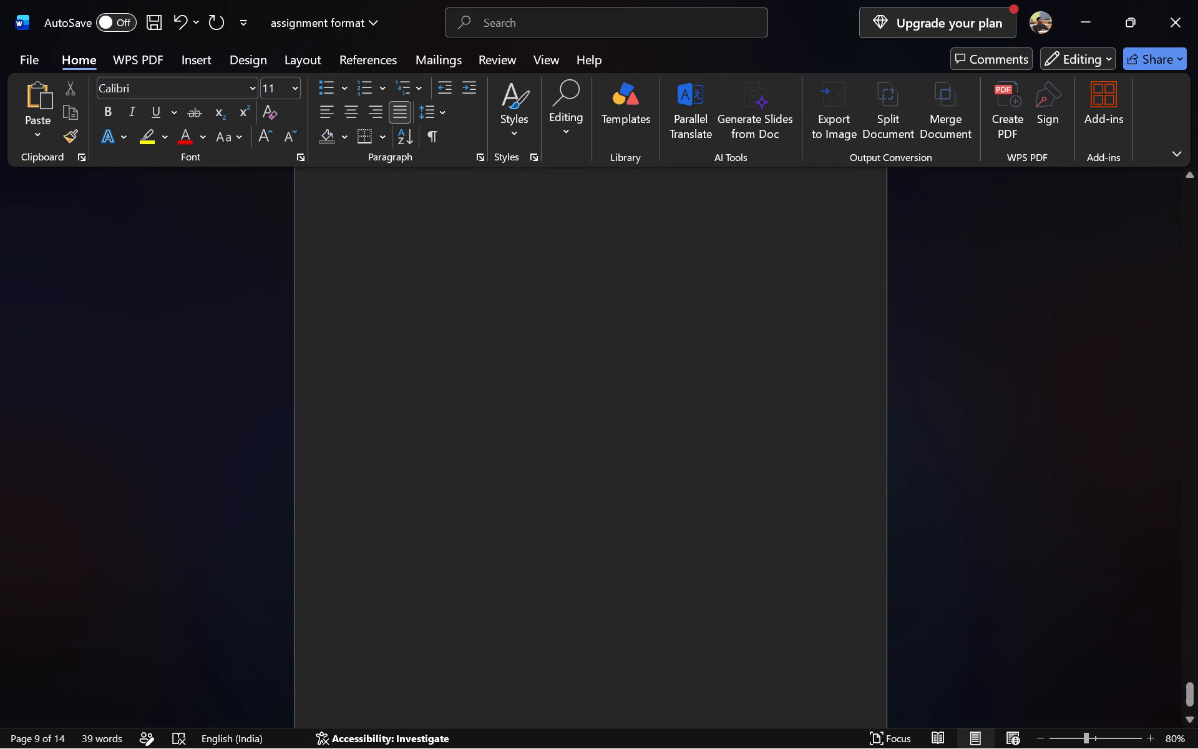
Delete the empty last page after the scan starting "Keep students marks and opinions" by removing its blank lines, keeping the scan.
scroll(524, 536, up, 2)
click(432, 520)
key(BackSpace)
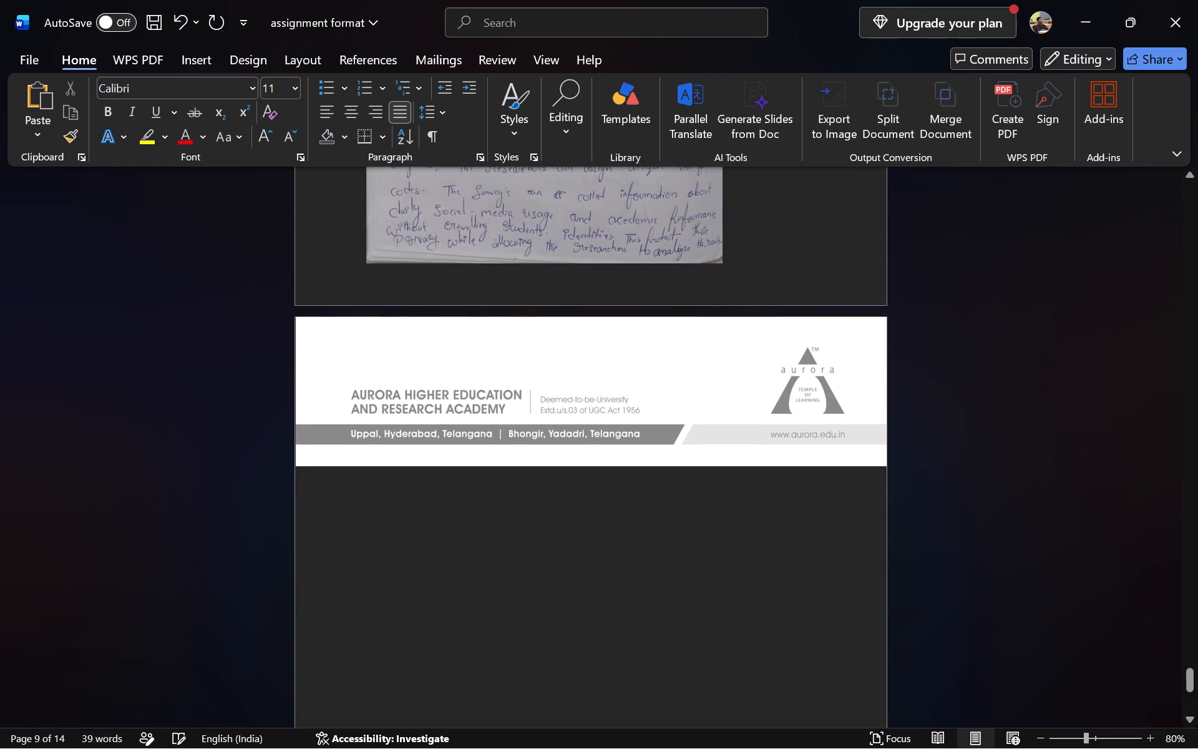
key(BackSpace)
key(BackSpace)
key(BackSpace)
key(BackSpace)
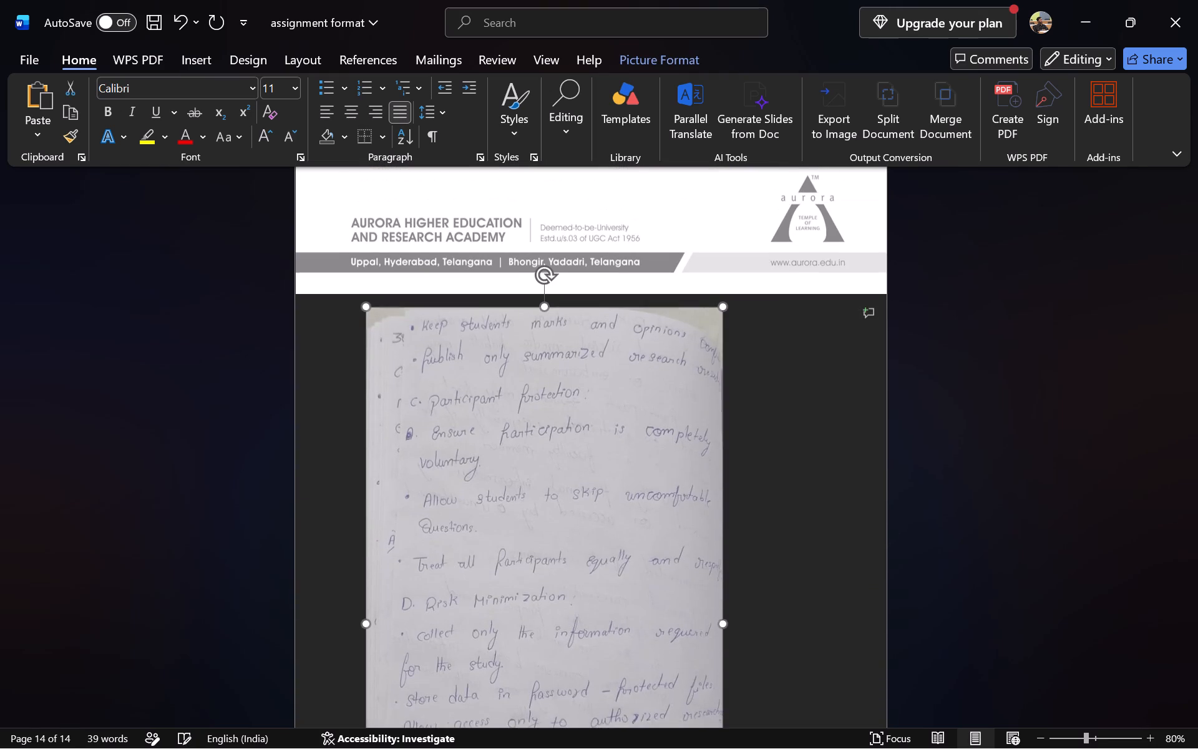
scroll(432, 520, down, 5)
scroll(432, 520, up, 2)
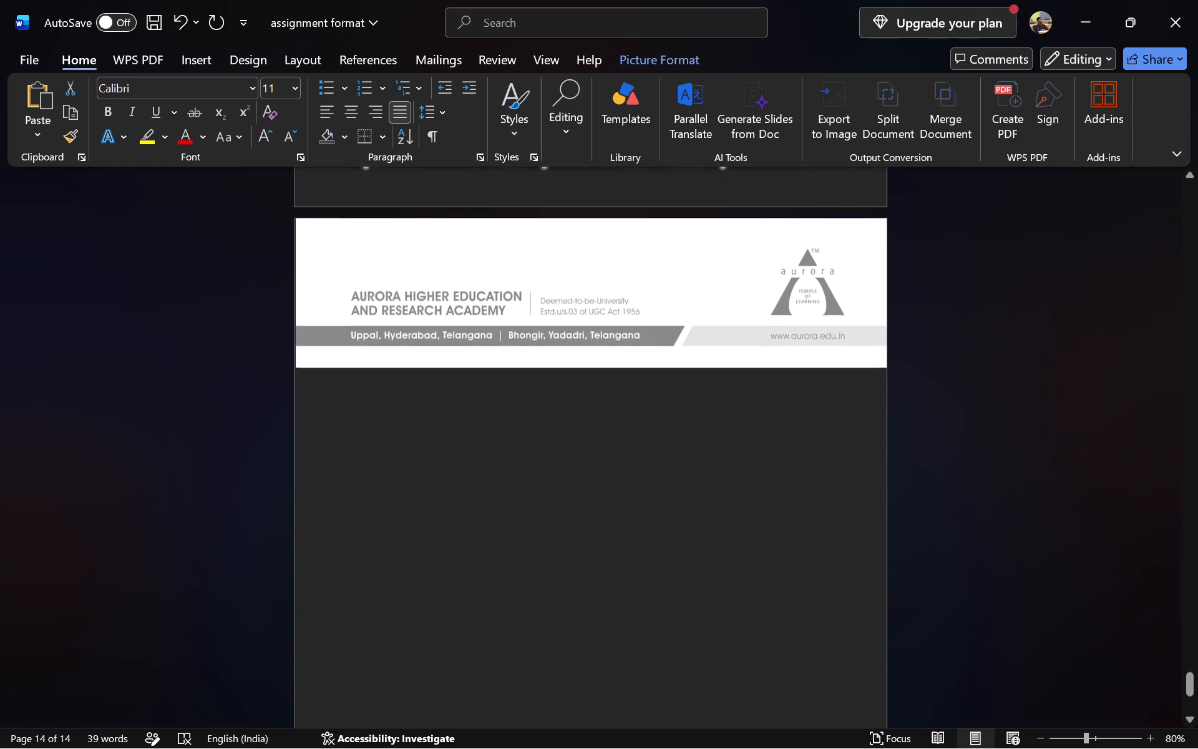
scroll(432, 520, up, 1)
scroll(435, 673, up, 3)
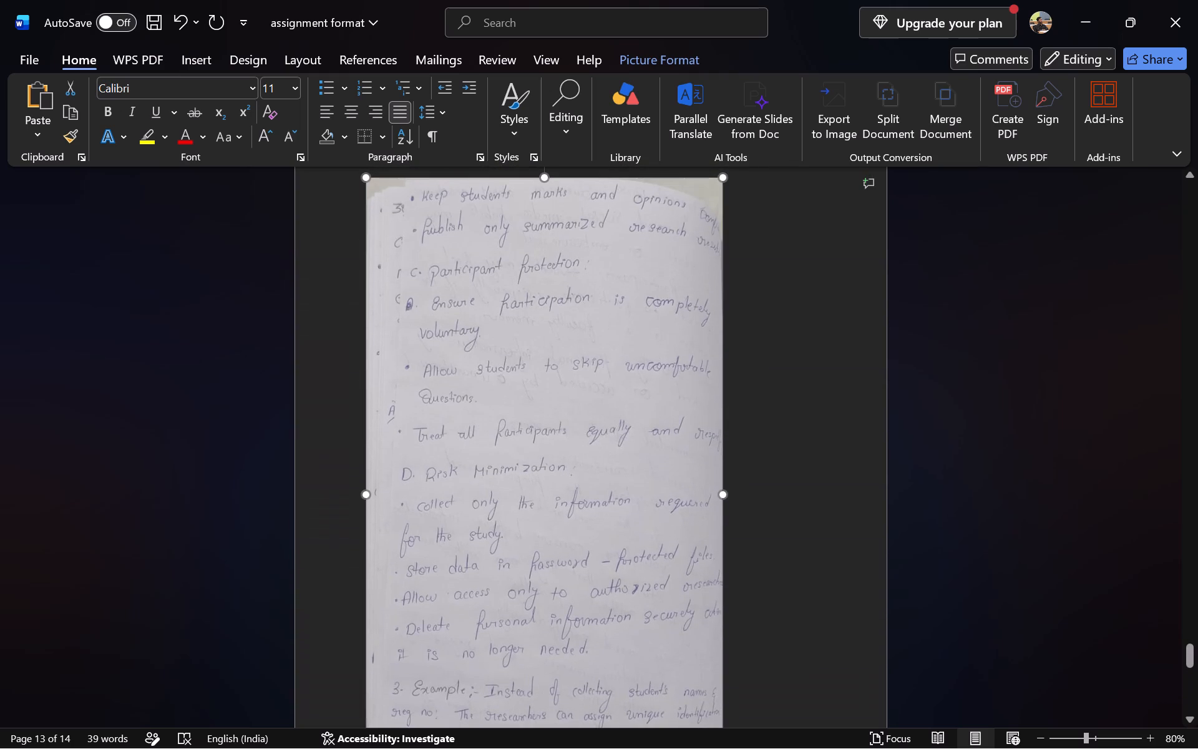
scroll(435, 673, down, 6)
click(411, 682)
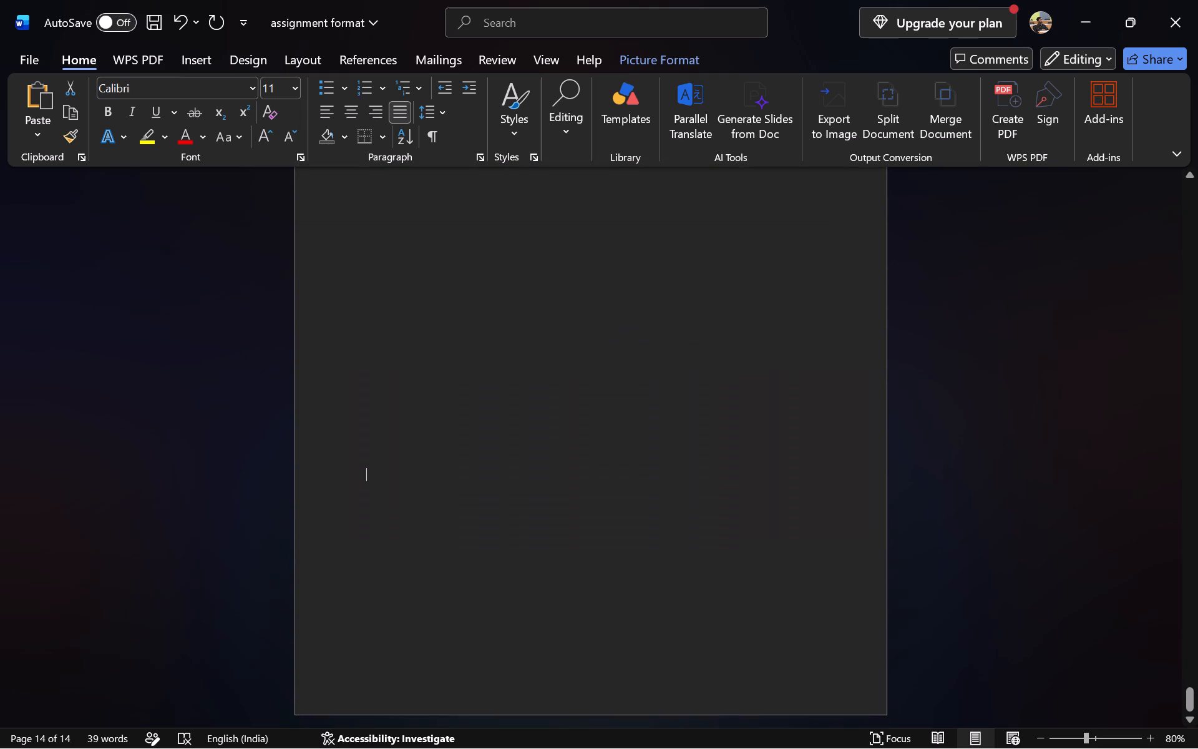
key(BackSpace)
key(BackSpace)
key(BackSpace)
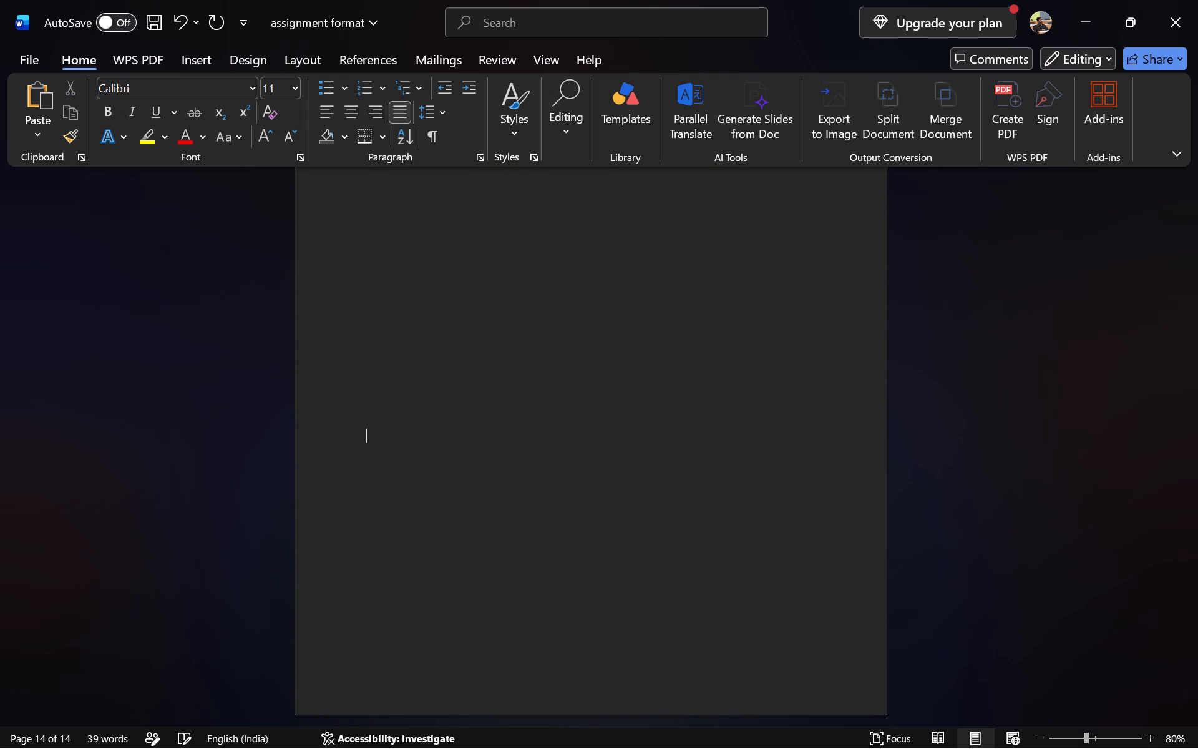
key(BackSpace)
key(BackSpace)
key(BackSpace)
key(BackSpace)
key(BackSpace)
key(BackSpace)
key(BackSpace)
key(BackSpace)
key(BackSpace)
key(BackSpace)
key(BackSpace)
scroll(411, 682, up, 2)
key(BackSpace)
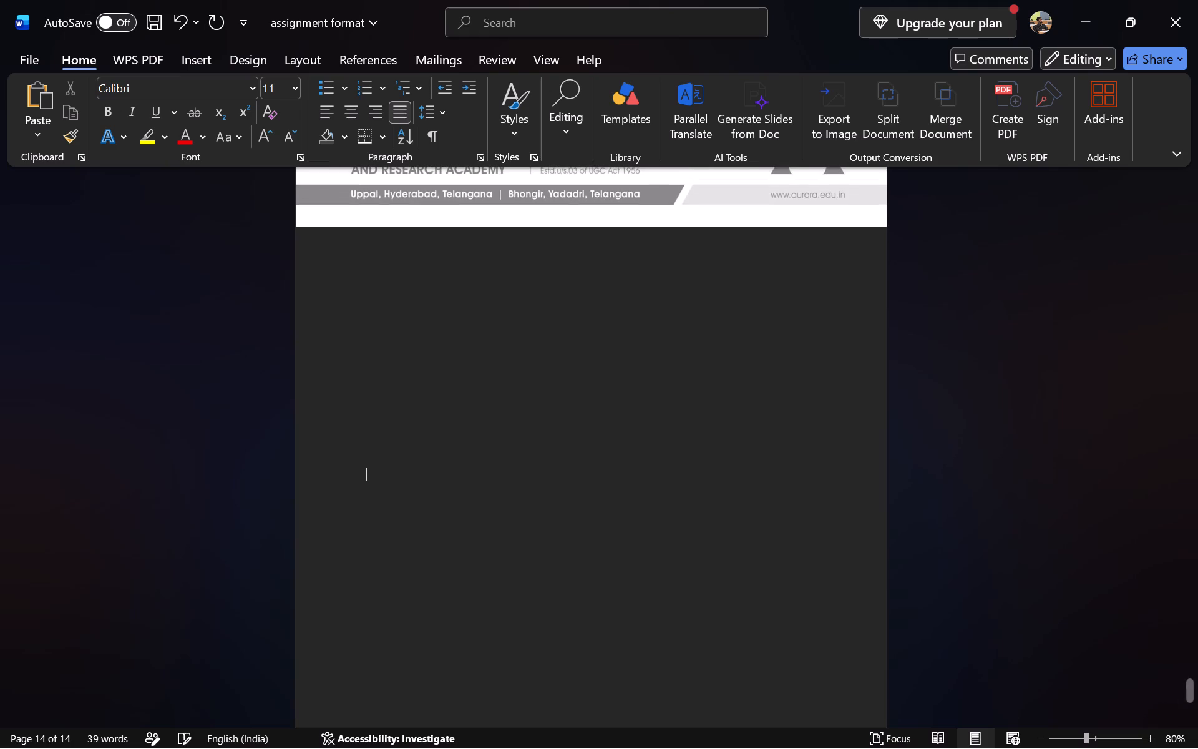
key(BackSpace)
key(BackSpace)
key(BackSpace)
key(BackSpace)
scroll(411, 682, up, 2)
key(BackSpace)
key(BackSpace)
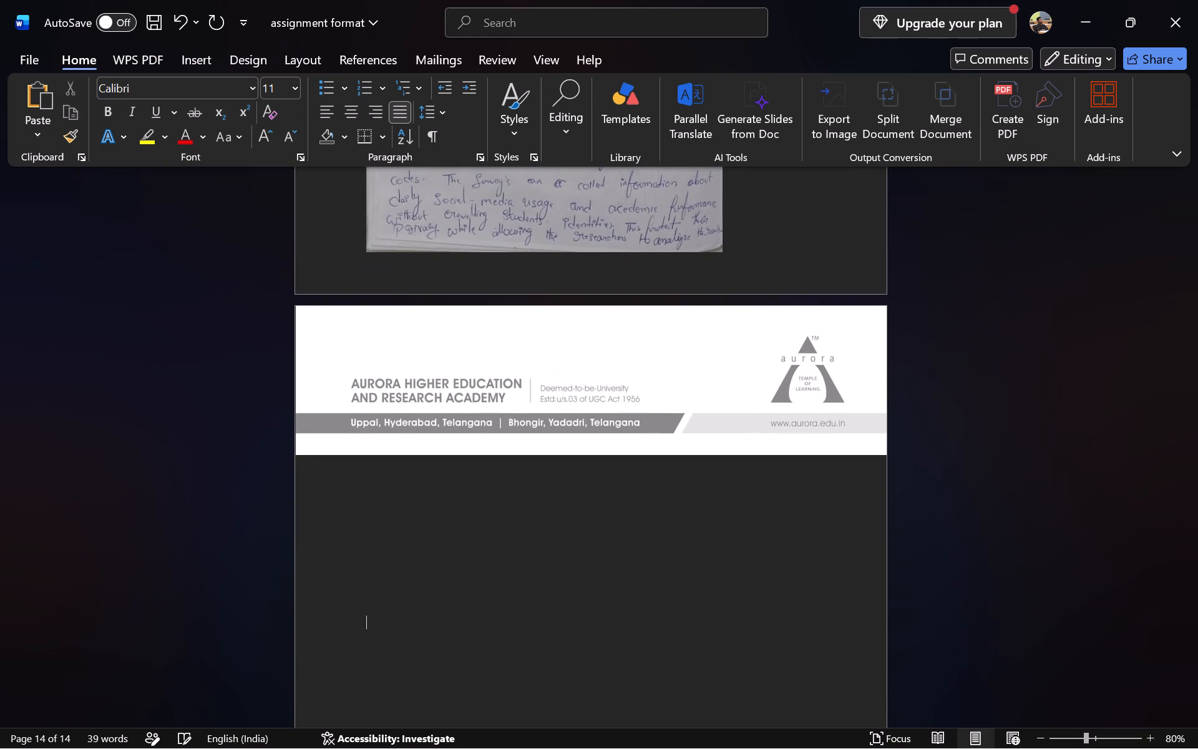
key(BackSpace)
key(BackSpace)
key(BackSpace)
key(BackSpace)
key(BackSpace)
key(BackSpace)
key(BackSpace)
key(BackSpace)
key(BackSpace)
key(BackSpace)
key(BackSpace)
key(BackSpace)
Re-examine the question 3 scans at the document's end, checking that no empty page follows the last one.
scroll(411, 682, down, 2)
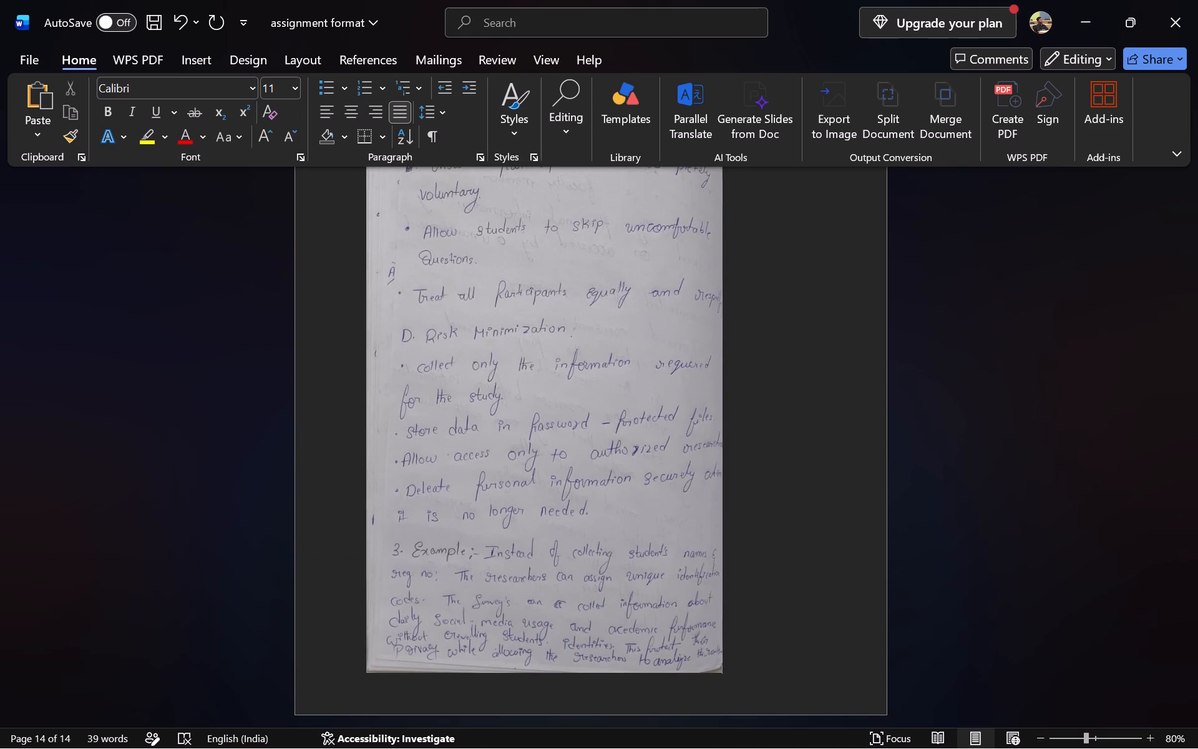
scroll(411, 682, down, 5)
scroll(411, 682, up, 2)
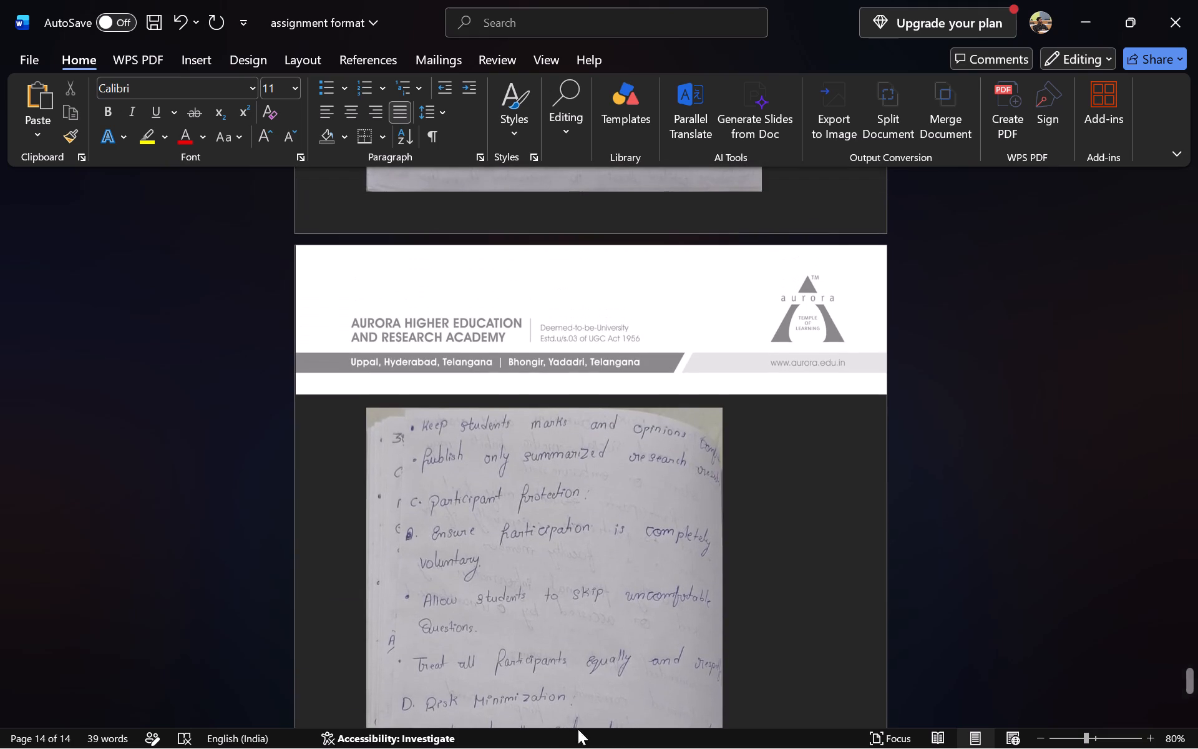
scroll(582, 590, down, 9)
scroll(582, 590, up, 9)
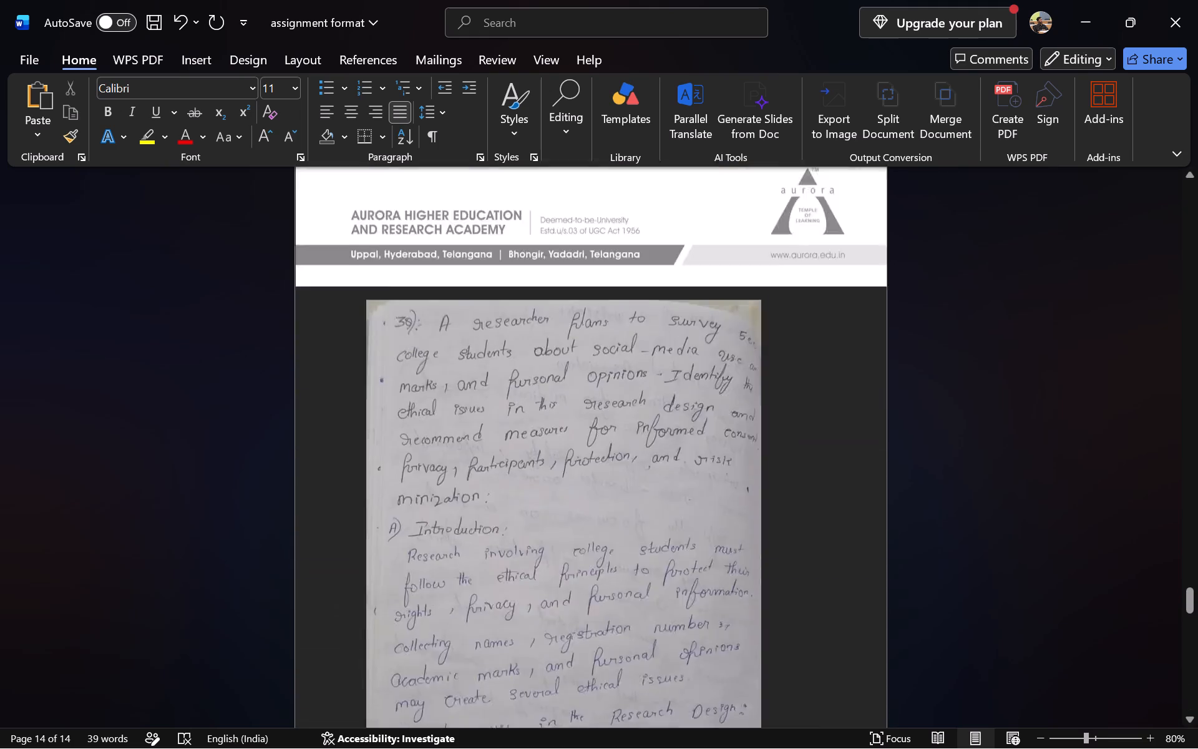
ctrl+scroll(582, 590, up, 3)
Review all the document's pages together in a zoomed-out overview, and go back through them at 80% zoom to the cover page.
ctrl+scroll(582, 590, down, 5)
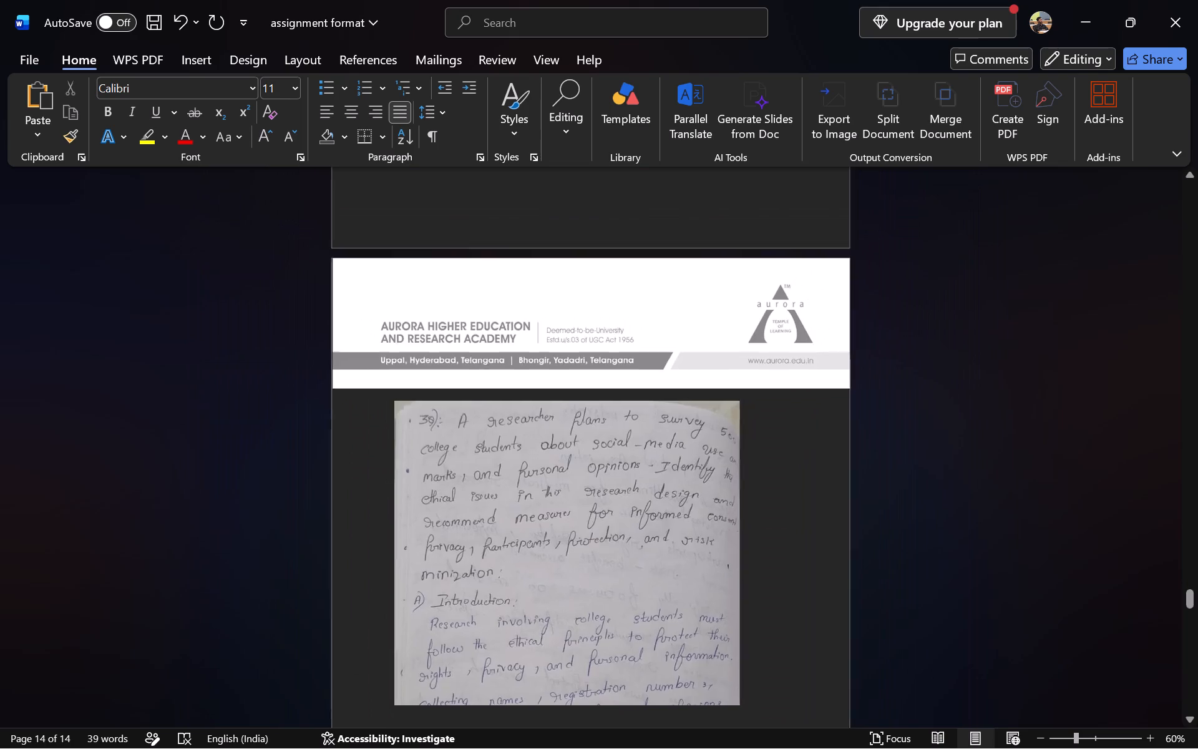
ctrl+scroll(582, 590, down, 5)
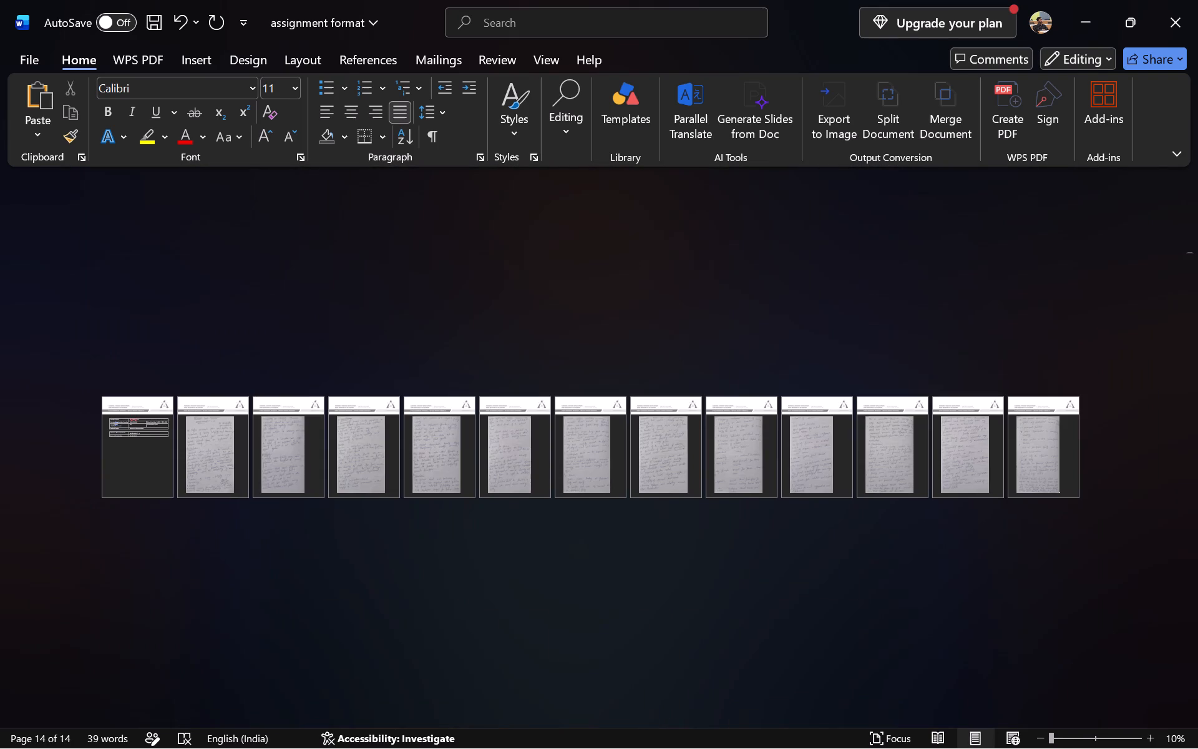
ctrl+scroll(514, 569, up, 1)
scroll(514, 569, right, 4)
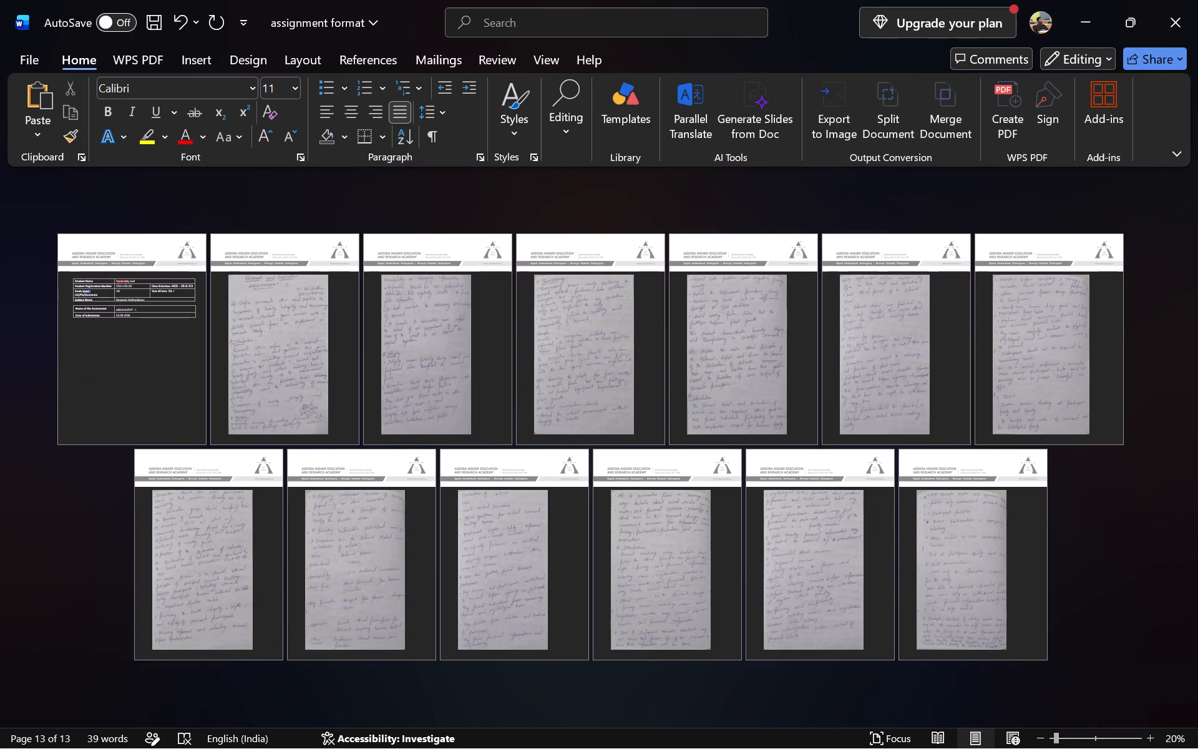
scroll(1051, 314, down, 1)
ctrl+scroll(308, 379, up, 3)
scroll(308, 379, up, 5)
ctrl+scroll(308, 379, up, 3)
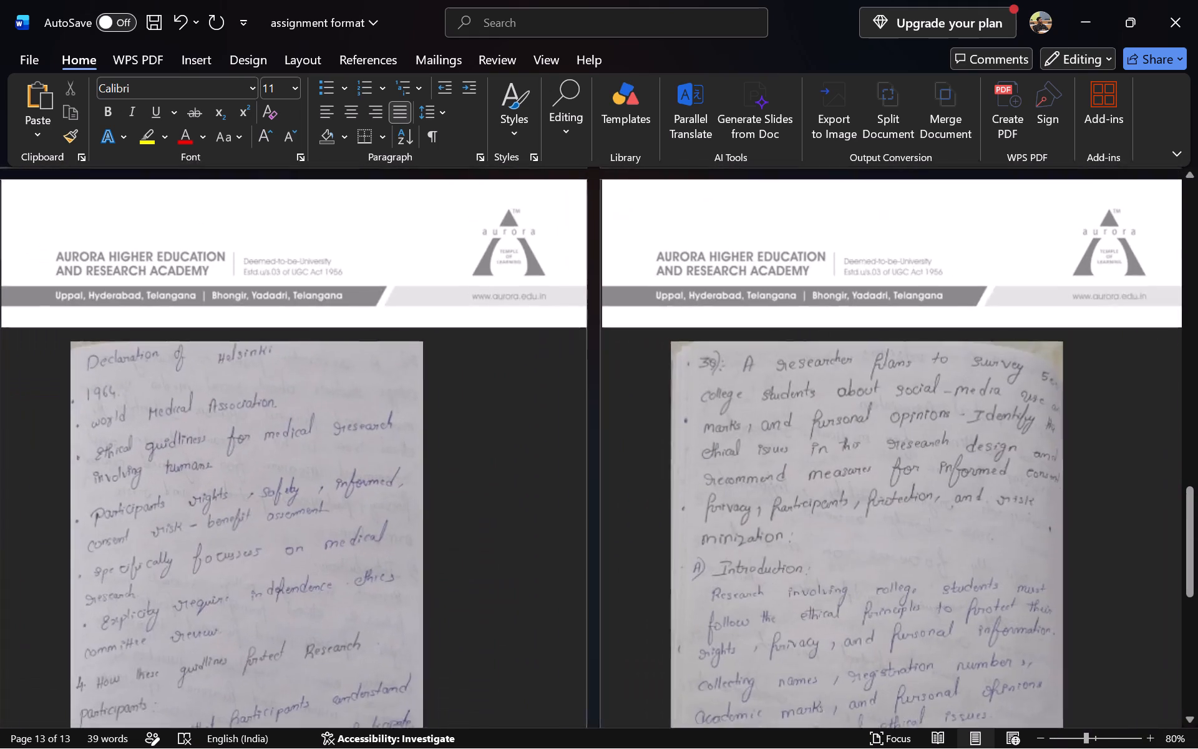
scroll(308, 379, up, 11)
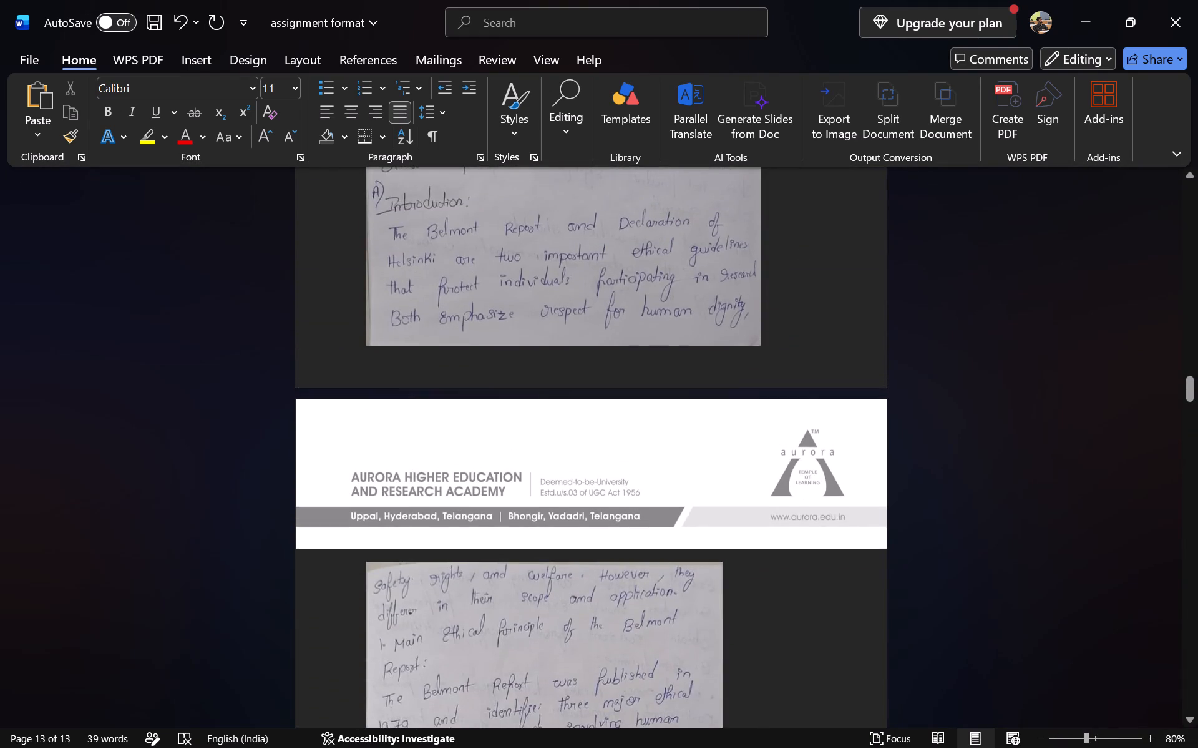
scroll(308, 379, up, 16)
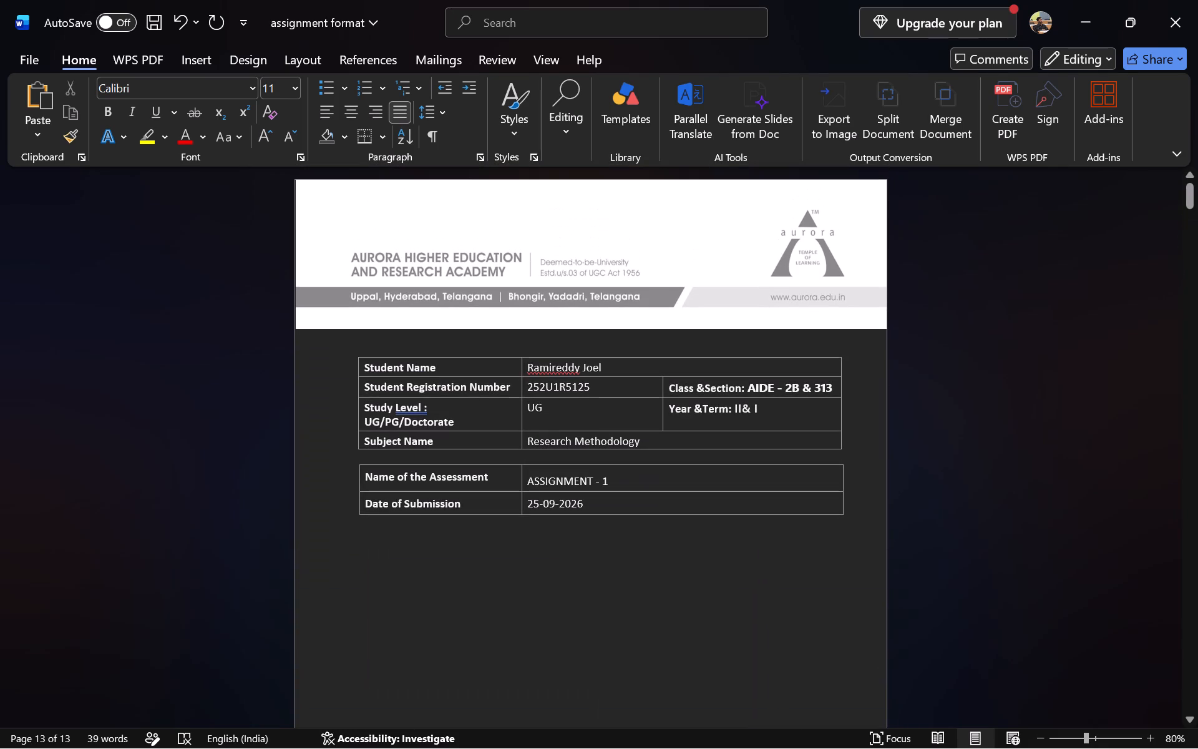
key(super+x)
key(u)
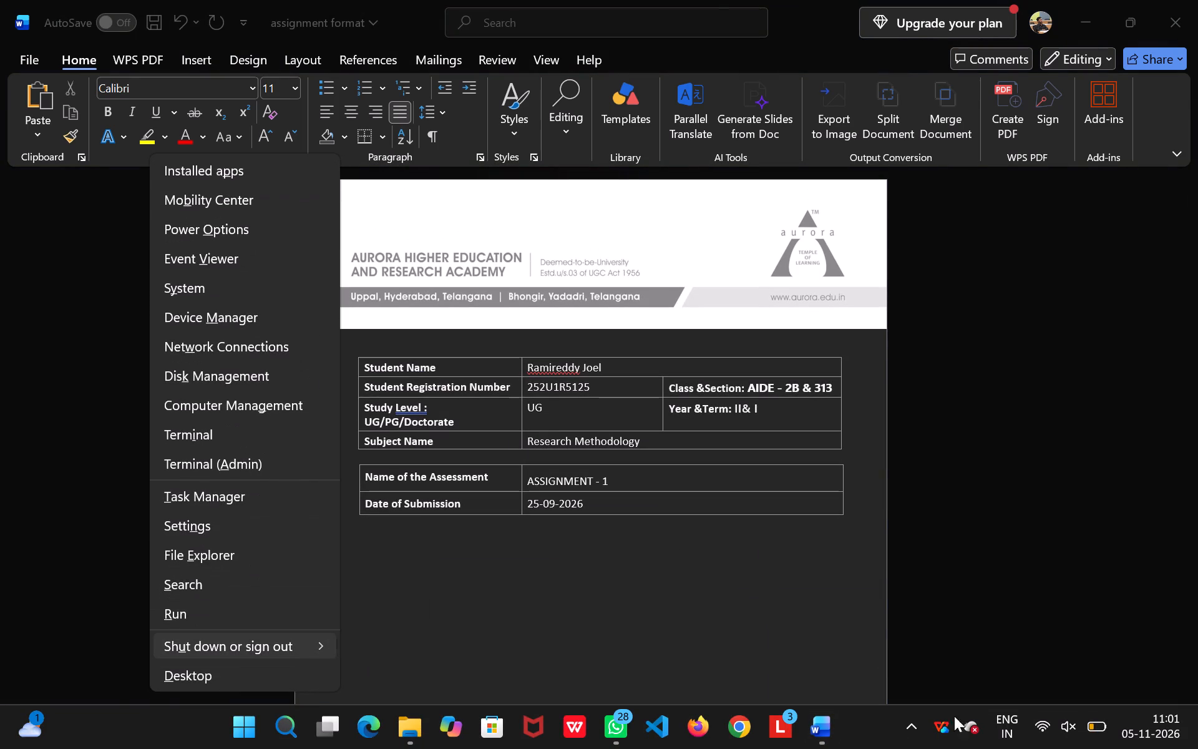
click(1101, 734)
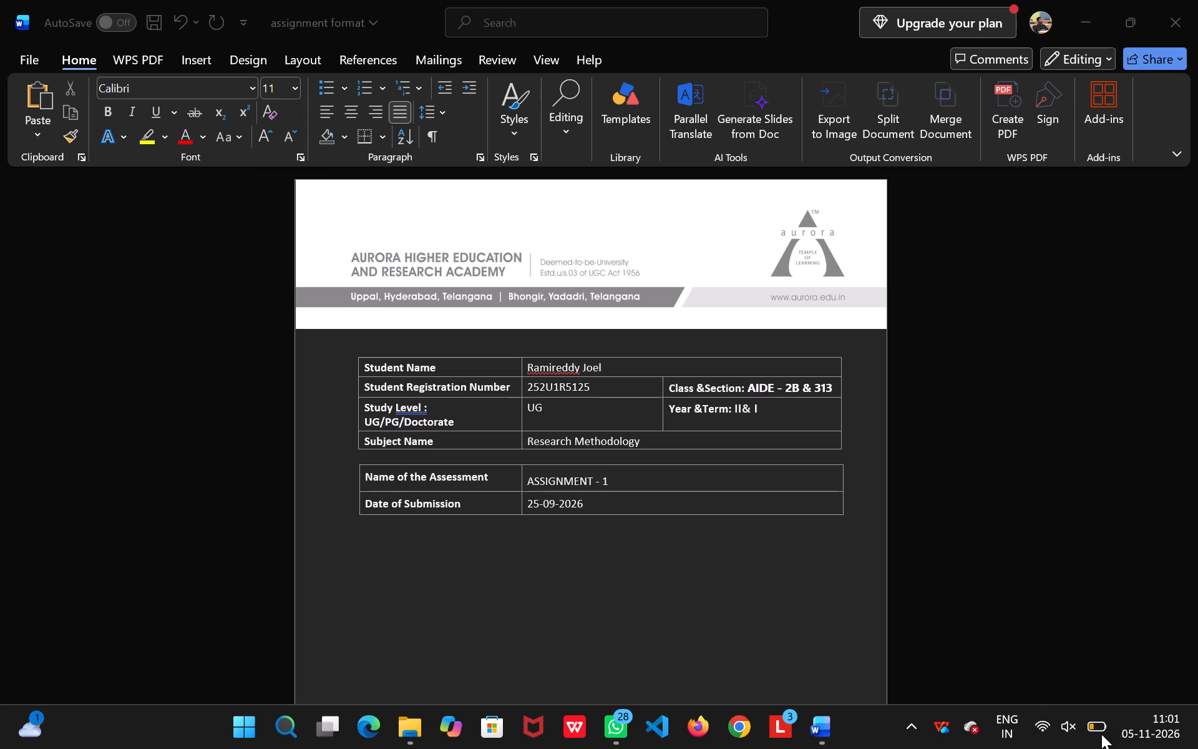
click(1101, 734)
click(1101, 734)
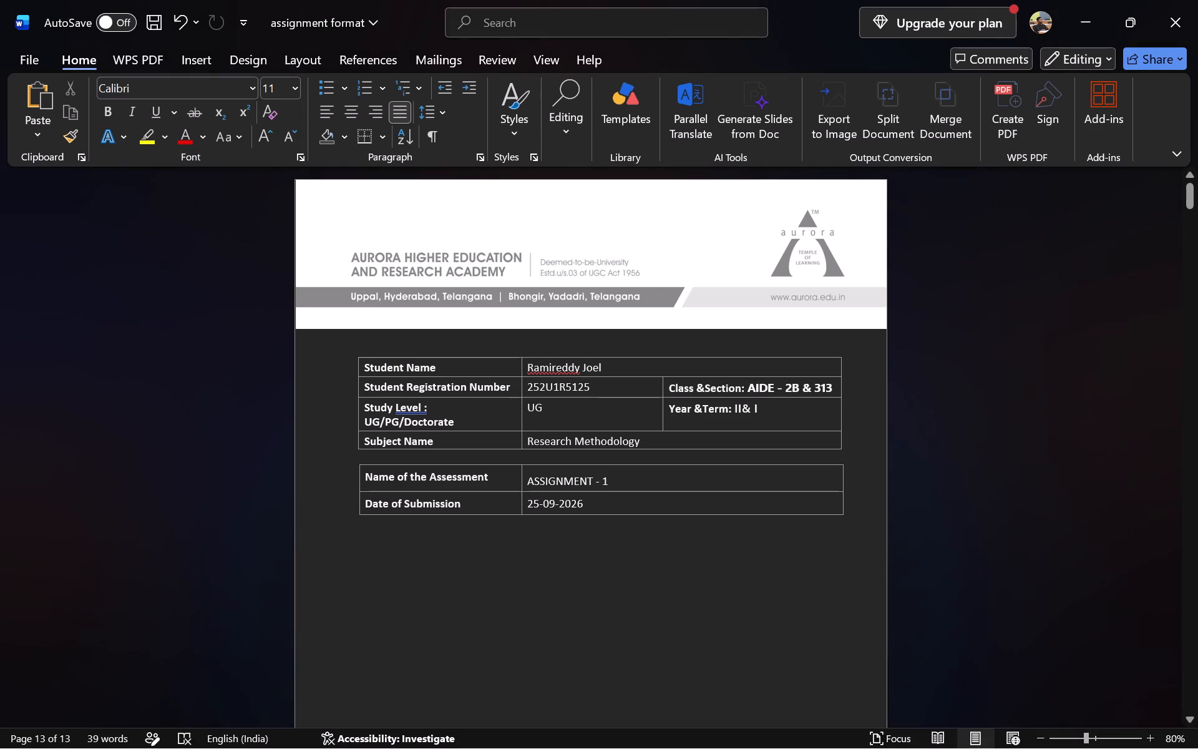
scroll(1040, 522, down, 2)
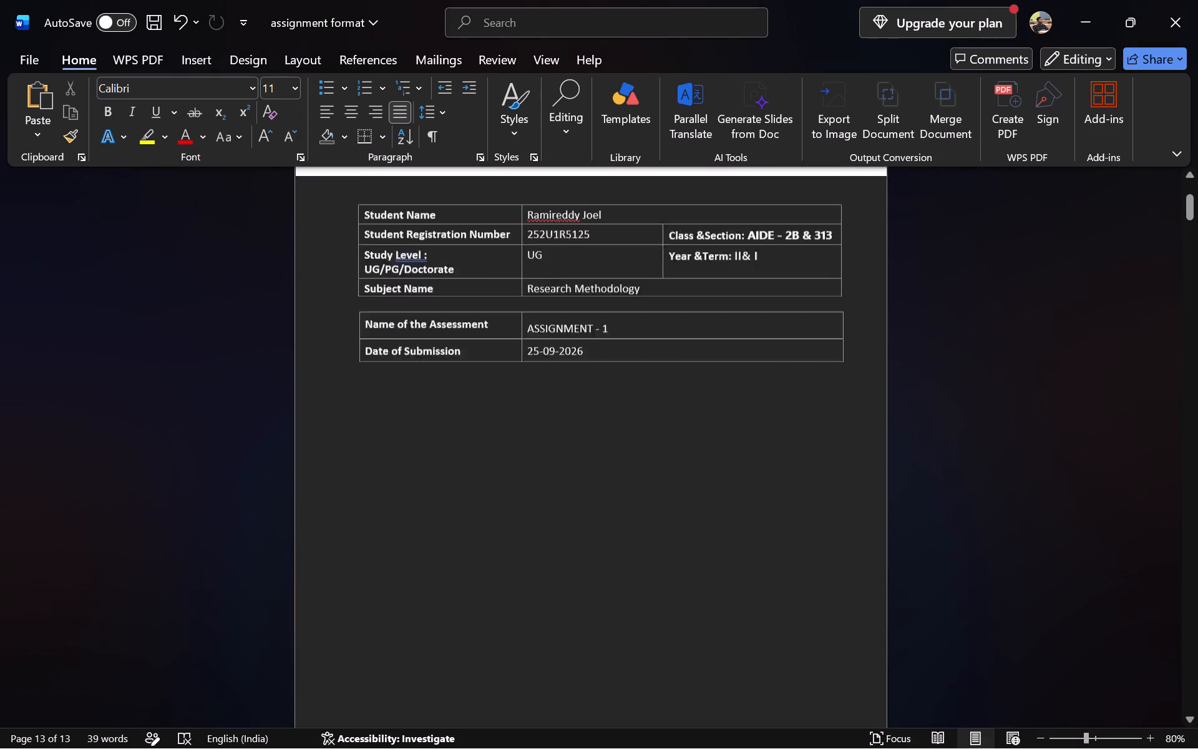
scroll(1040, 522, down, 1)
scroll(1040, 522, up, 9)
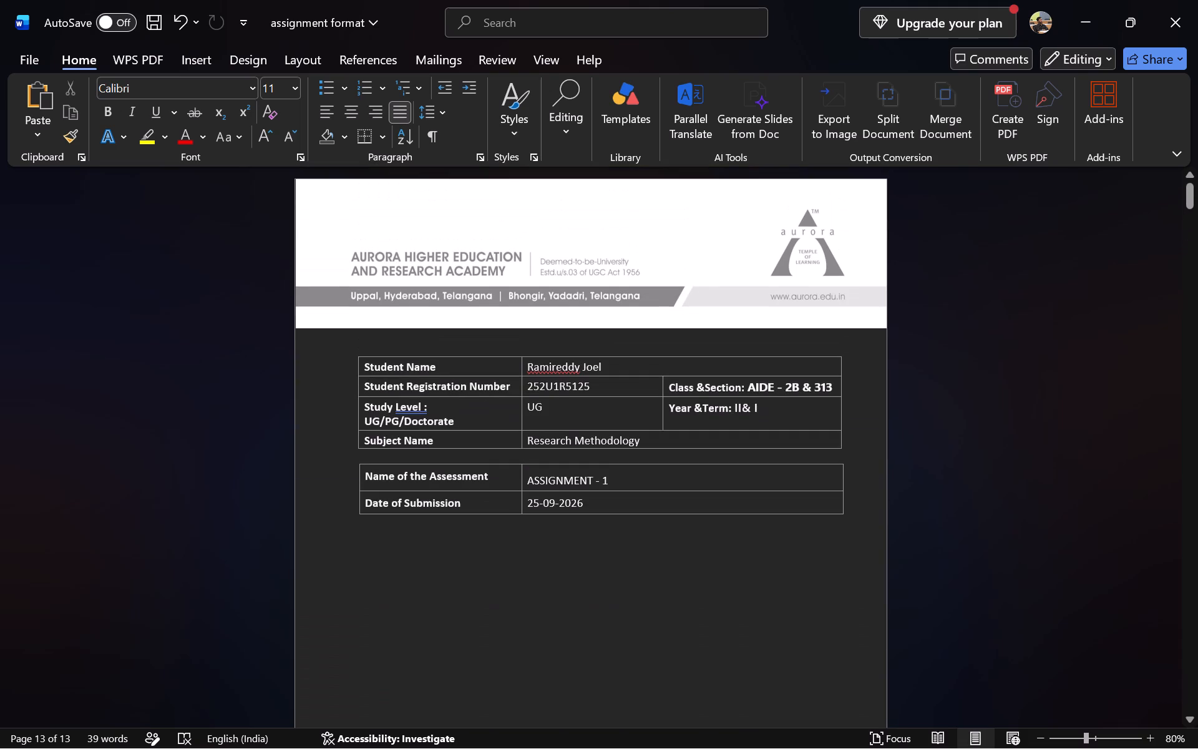
Put the computer to sleep with the assignment format document left open.
key(super+x)
text(us)
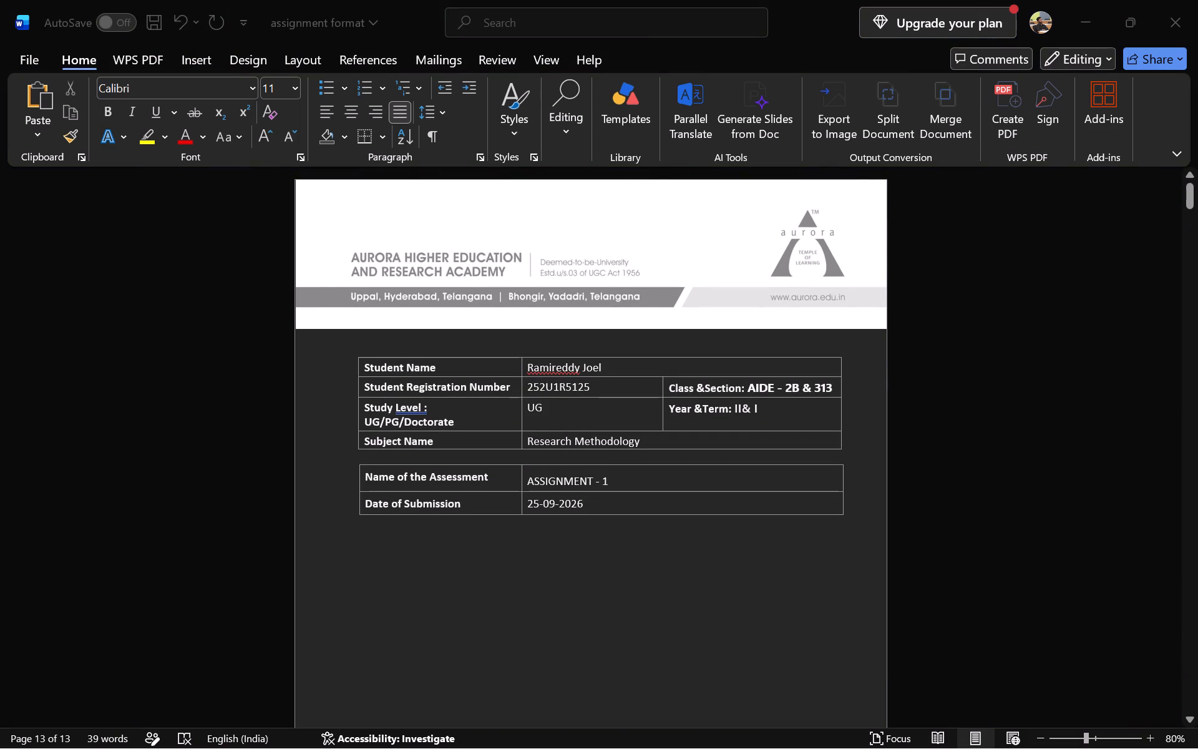
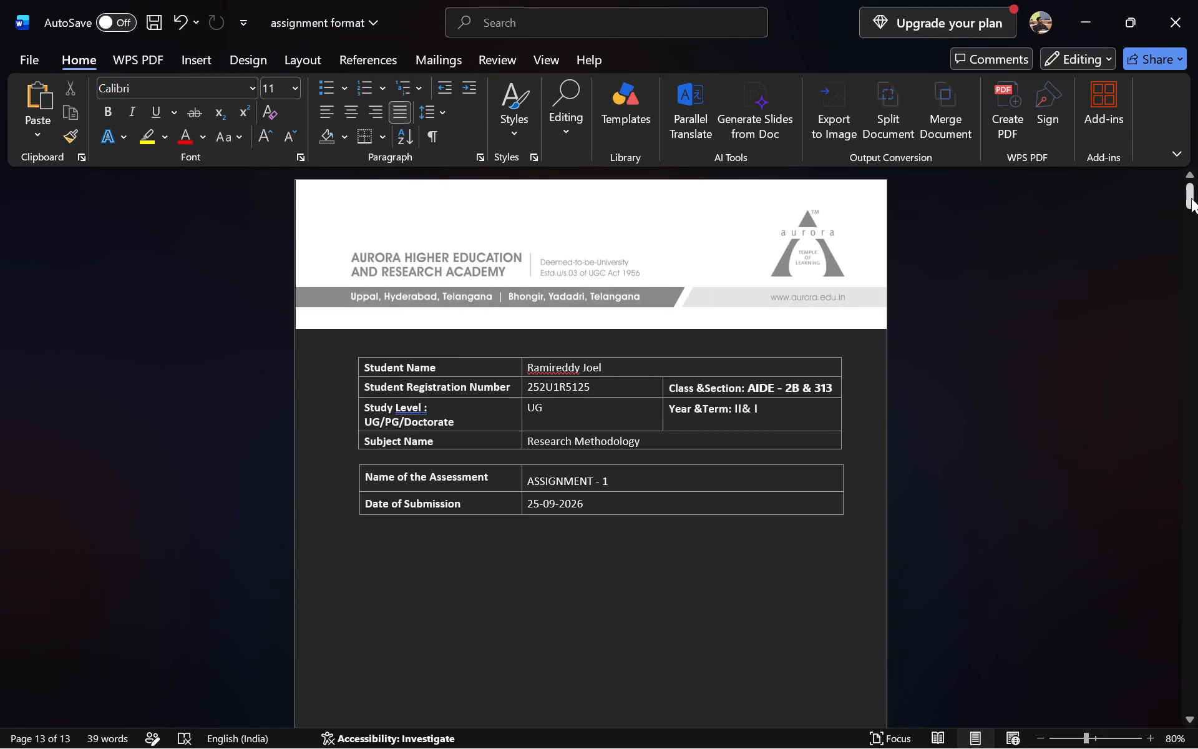
Replace the student name in the cover page table with the student name handwritten on the first assignment scan.
drag(1191, 198, 1195, 248)
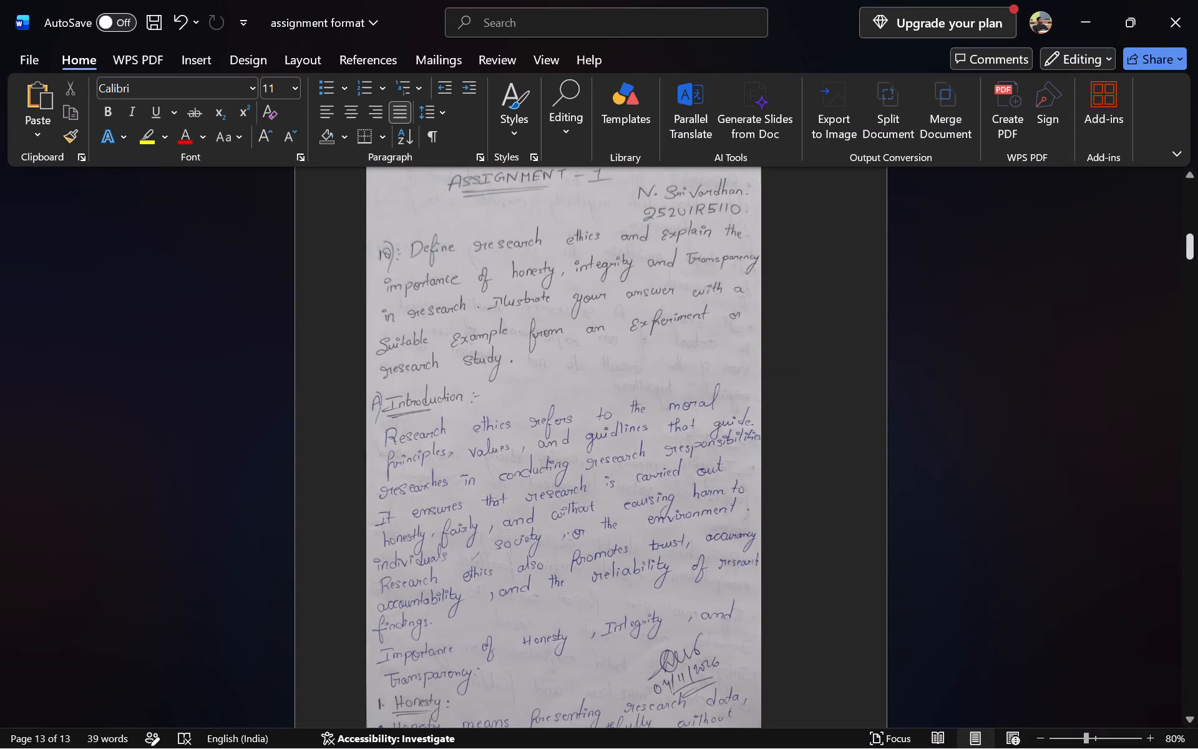
scroll(1111, 316, up, 6)
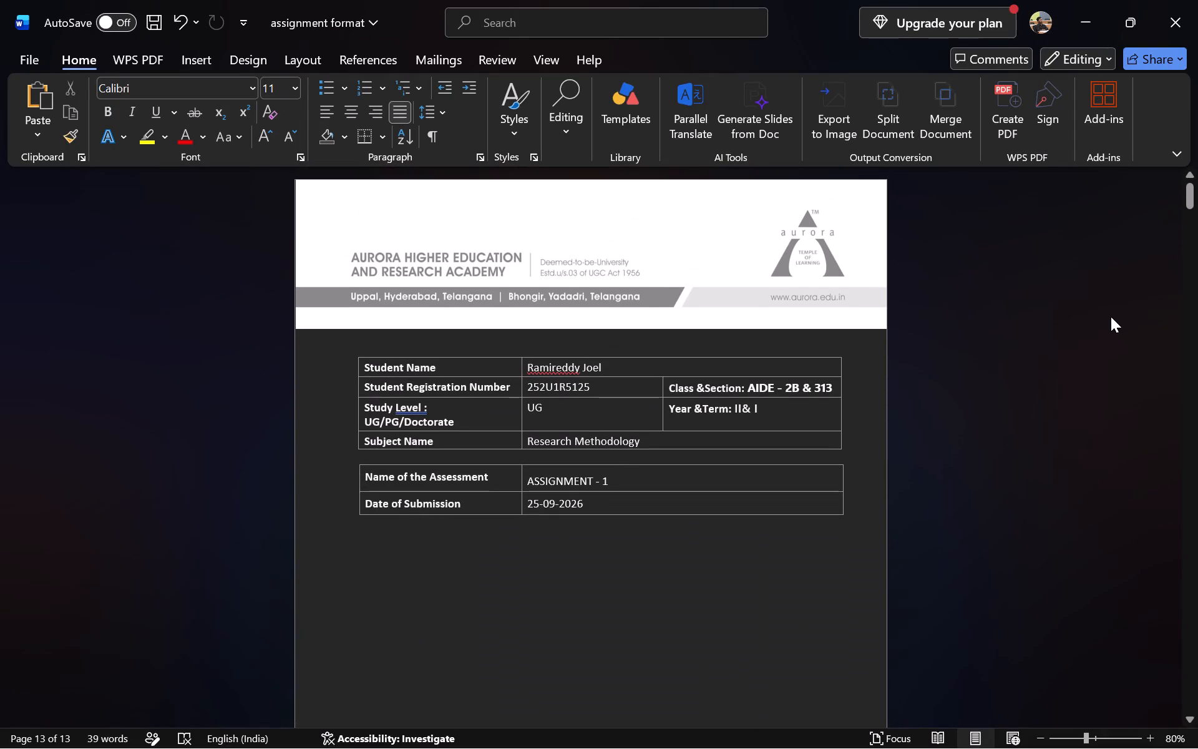
scroll(1111, 316, up, 2)
scroll(1013, 431, down, 5)
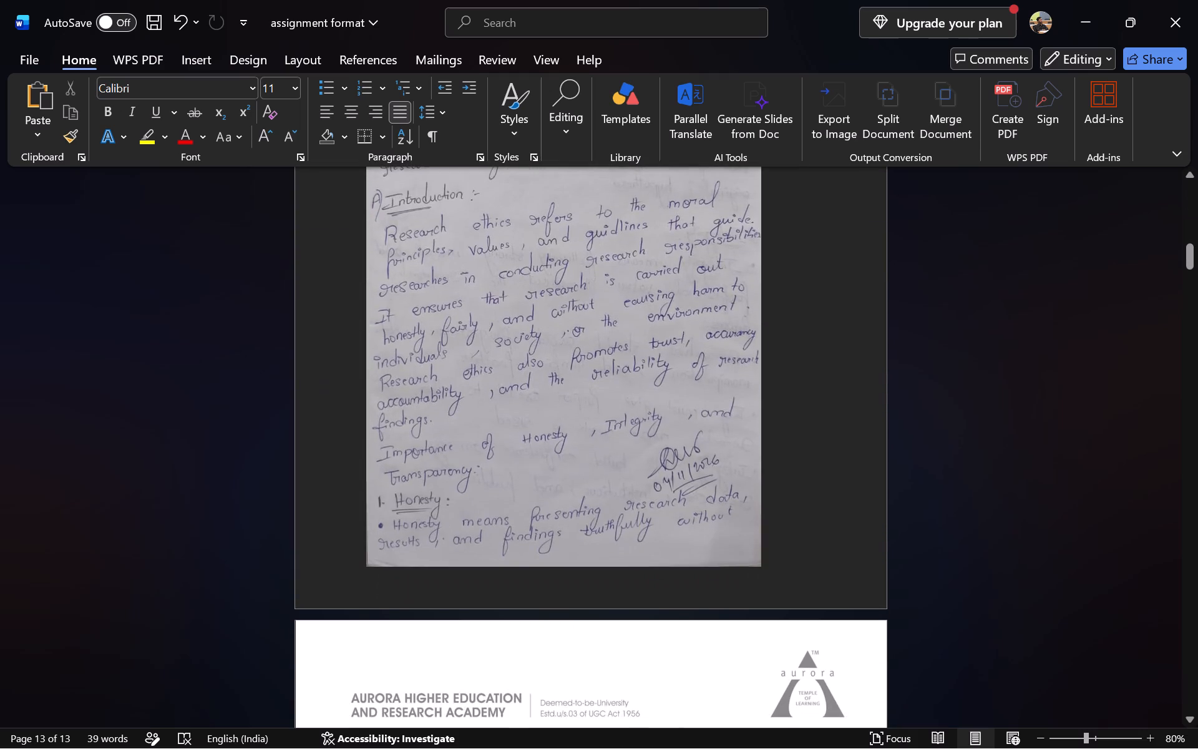
scroll(1013, 431, up, 6)
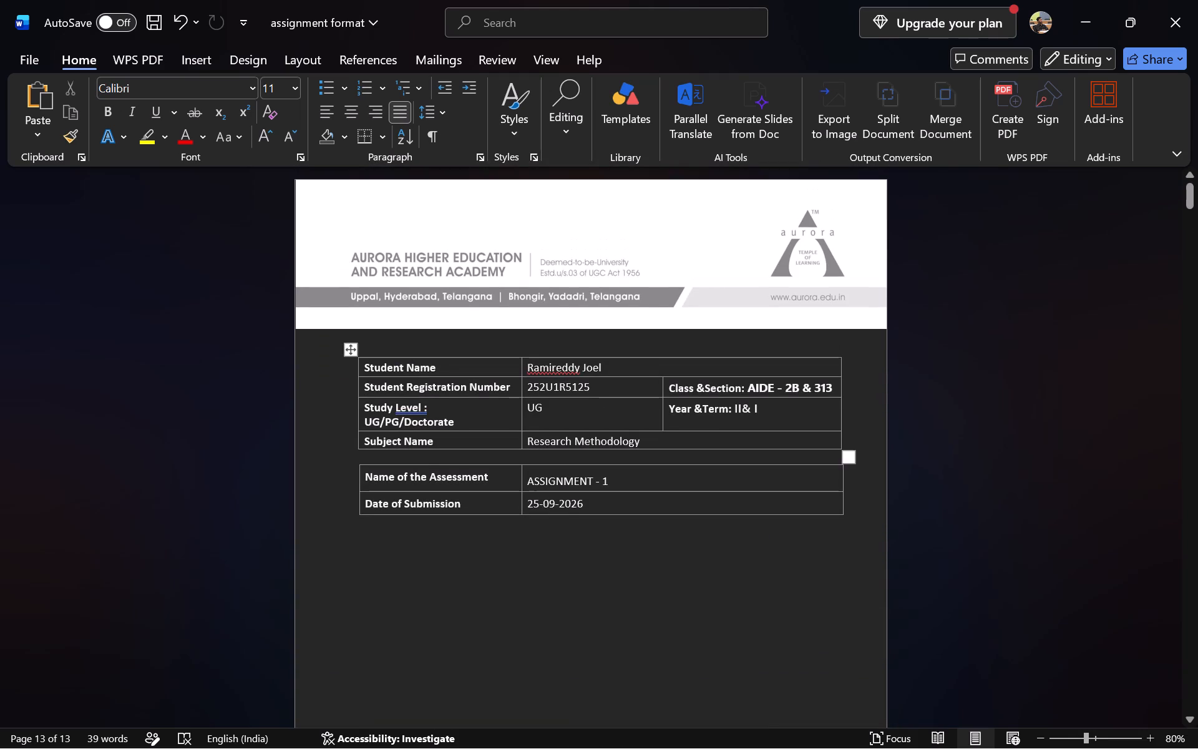
ctrl+scroll(686, 450, up, 3)
drag(612, 373, 513, 380)
key(BackSpace)
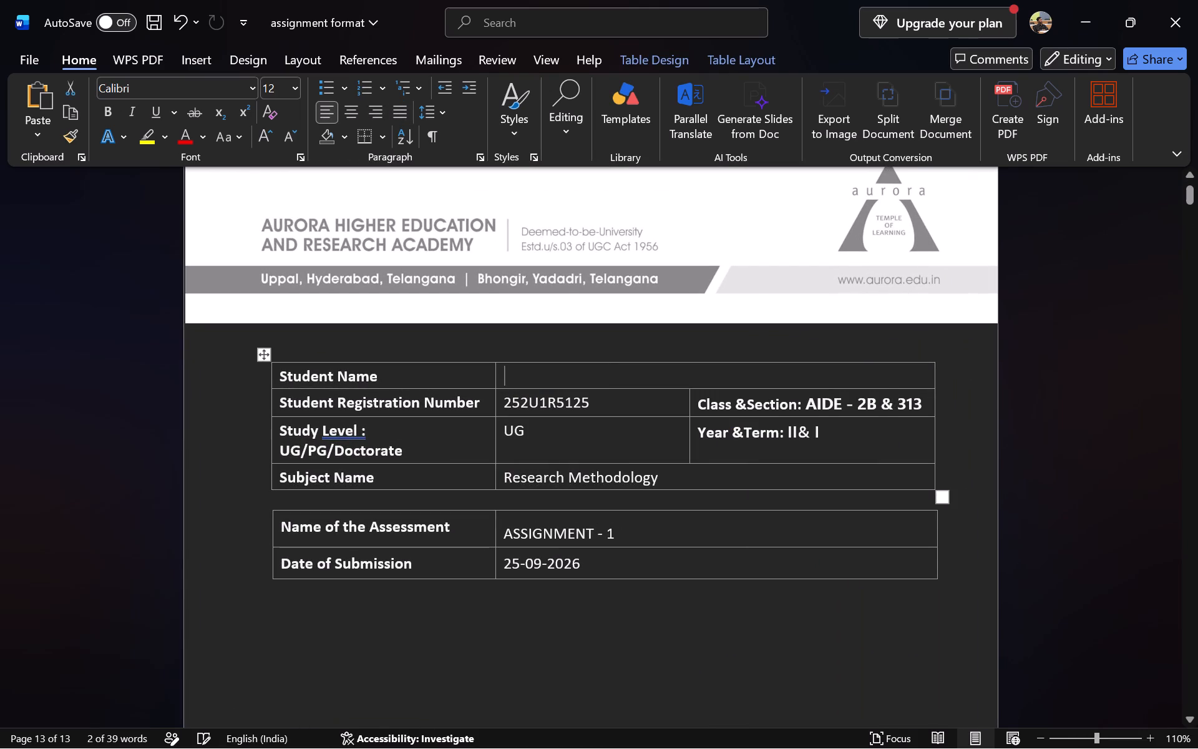
key(n)
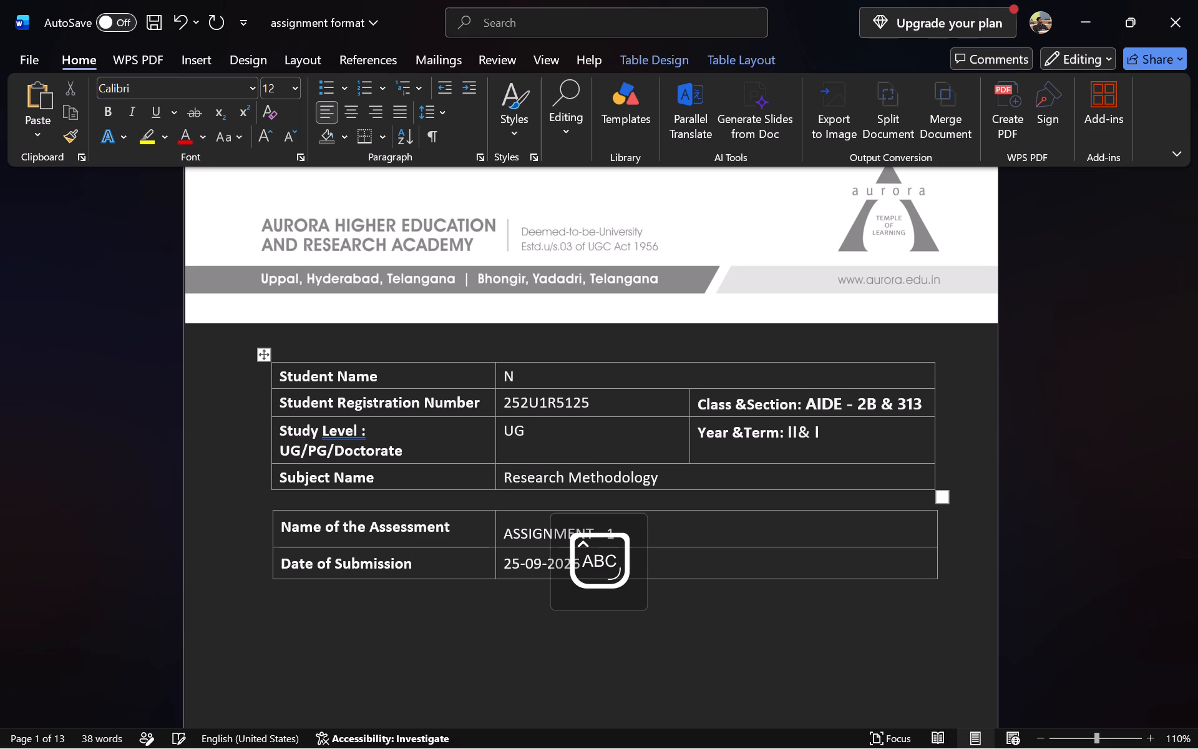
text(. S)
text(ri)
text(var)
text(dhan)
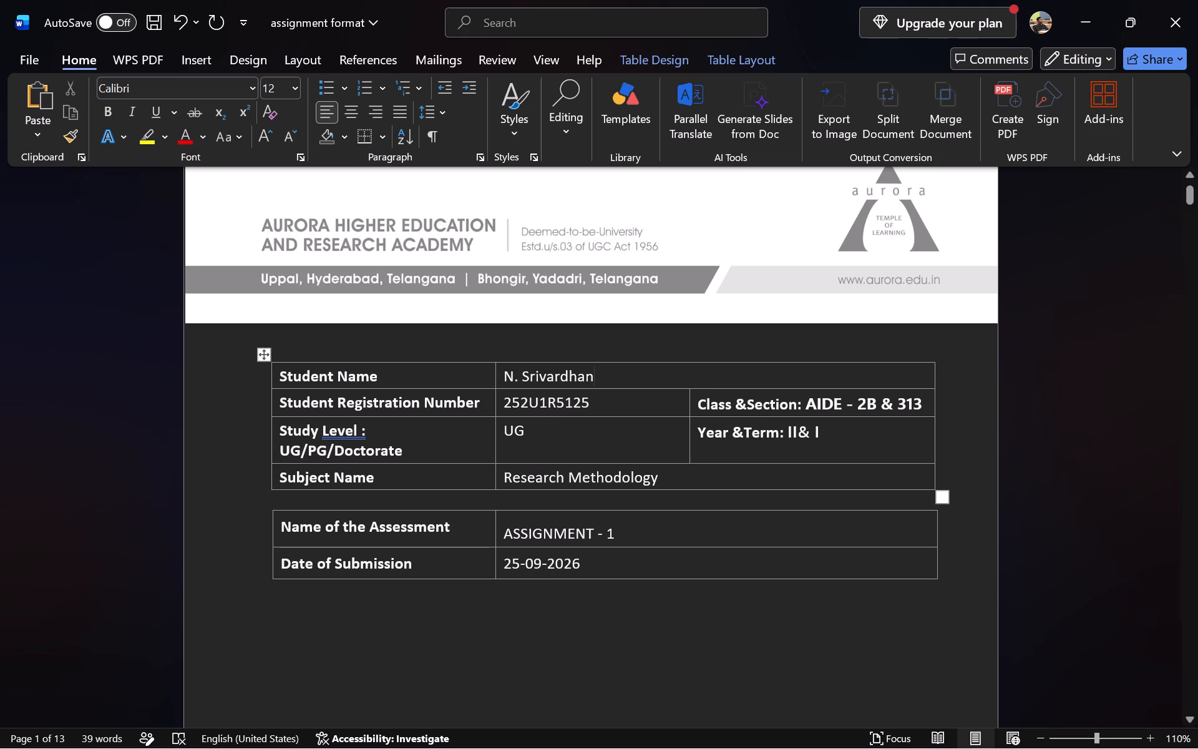
Change the last two digits of the cover page's student registration number to match the number handwritten on the first scan.
click(603, 408)
key(BackSpace)
key(BackSpace)
key(1)
key(0)
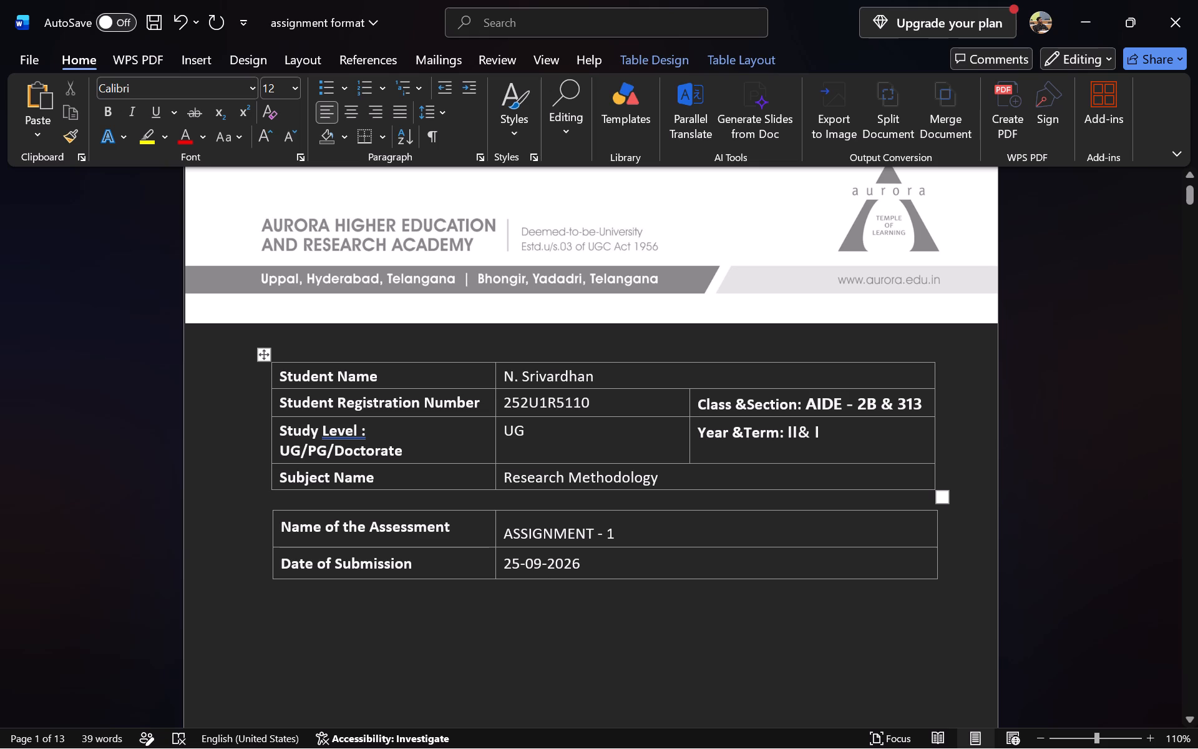
Set the Year & Term entry in the cover page table to "II & II", reusing the existing II numeral and spacing the ampersand.
click(797, 431)
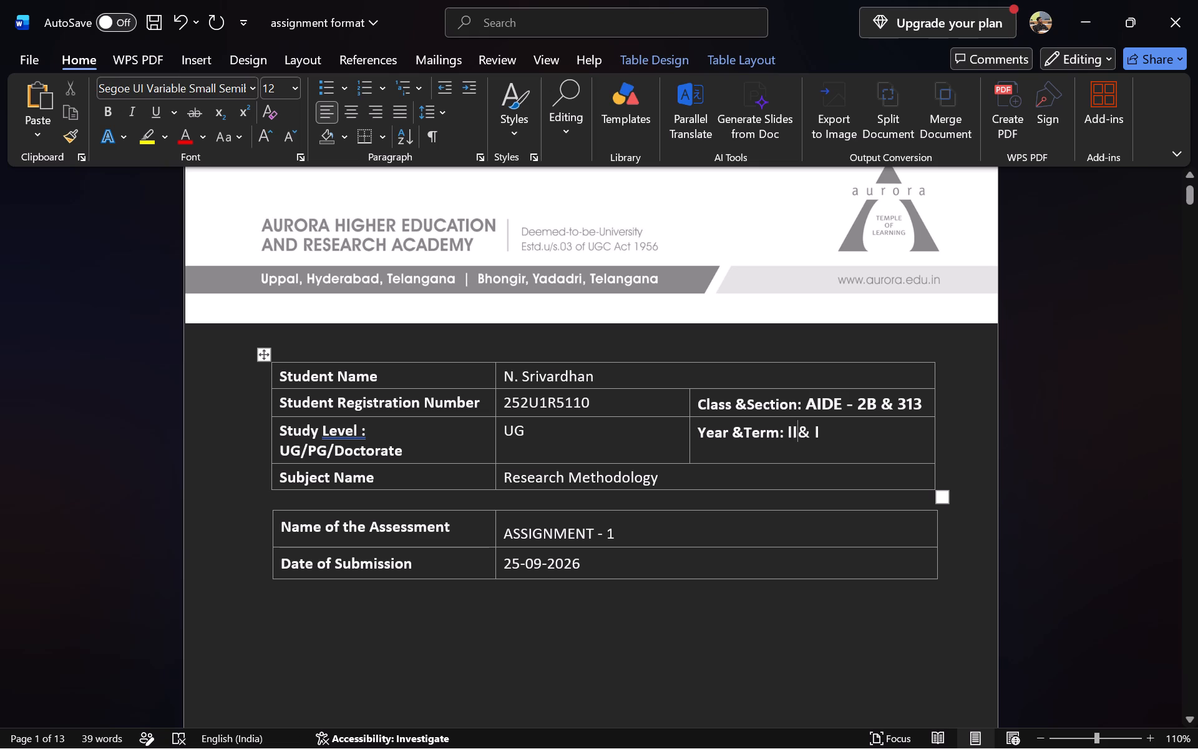
click(826, 432)
key(BackSpace)
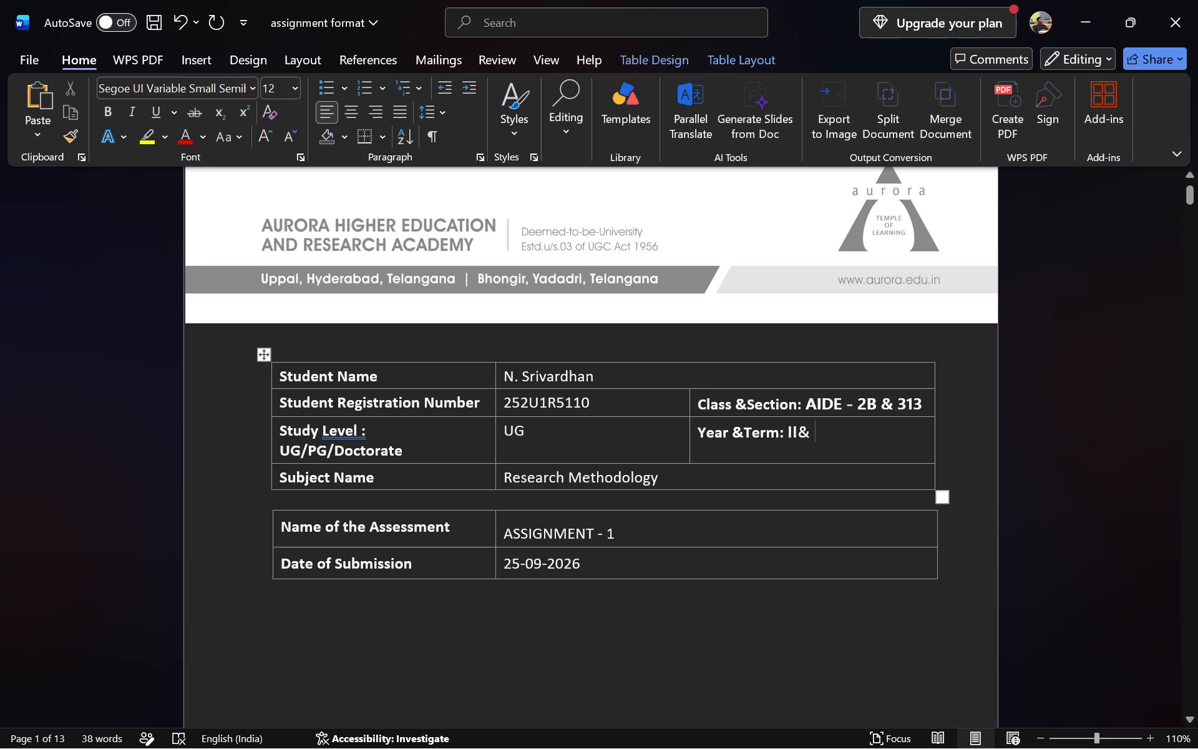
drag(786, 433, 799, 433)
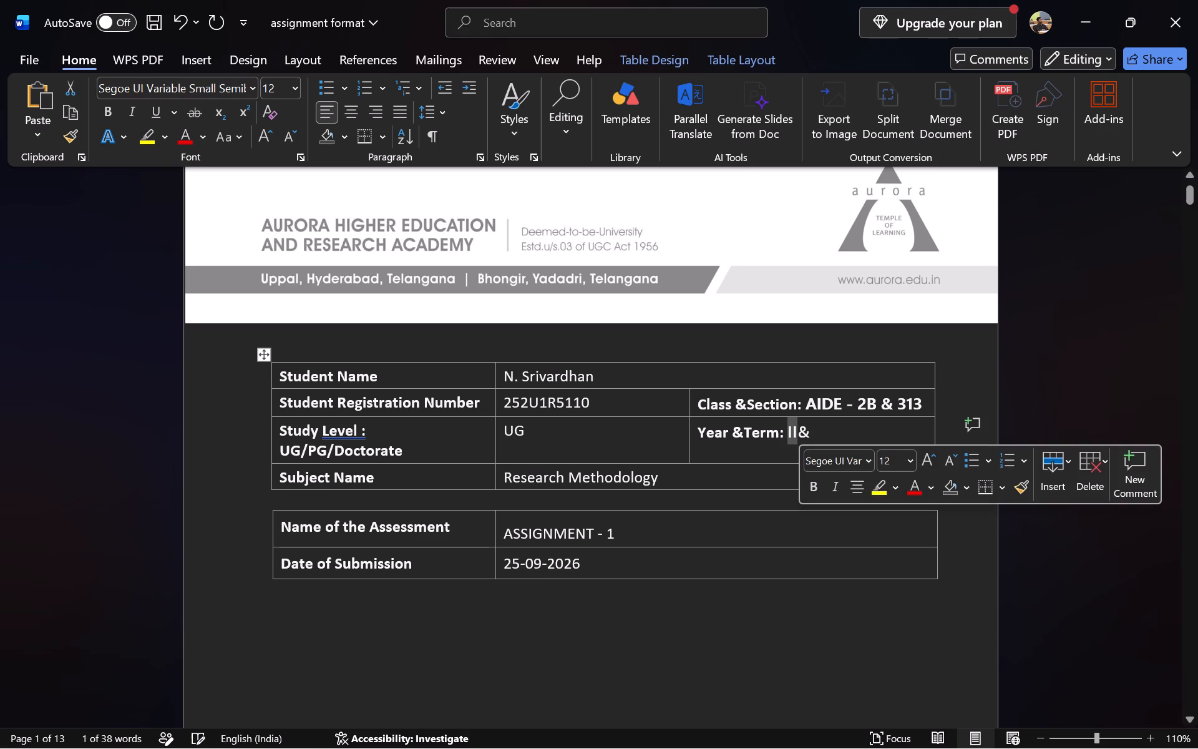
key(ctrl+c)
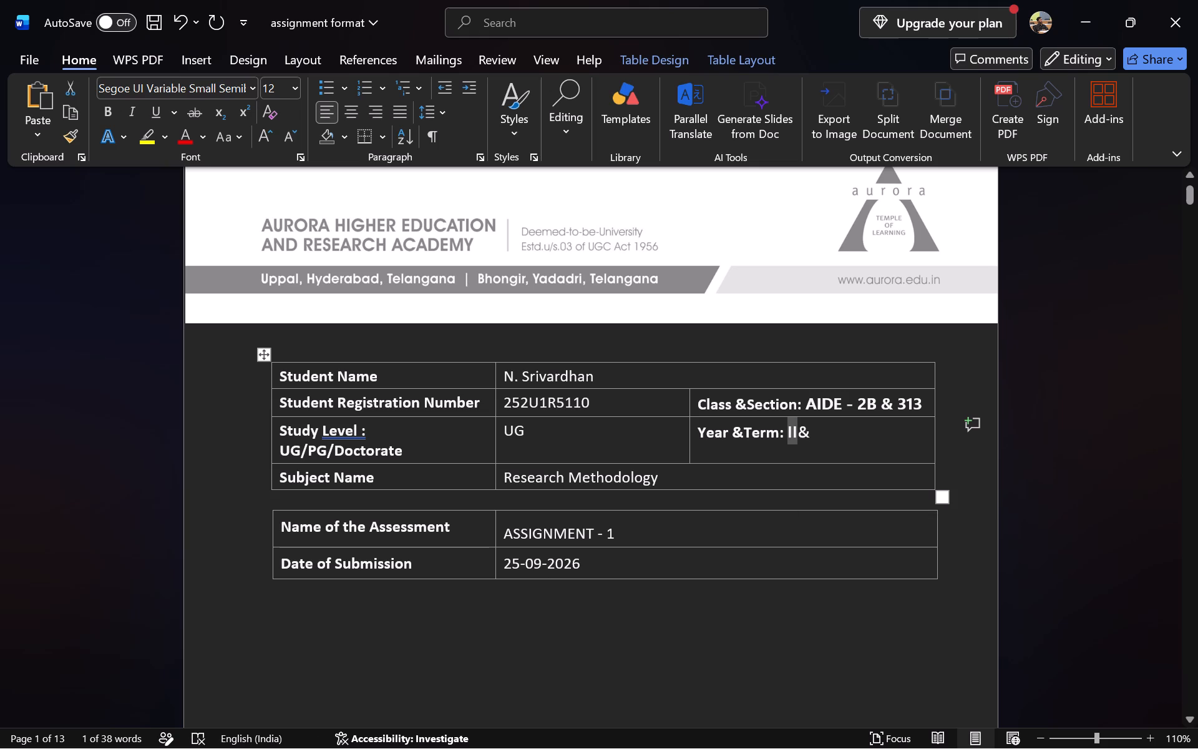
click(838, 433)
key(ctrl+v)
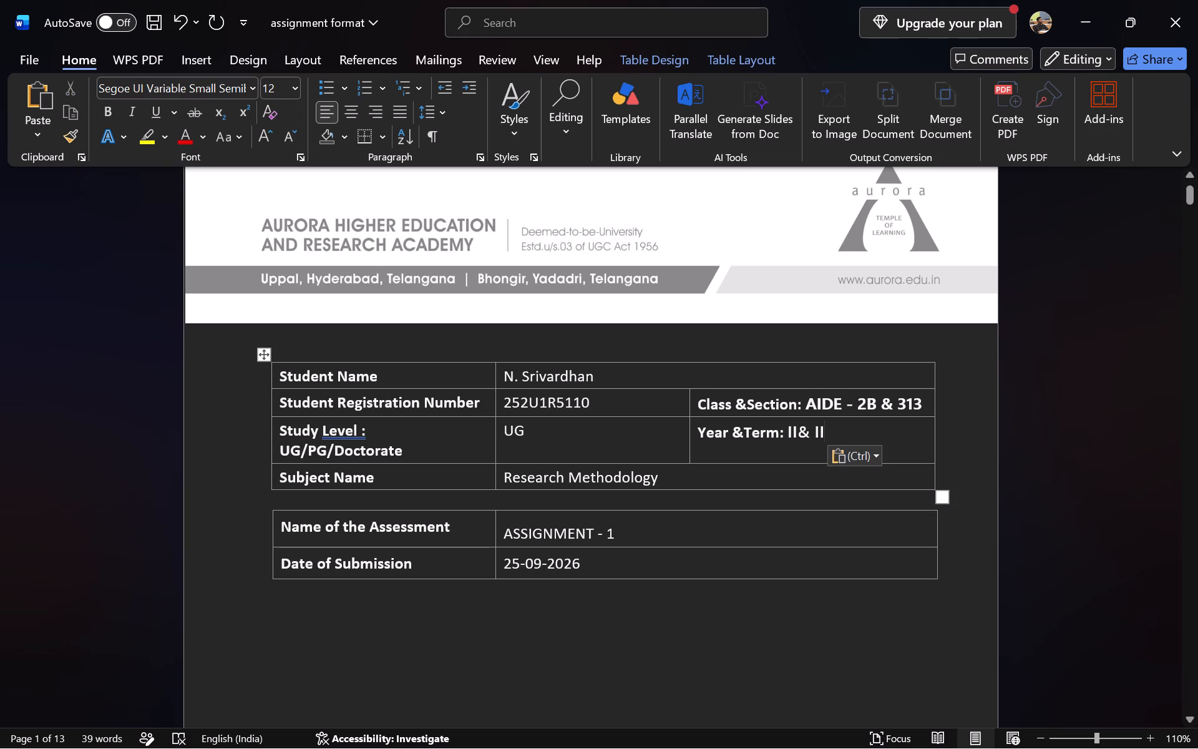
click(799, 431)
key(space)
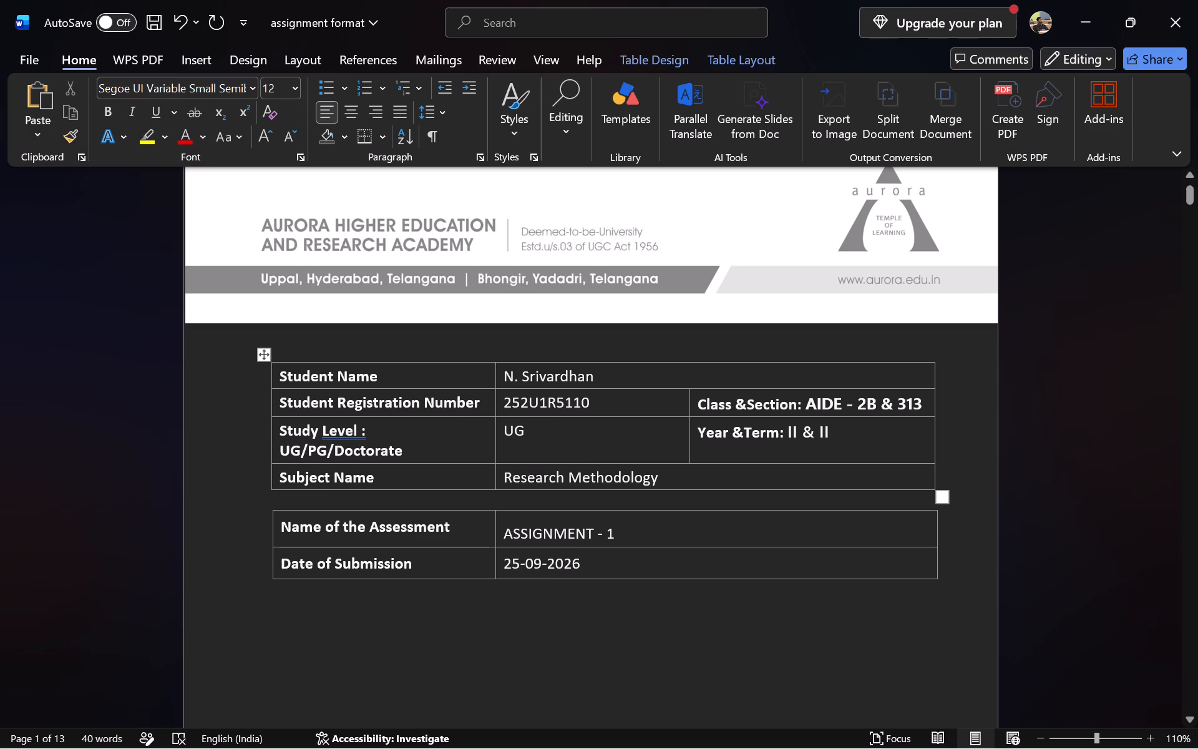
Set the Date of Submission on the cover page to 08-11-2026.
click(514, 560)
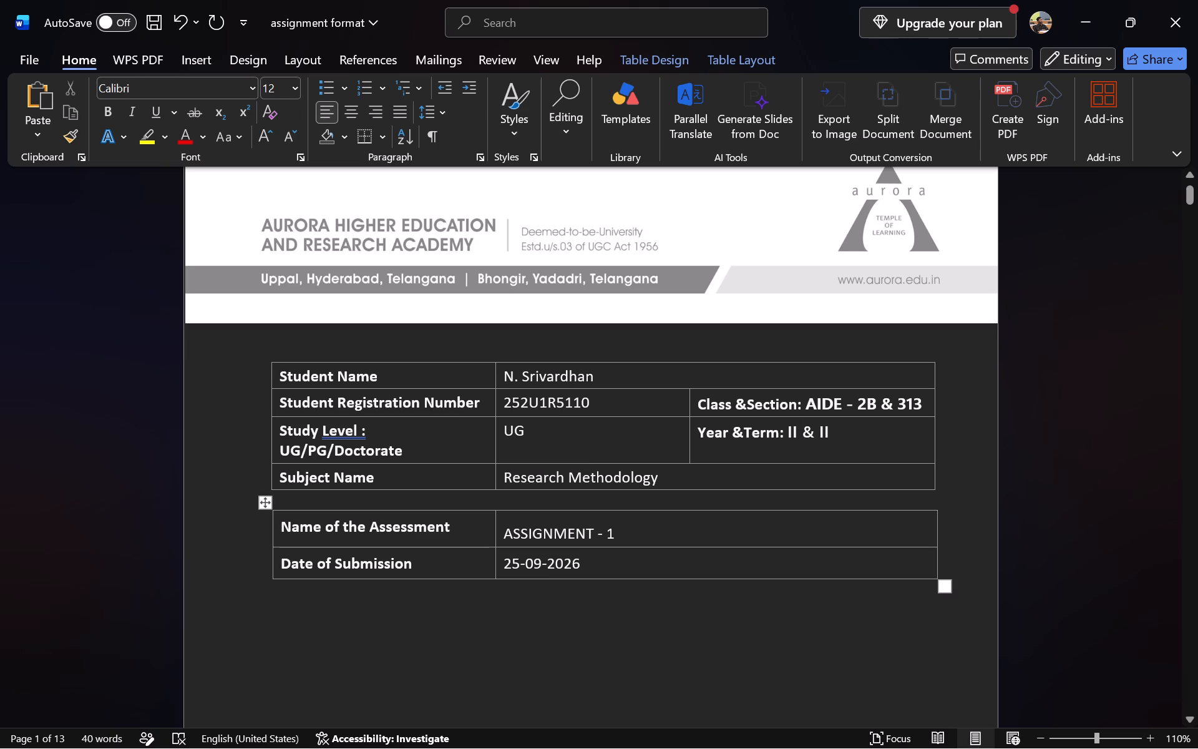
key(Right)
key(BackSpace)
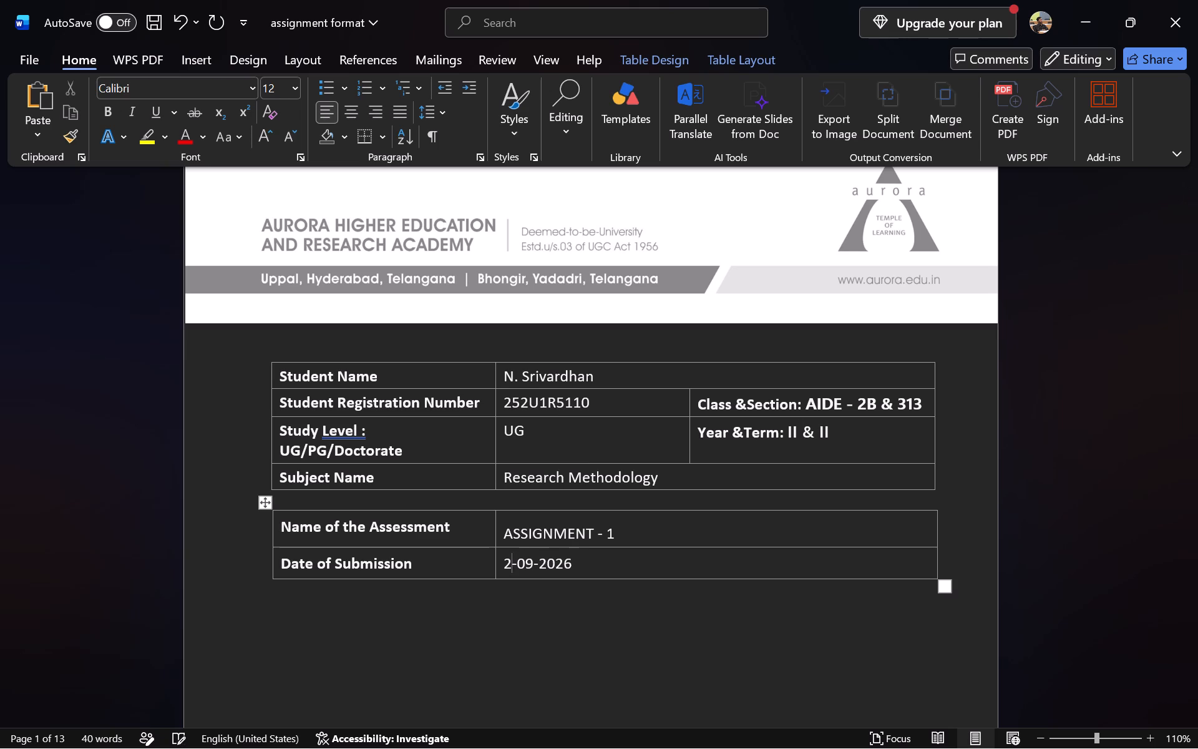
key(BackSpace)
key(Right)
key(Right)
key(Right)
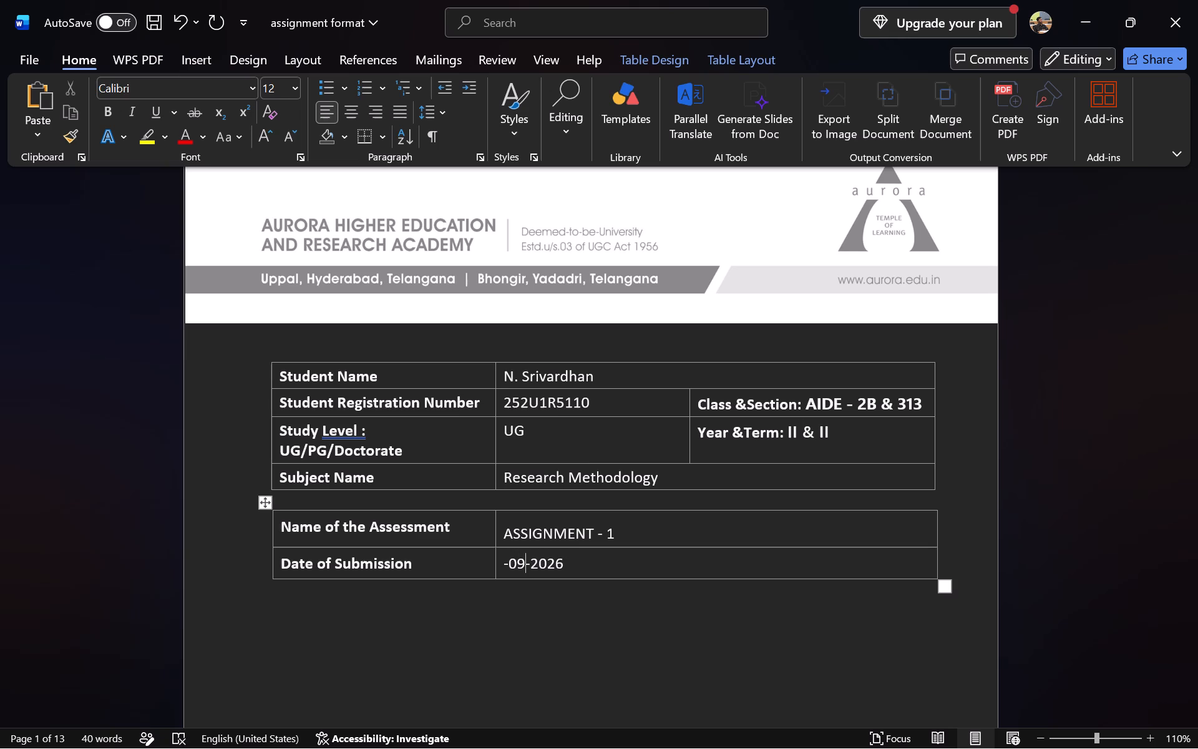
key(BackSpace)
key(BackSpace)
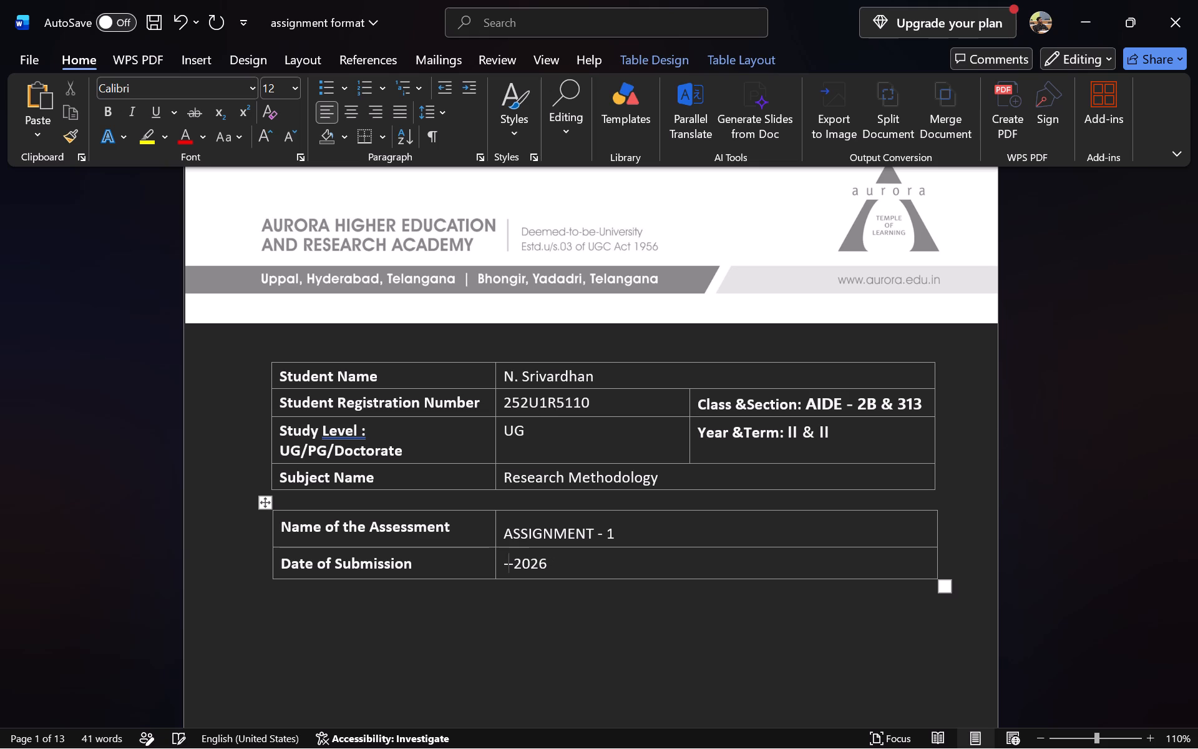
text(11)
key(Left)
key(Left)
key(Left)
text(08)
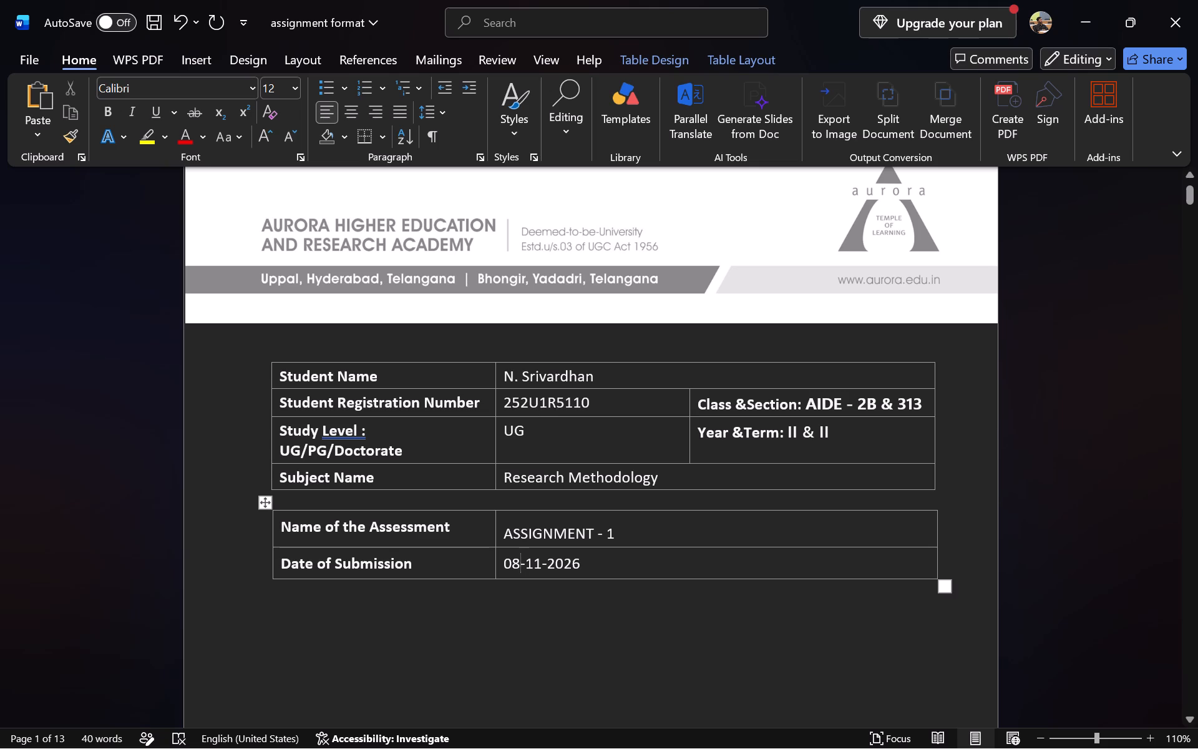
Switch to File Explorer, open the DD-5 Joel final PDF from Downloads to view its cover page, and close the PDF.
scroll(696, 526, down, 4)
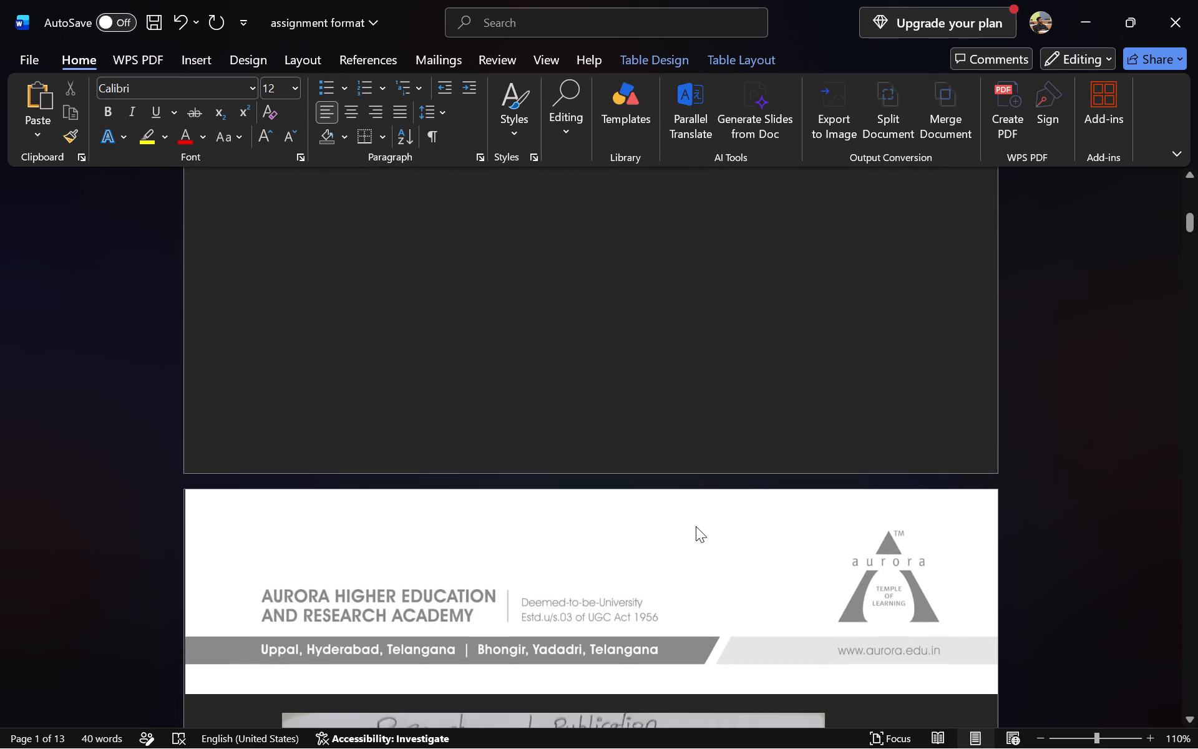
scroll(696, 526, down, 1)
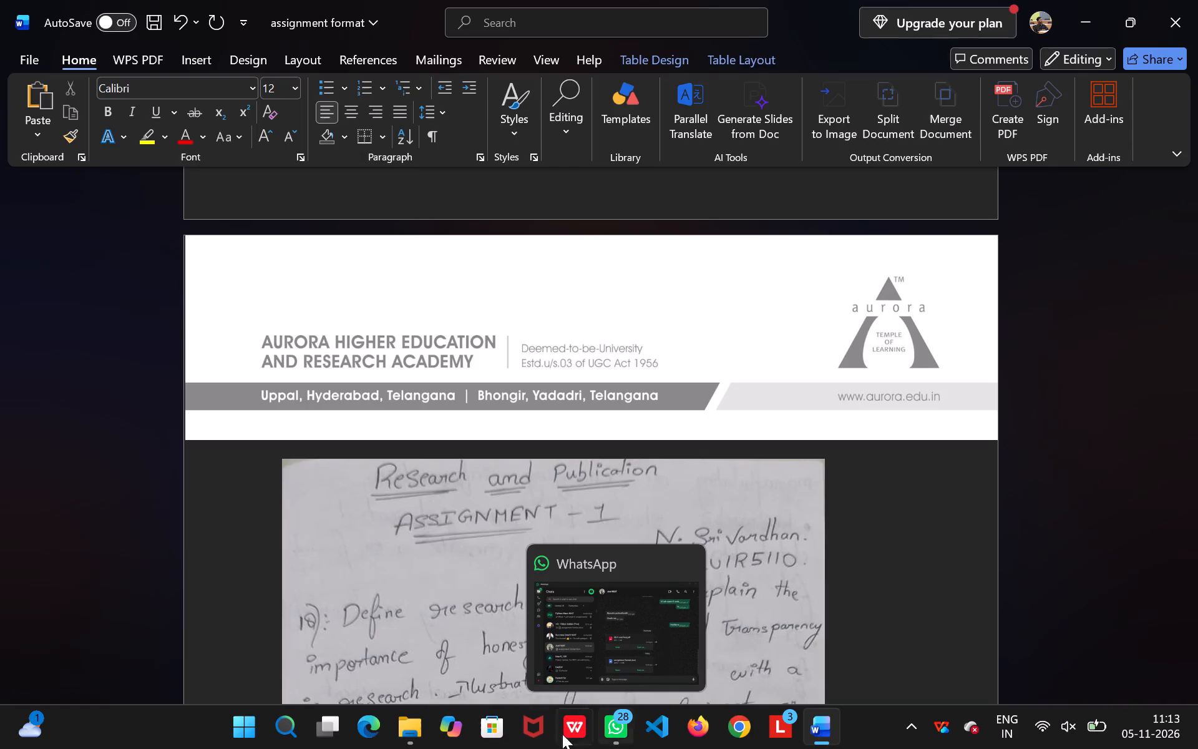
click(406, 642)
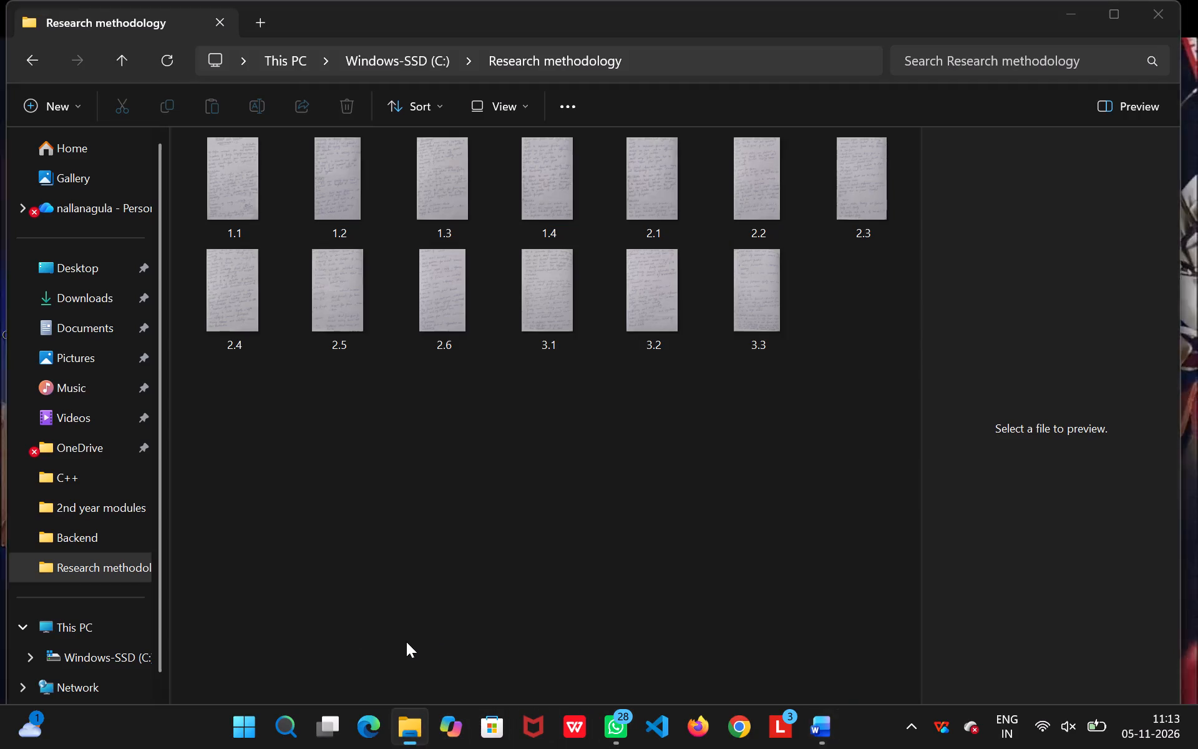
click(97, 564)
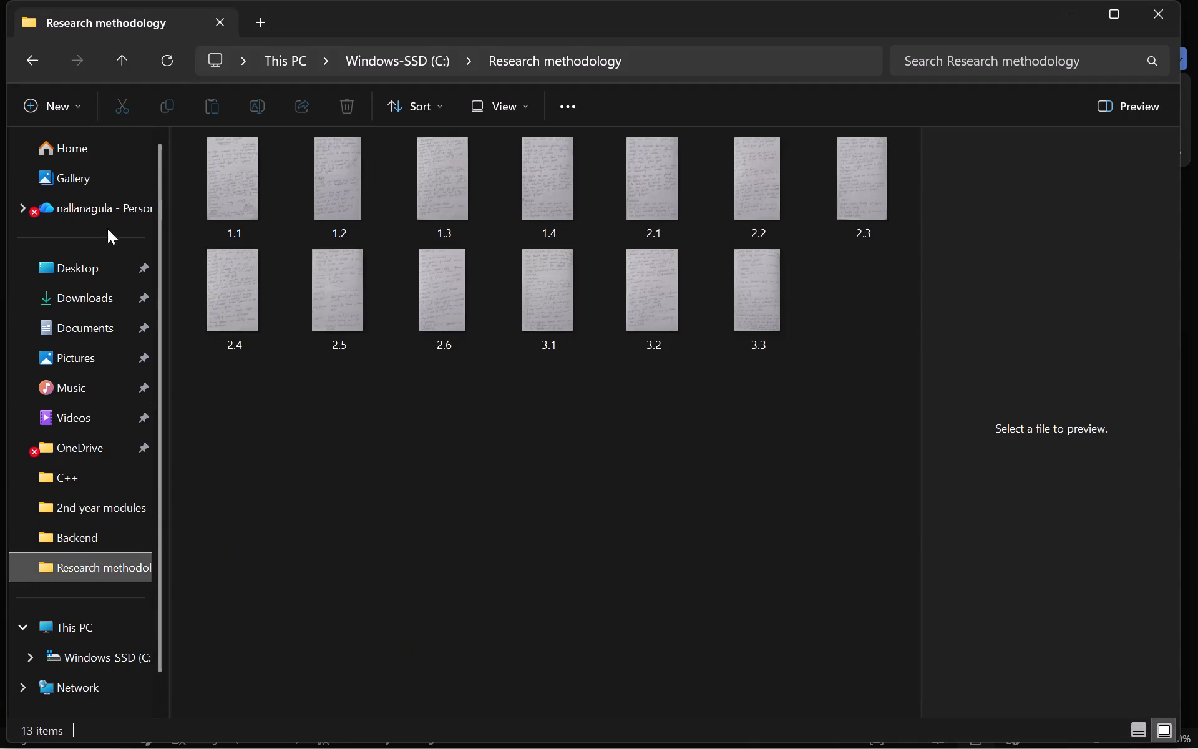
click(85, 301)
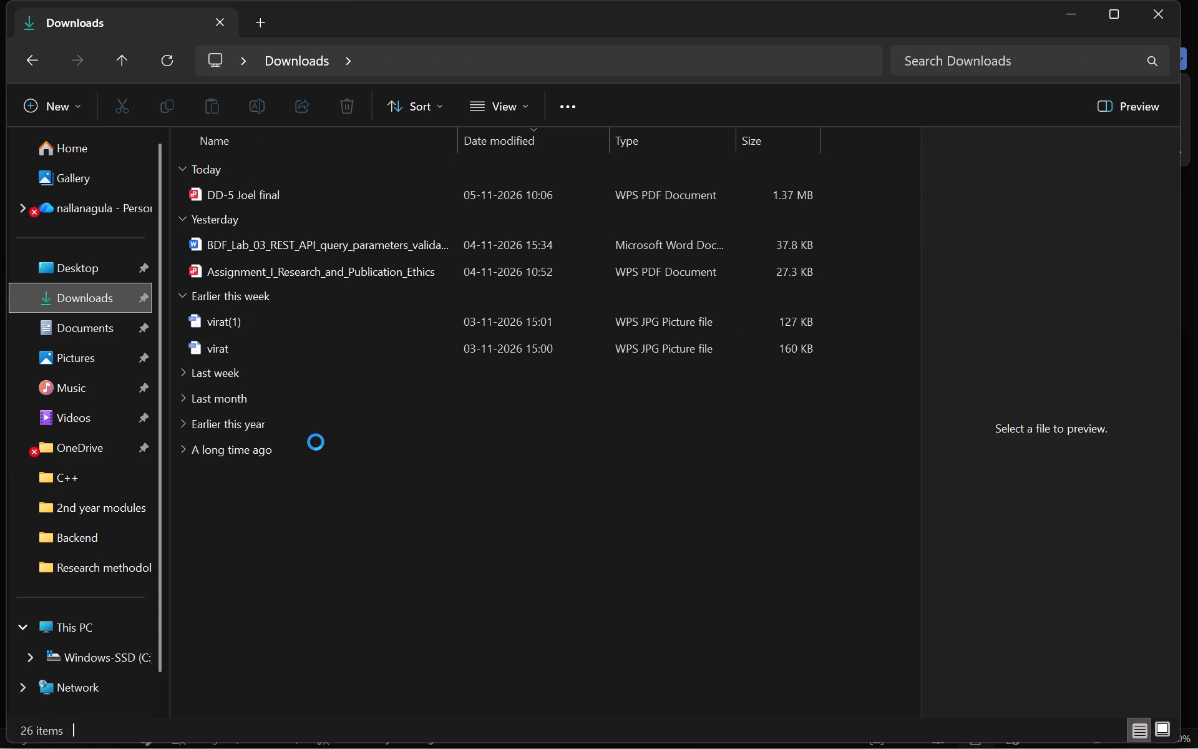
double_click(336, 193)
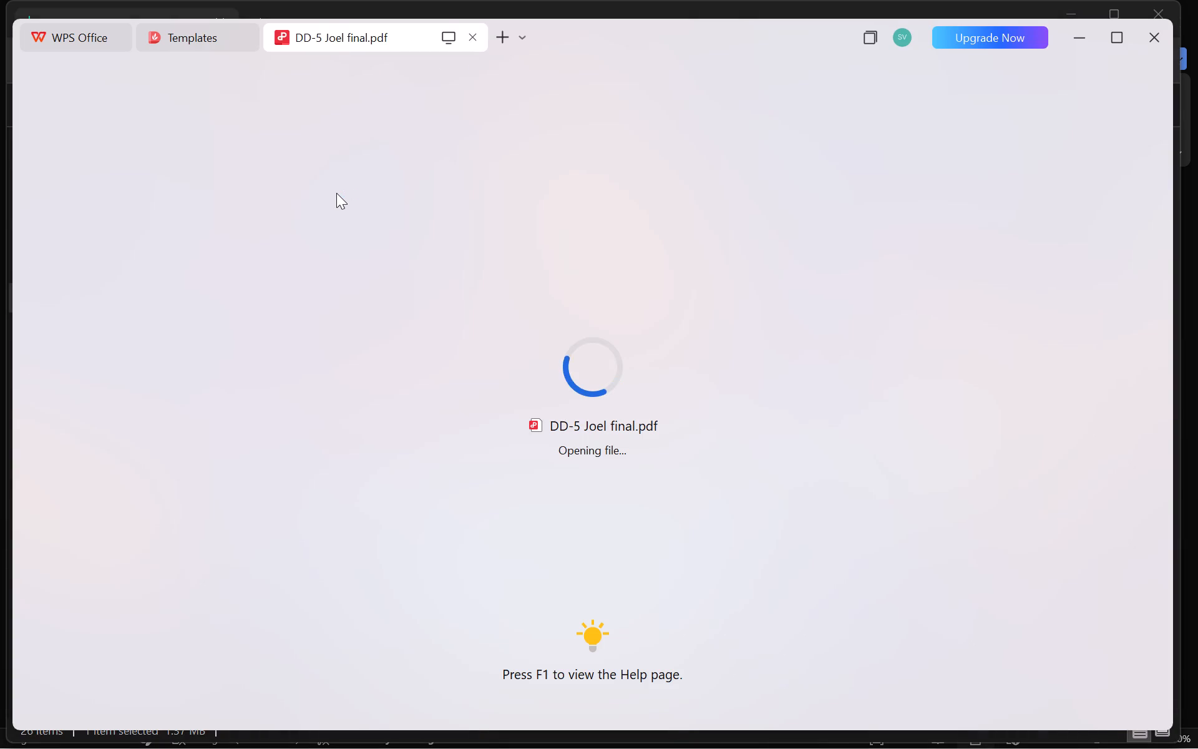
click(473, 29)
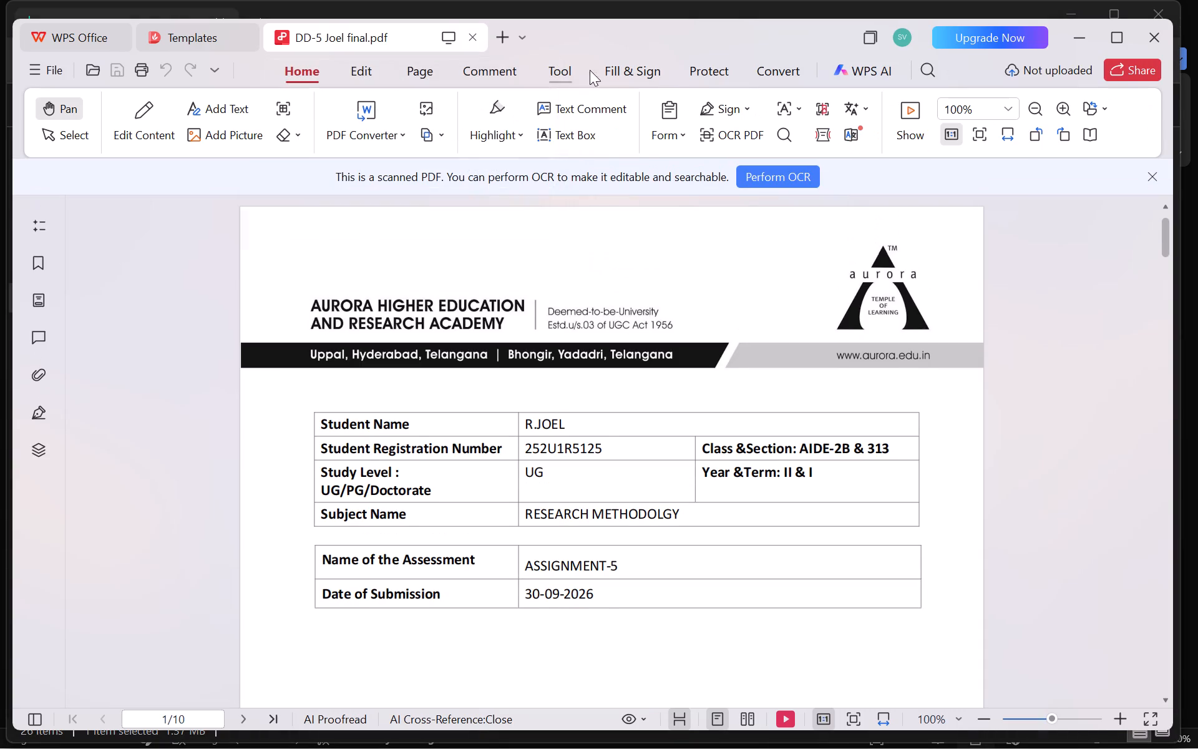
click(467, 40)
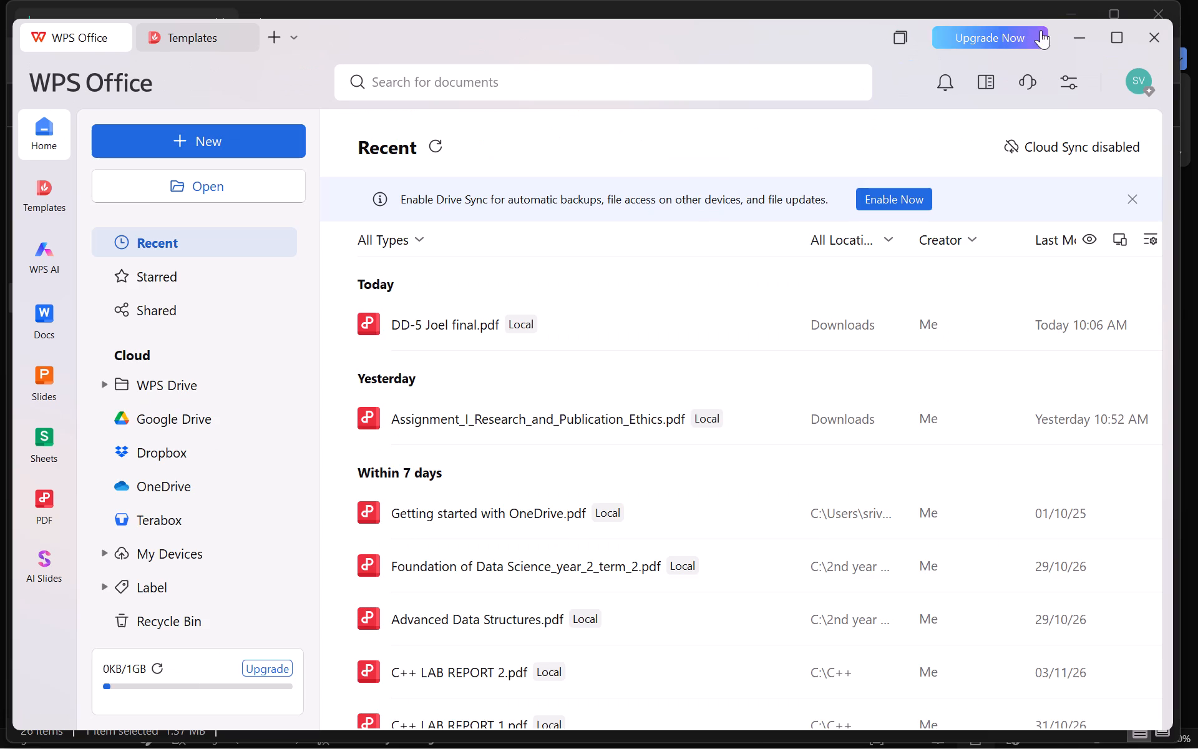
Open the Assignment_I_Research_and_Publication_Ethics PDF from Downloads and copy its subject title, "RESEARCH AND PUBLICATION ETHICS".
click(1083, 33)
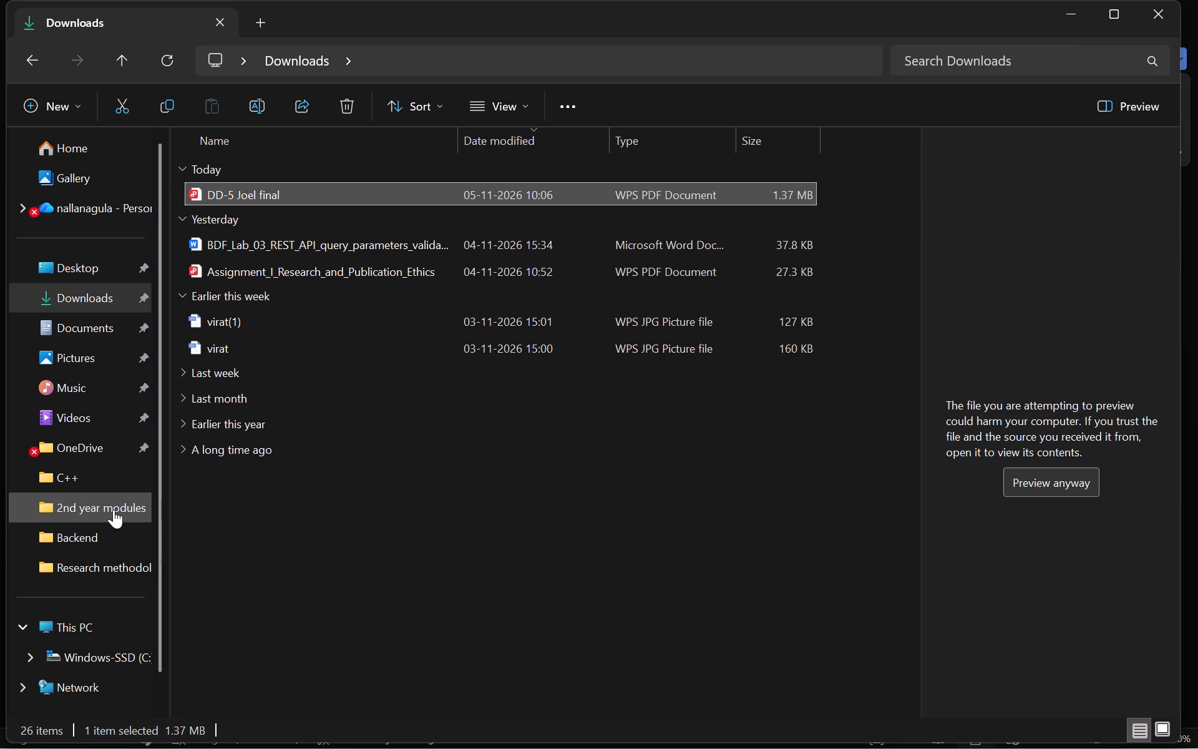
click(94, 297)
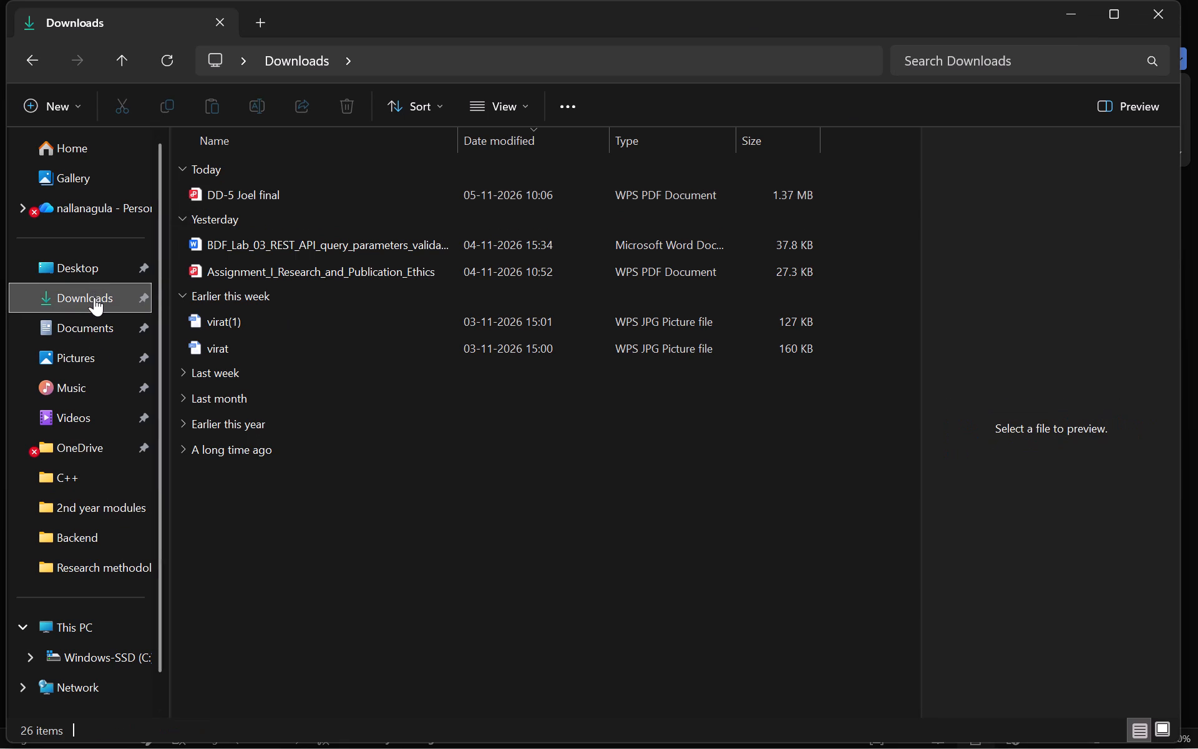
double_click(304, 275)
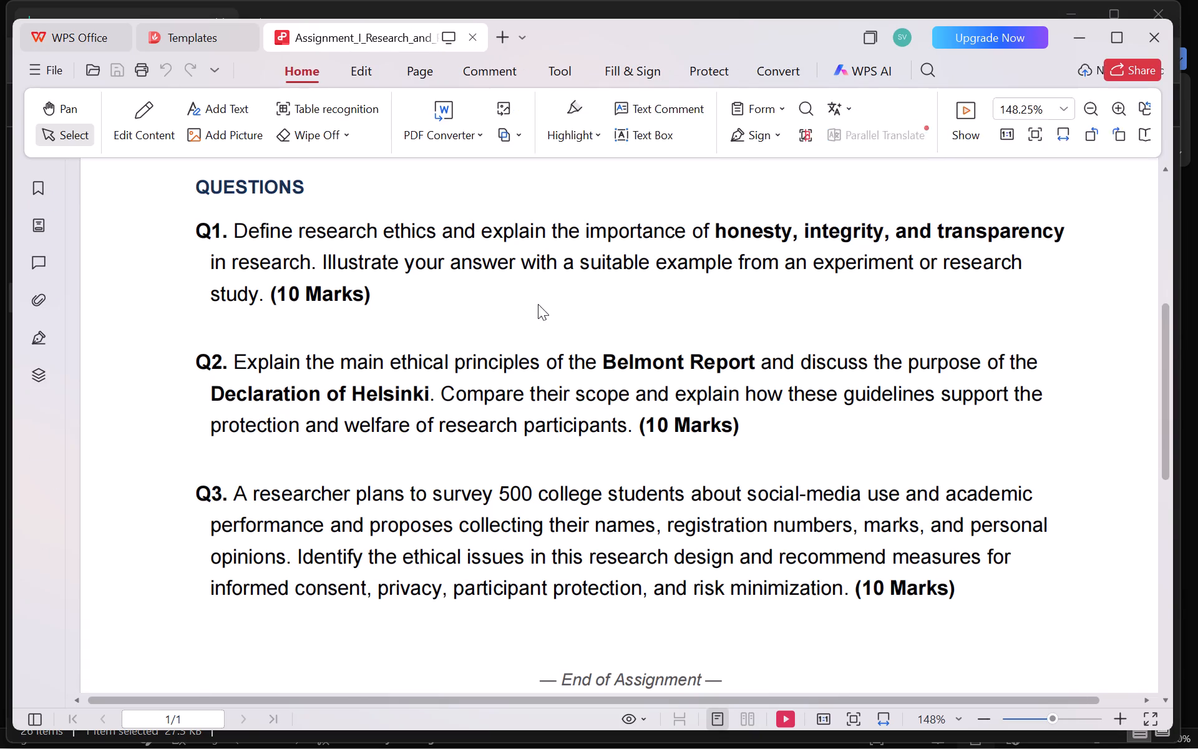
scroll(603, 320, up, 15)
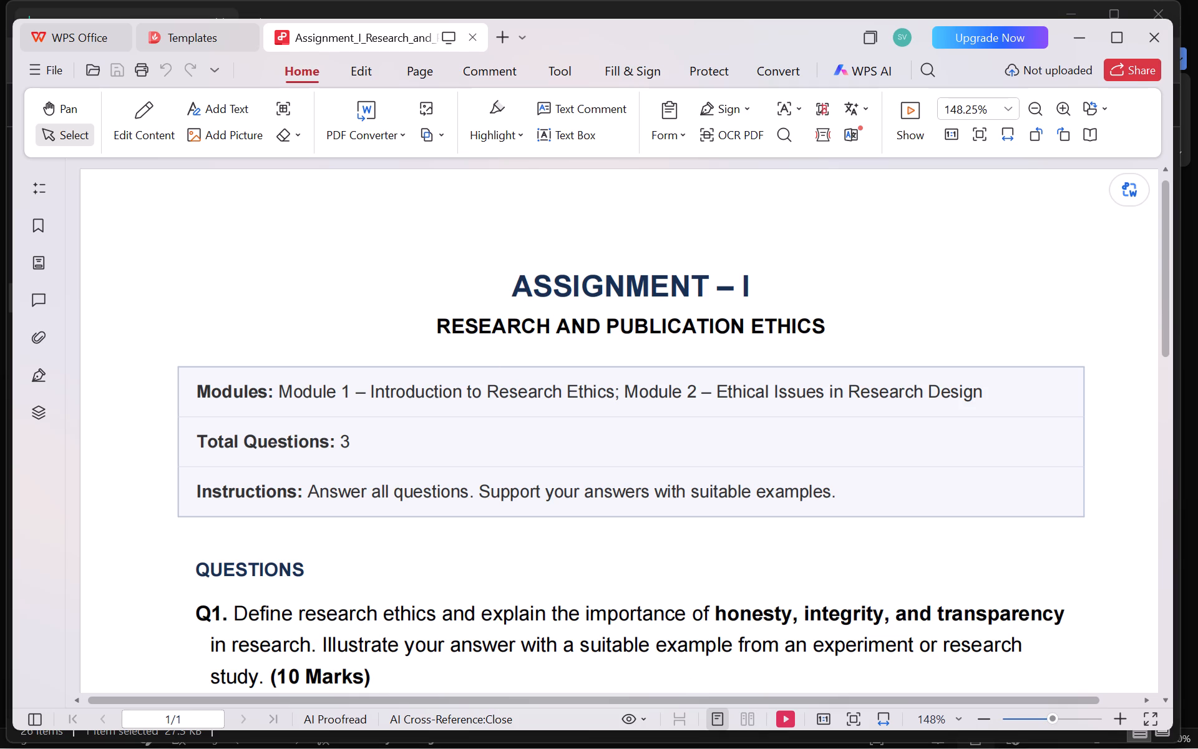
drag(432, 328, 817, 360)
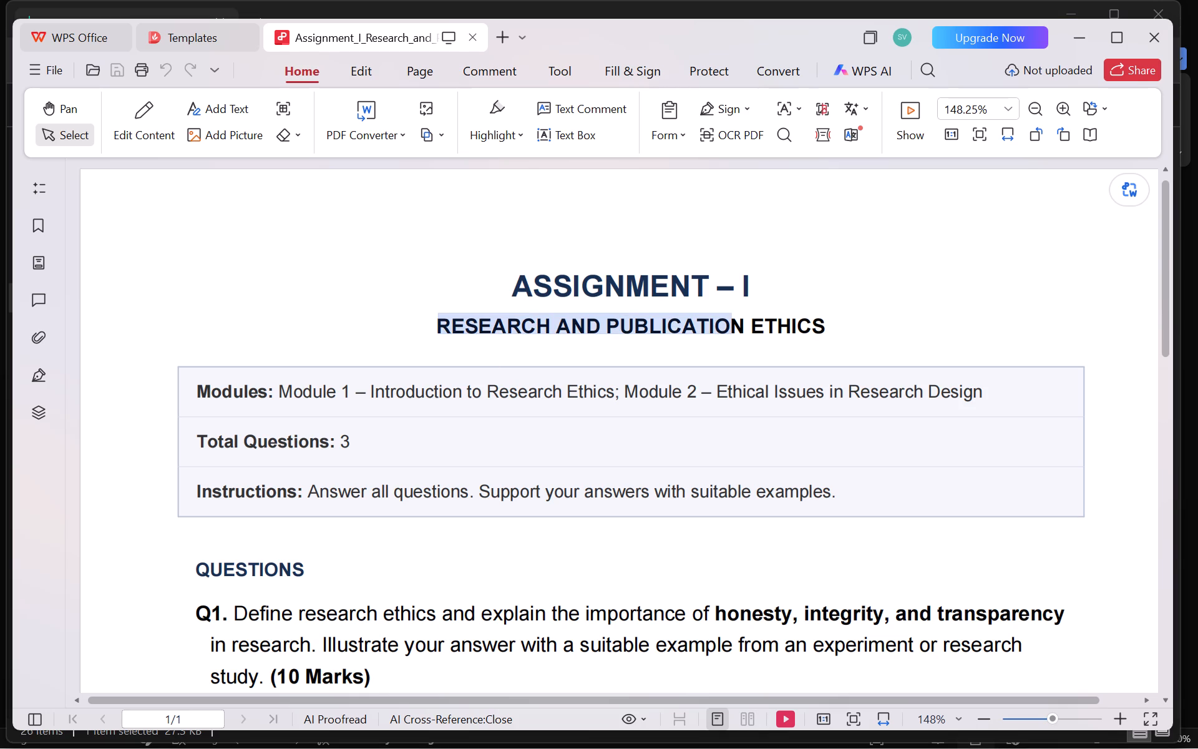
drag(817, 360, 830, 347)
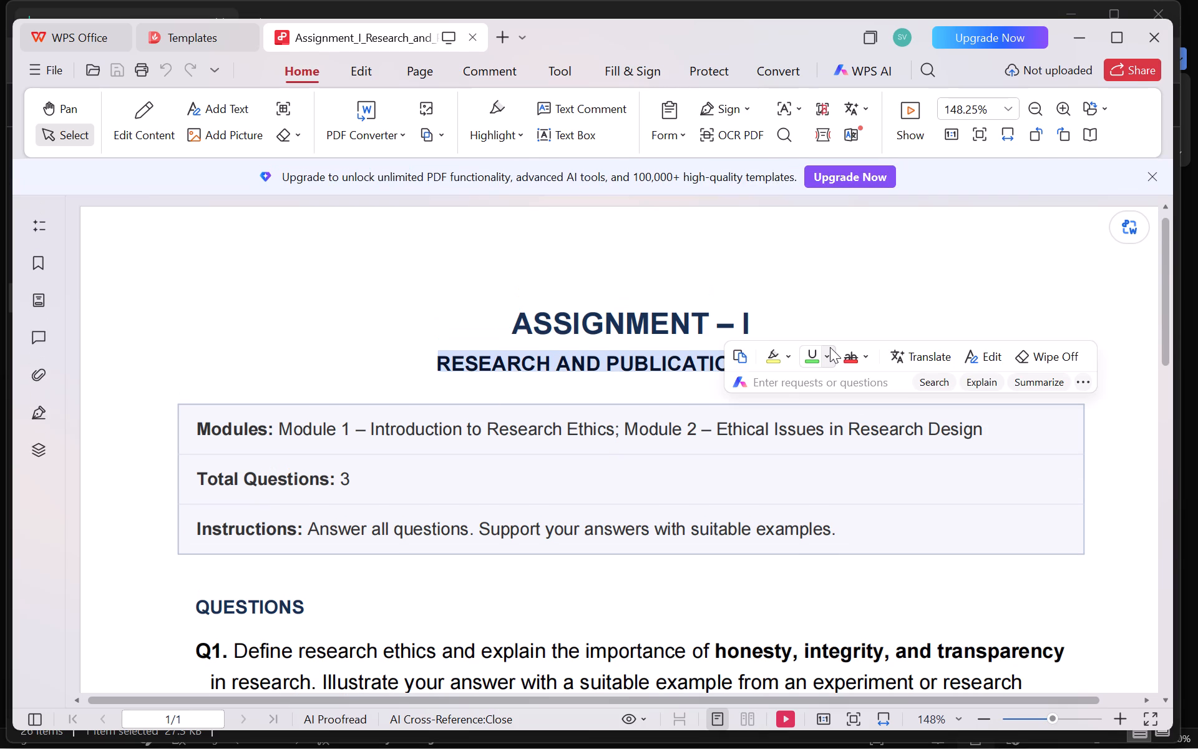
click(838, 299)
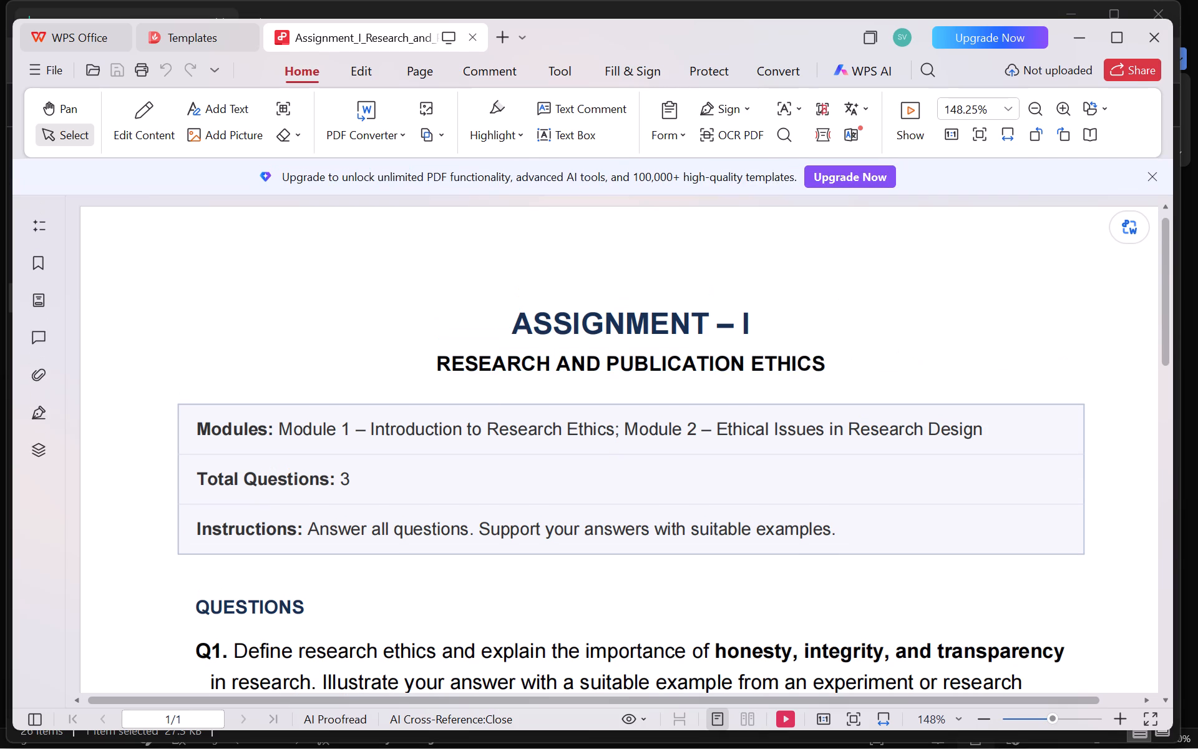
drag(437, 370, 829, 374)
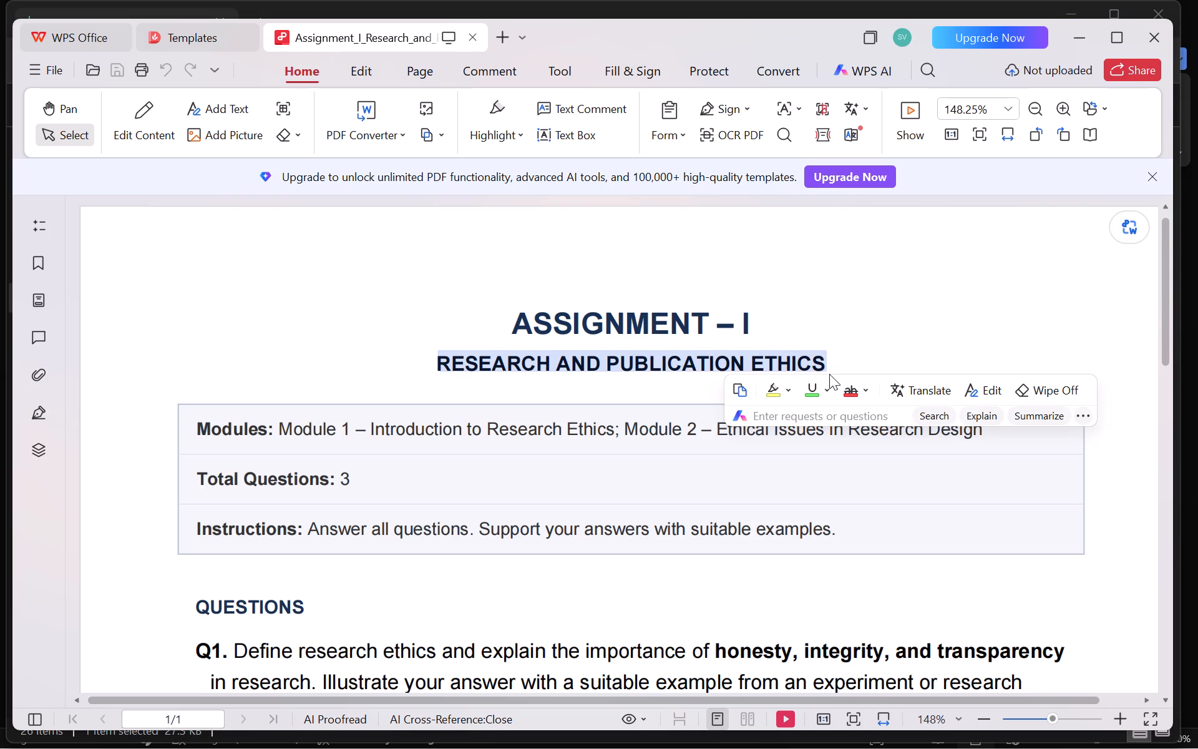
key(ctrl+c)
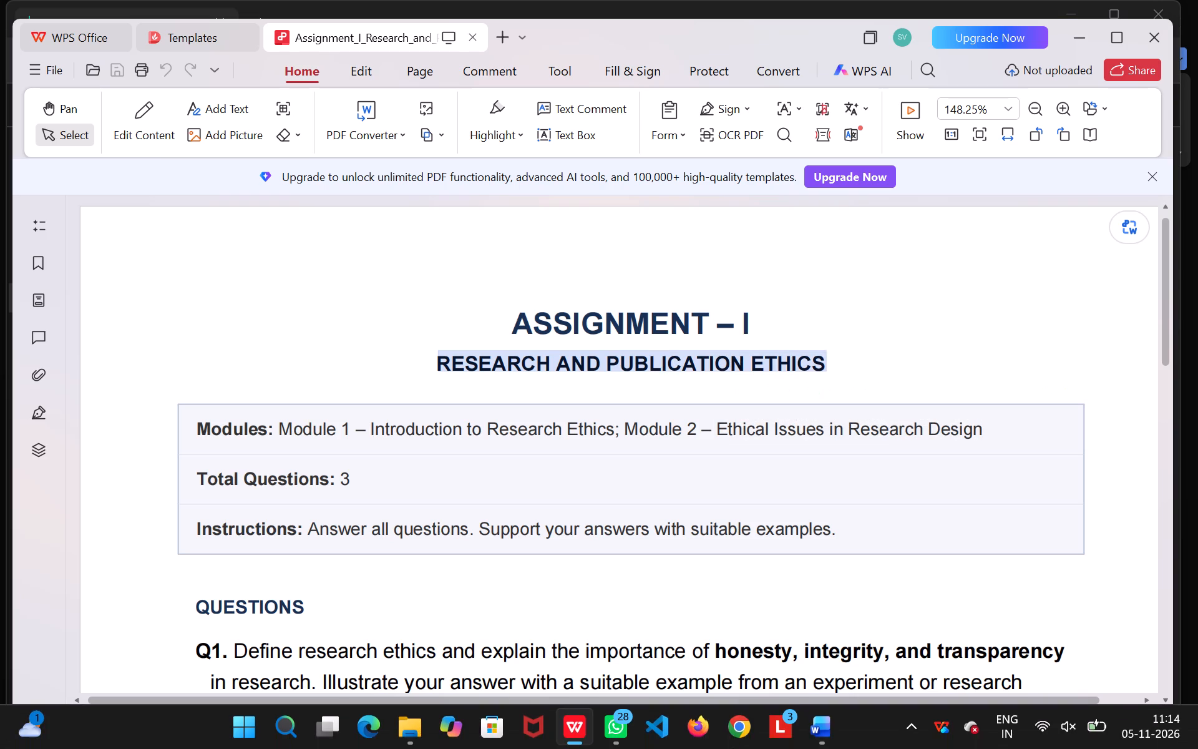
Switch to the Word assignment document and replace the cover page's Subject Name entry with the copied "RESEARCH AND PUBLICATION ETHICS".
click(813, 657)
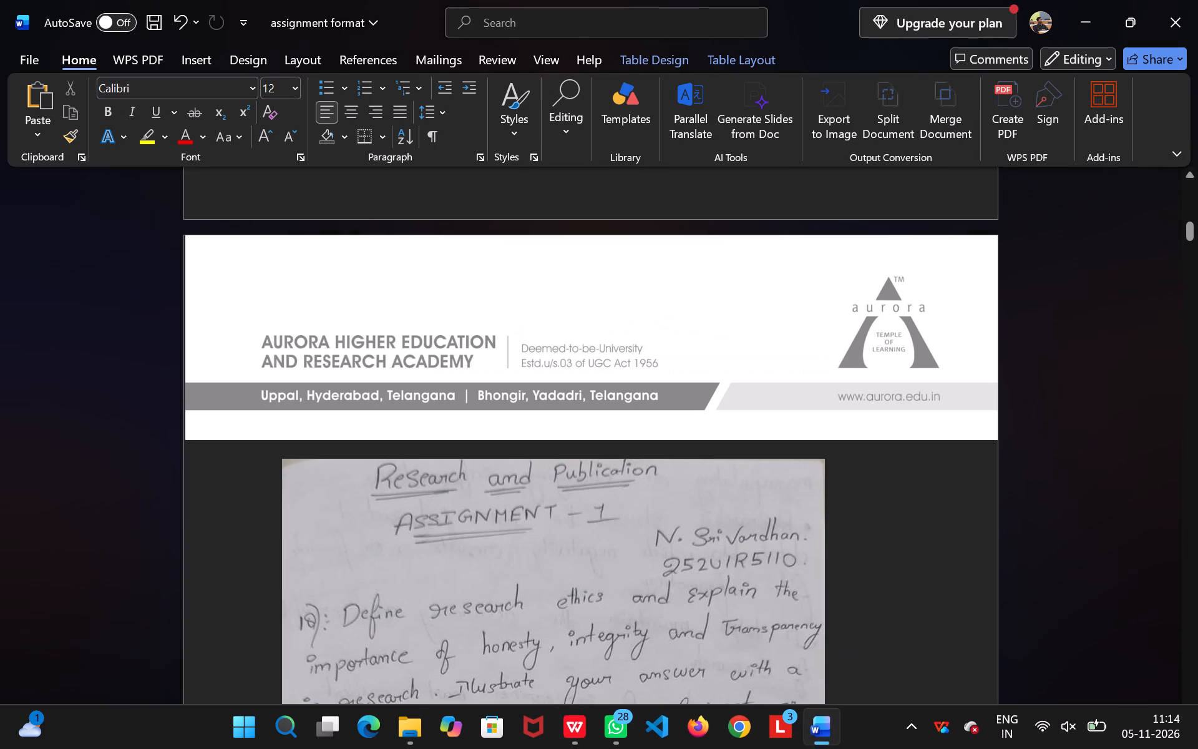
scroll(676, 466, up, 7)
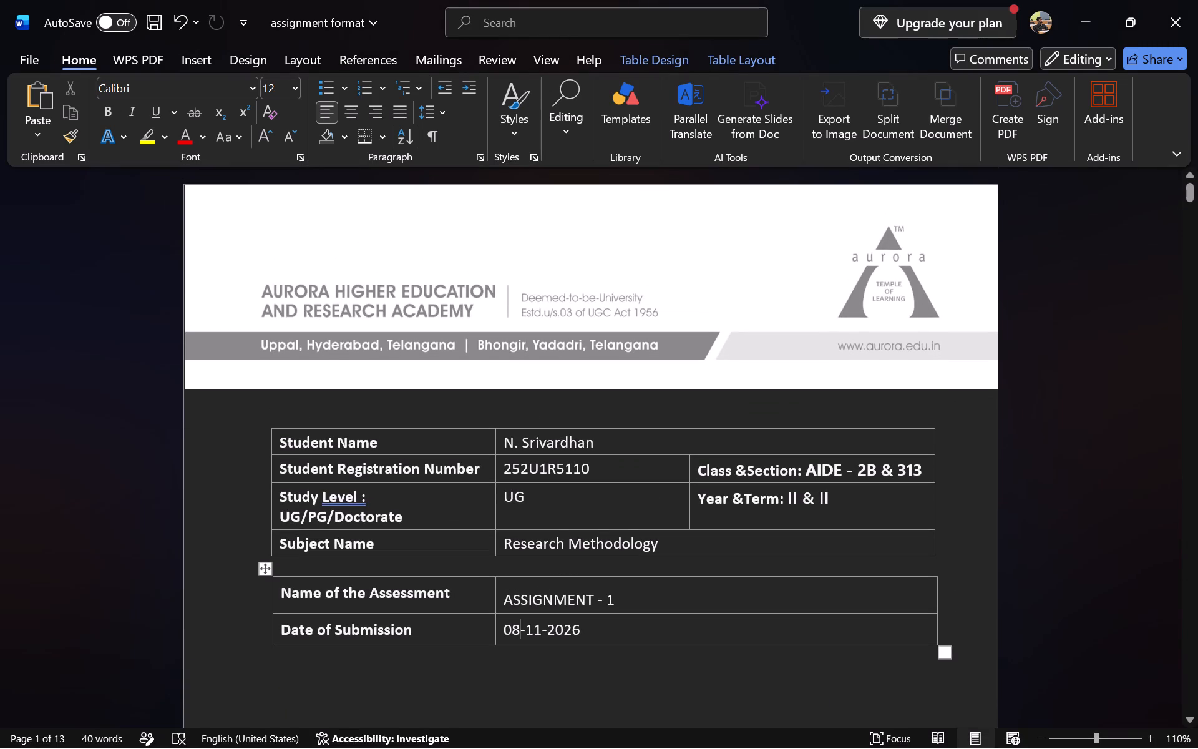
drag(660, 539, 567, 539)
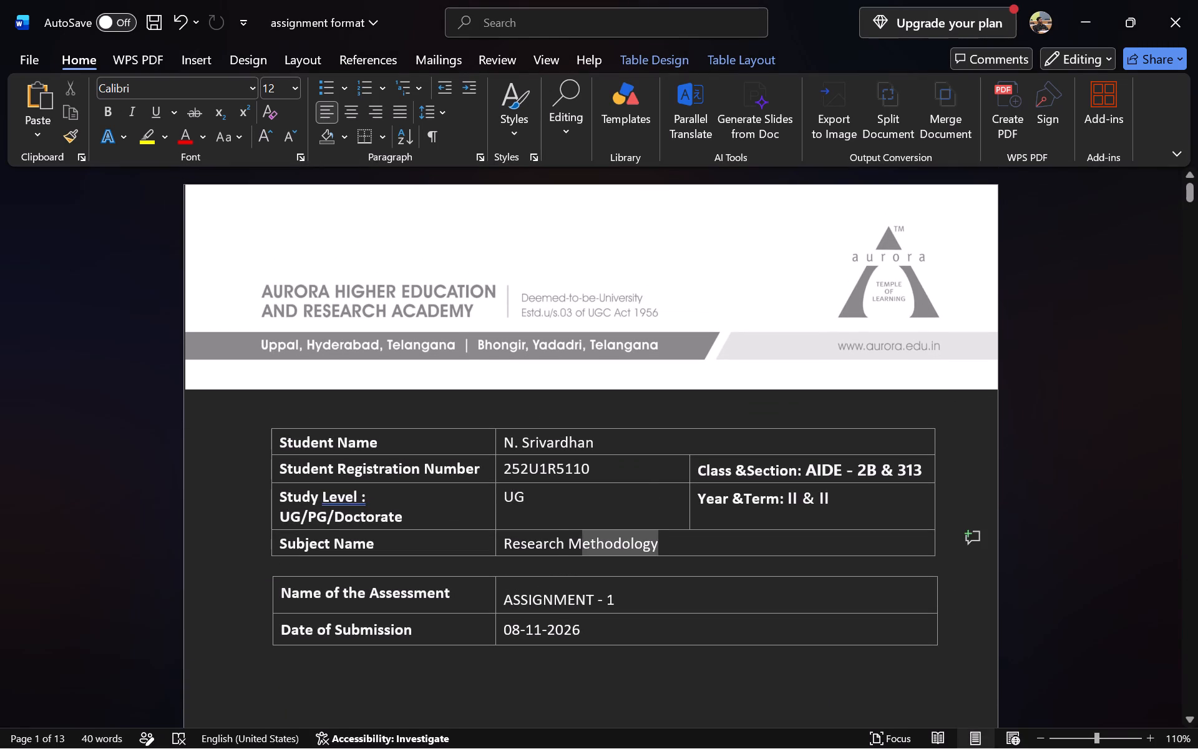
drag(567, 539, 524, 536)
key(BackSpace)
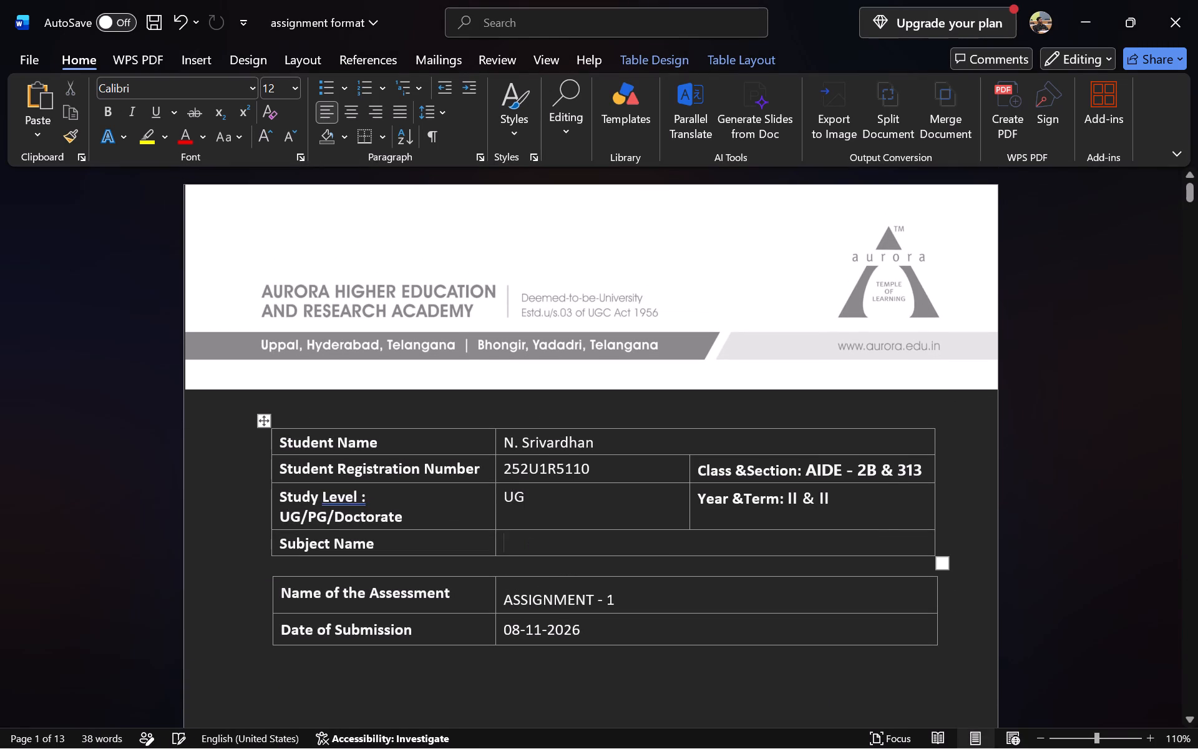
key(ctrl+v)
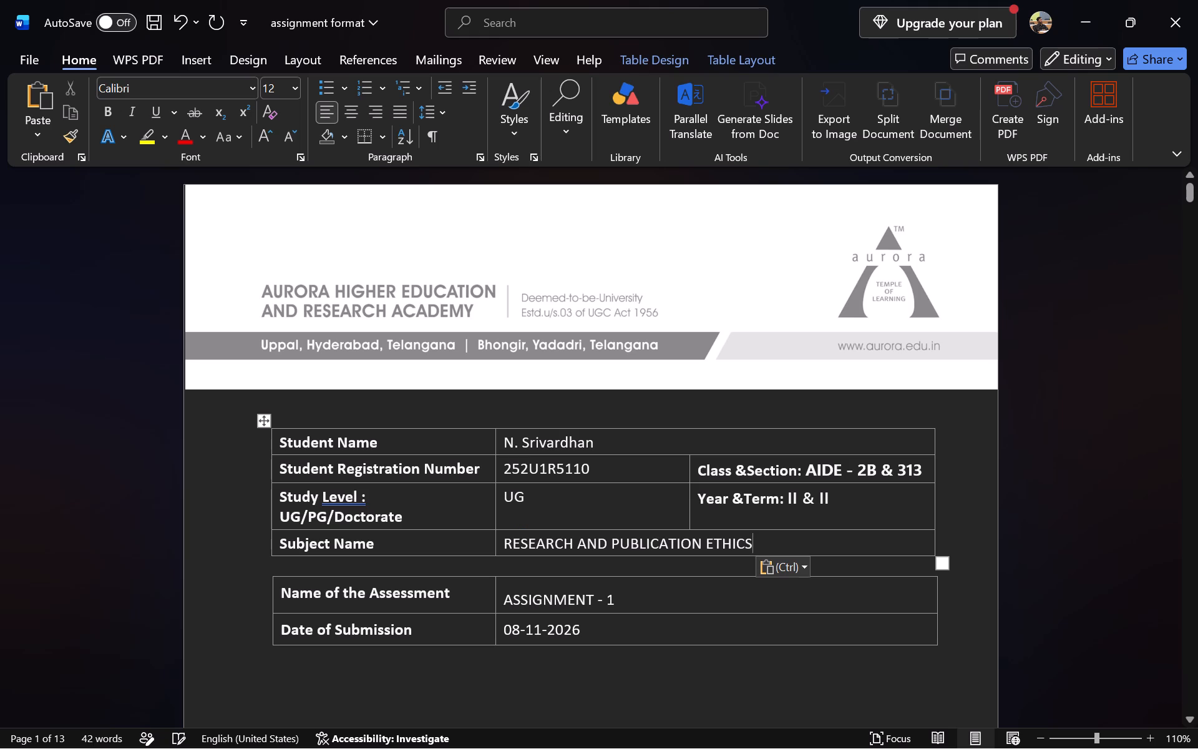
click(1116, 461)
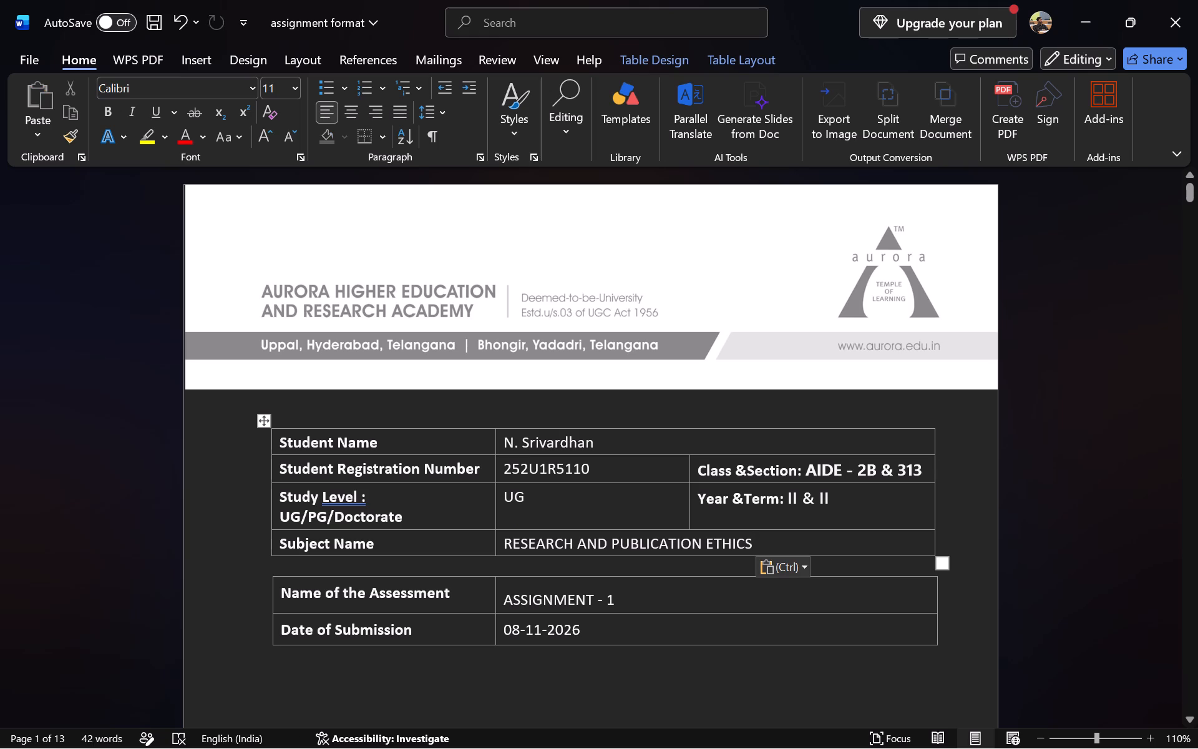
Review the whole document from the cover page tables through the last handwritten scan, checking the details and page order.
click(814, 681)
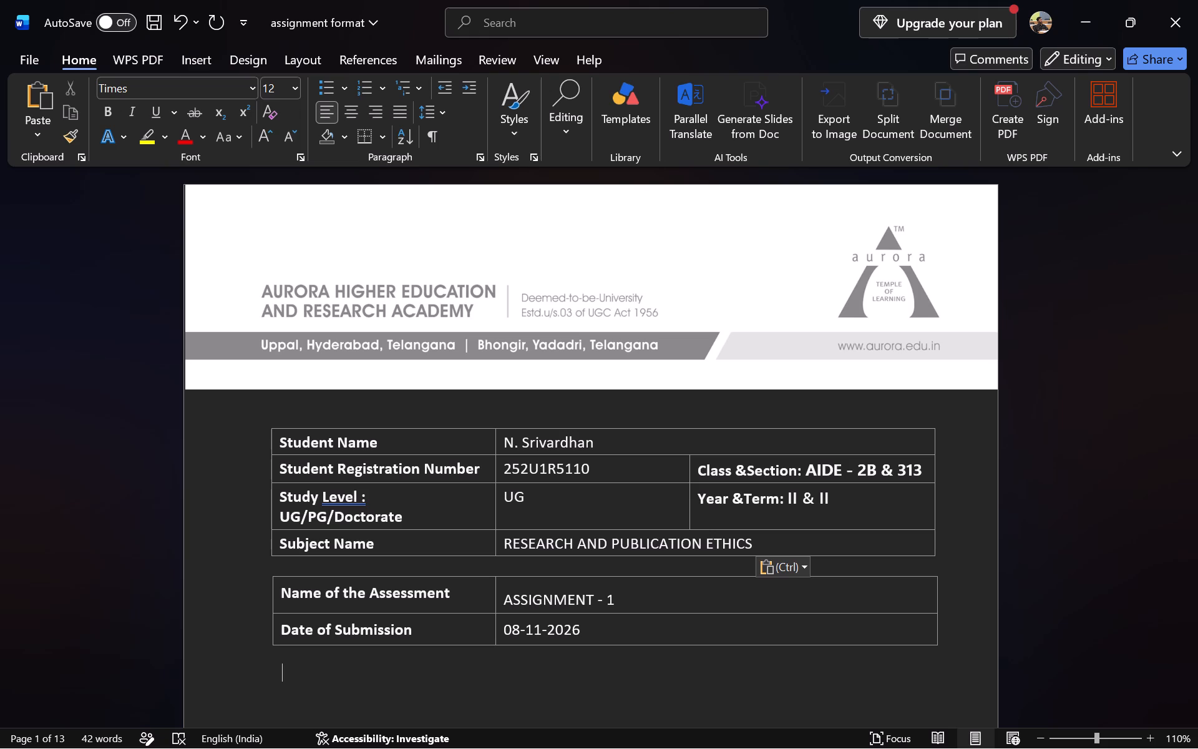
scroll(814, 681, down, 2)
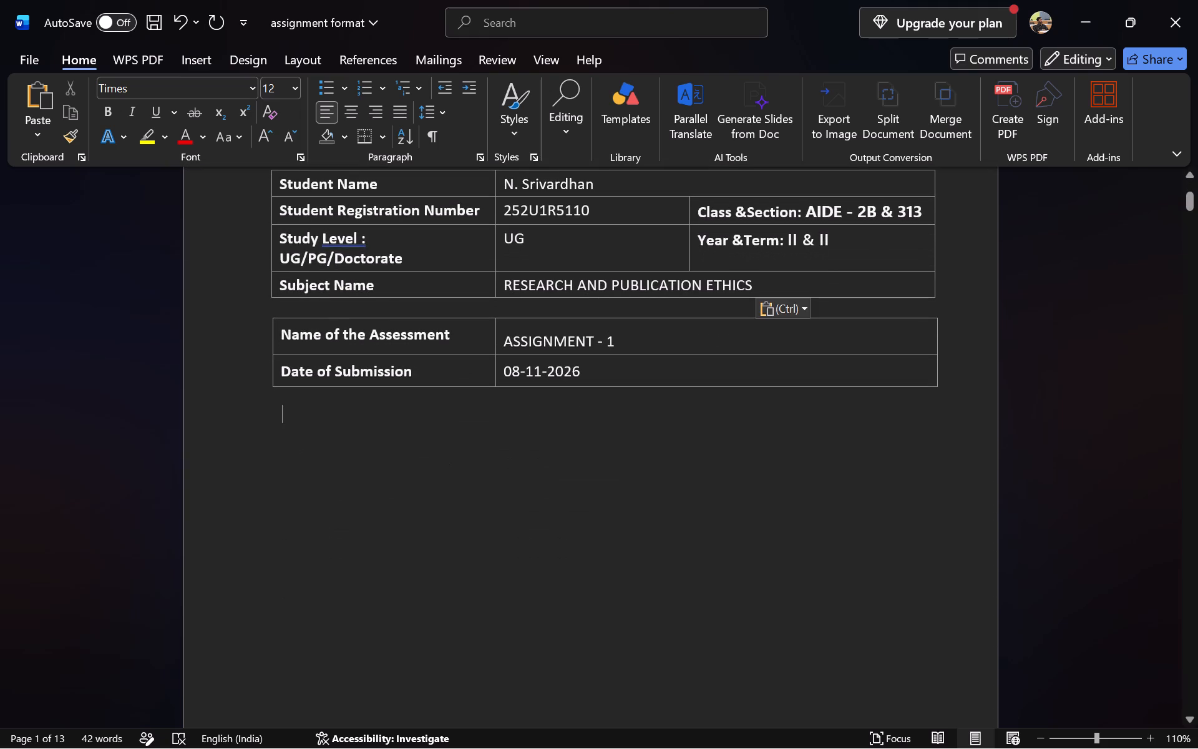
scroll(814, 681, up, 1)
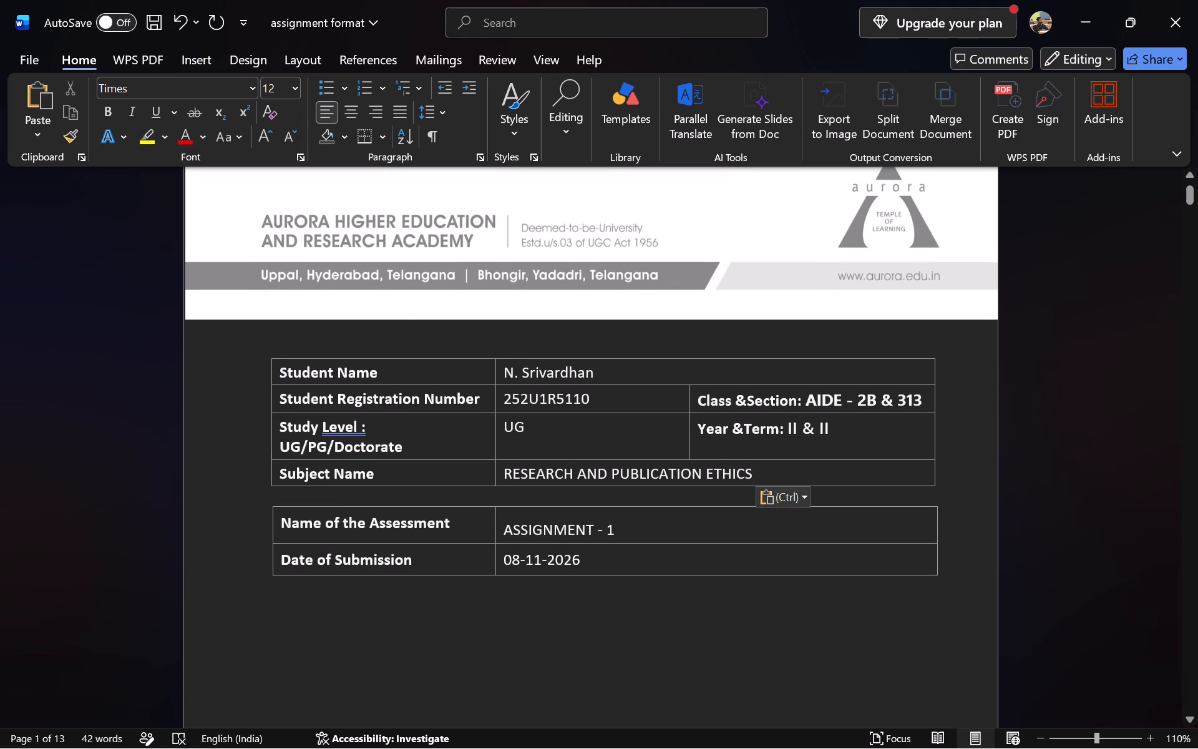
scroll(814, 681, down, 1)
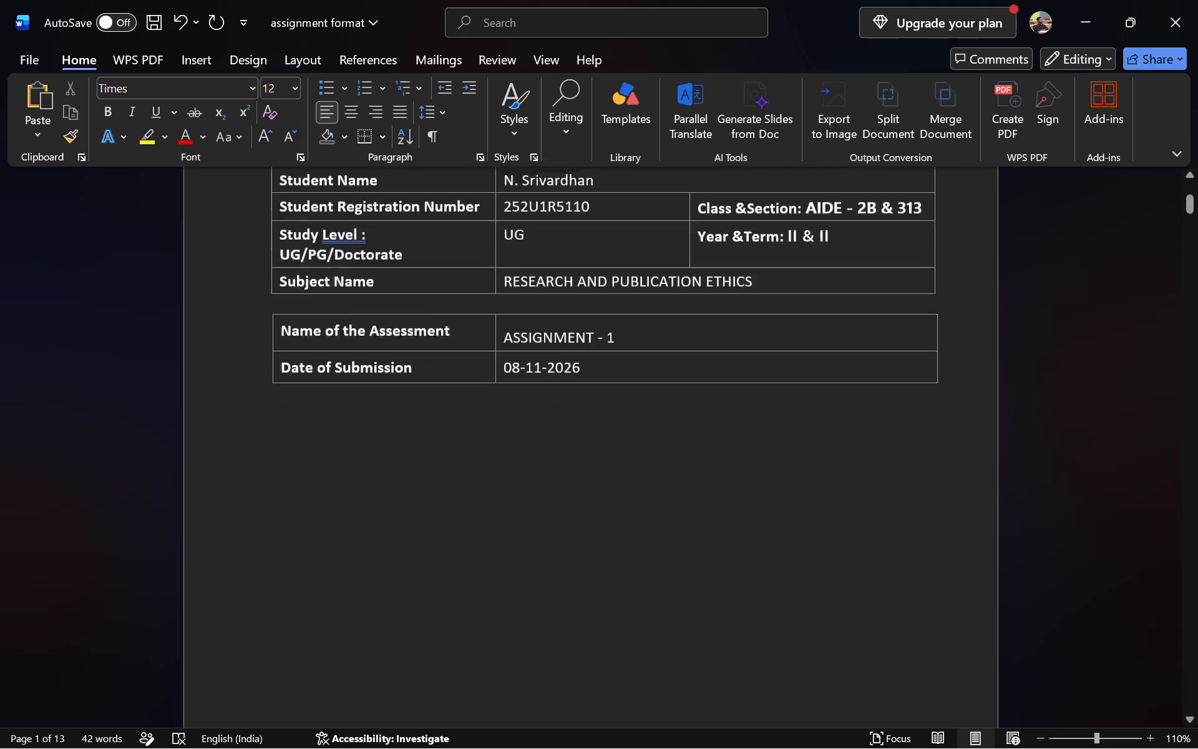
scroll(814, 681, down, 1)
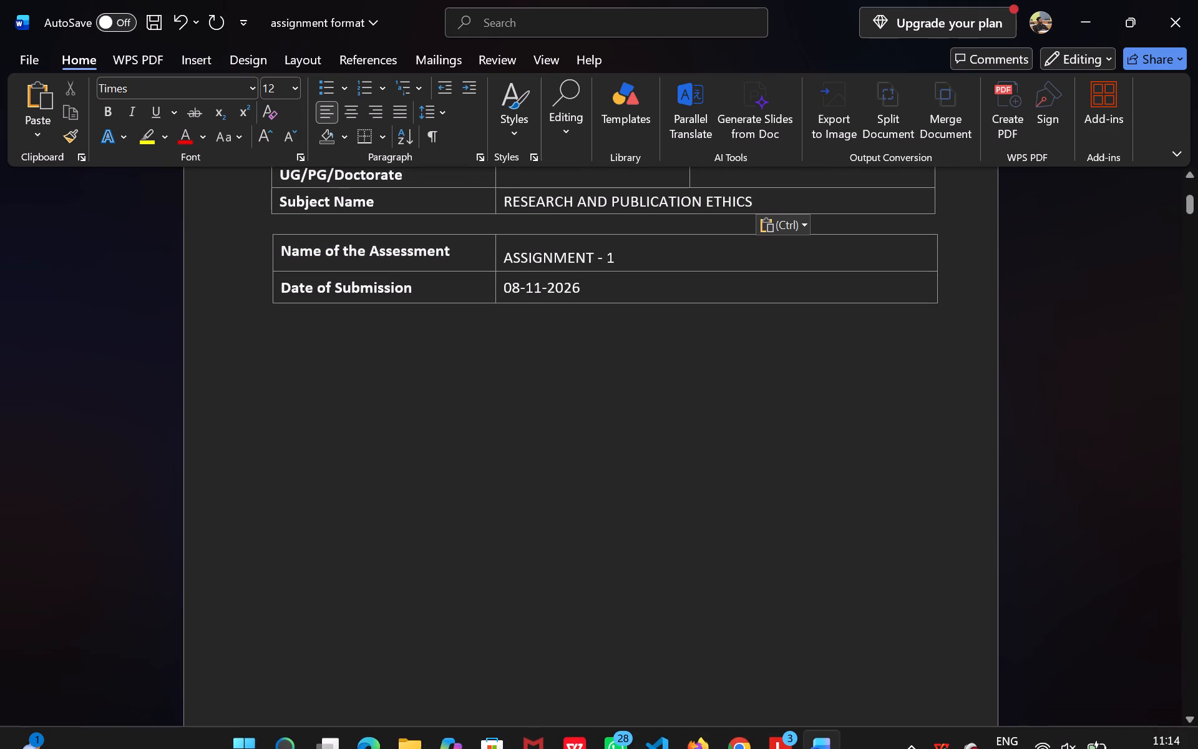
scroll(749, 434, down, 2)
scroll(716, 527, down, 2)
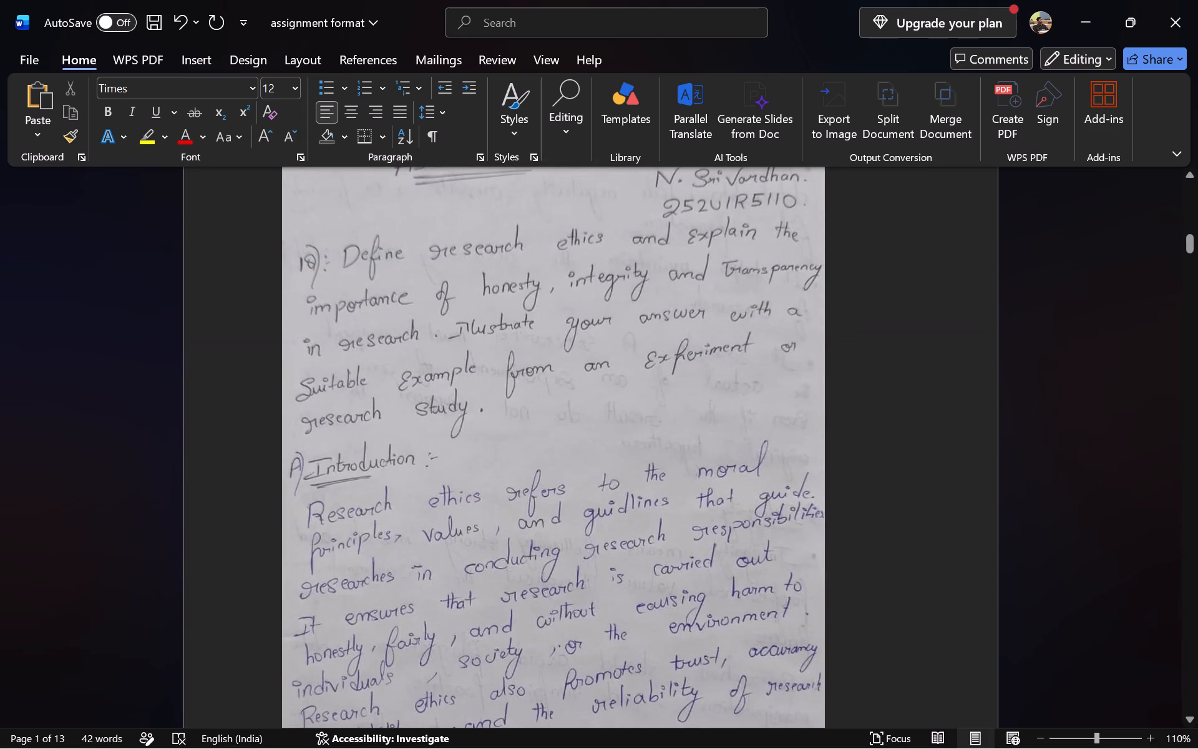
scroll(716, 527, up, 1)
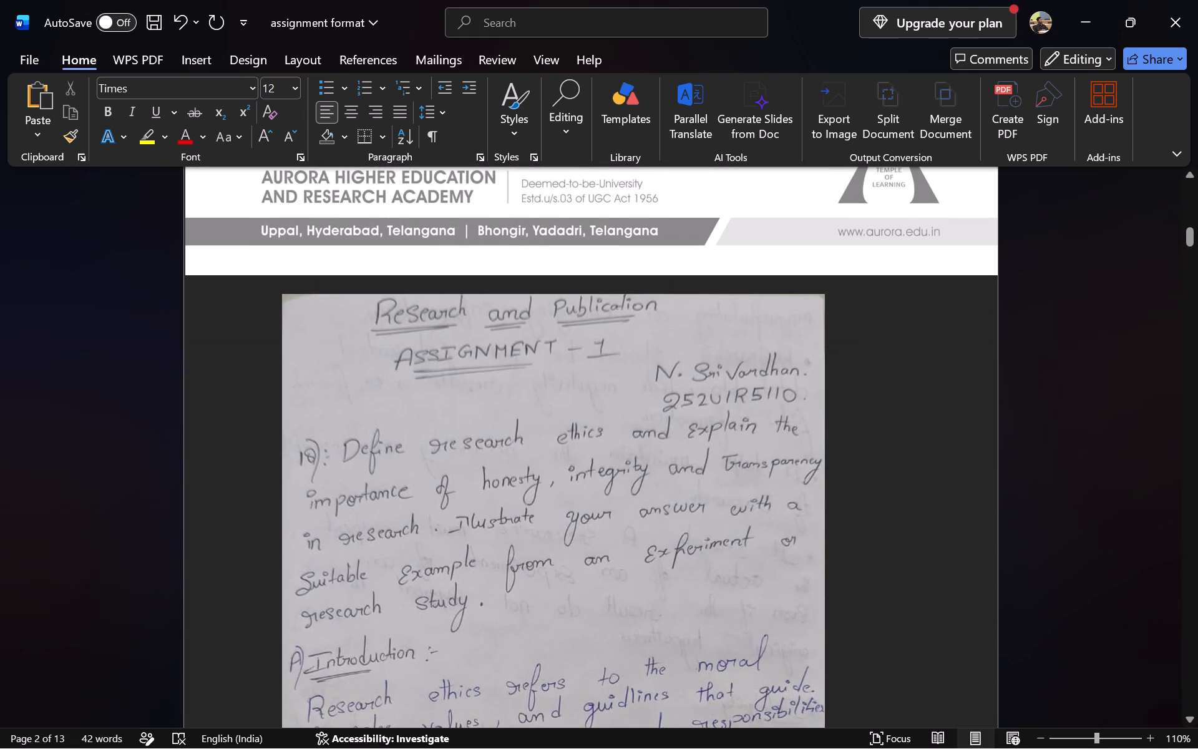
scroll(716, 527, down, 2)
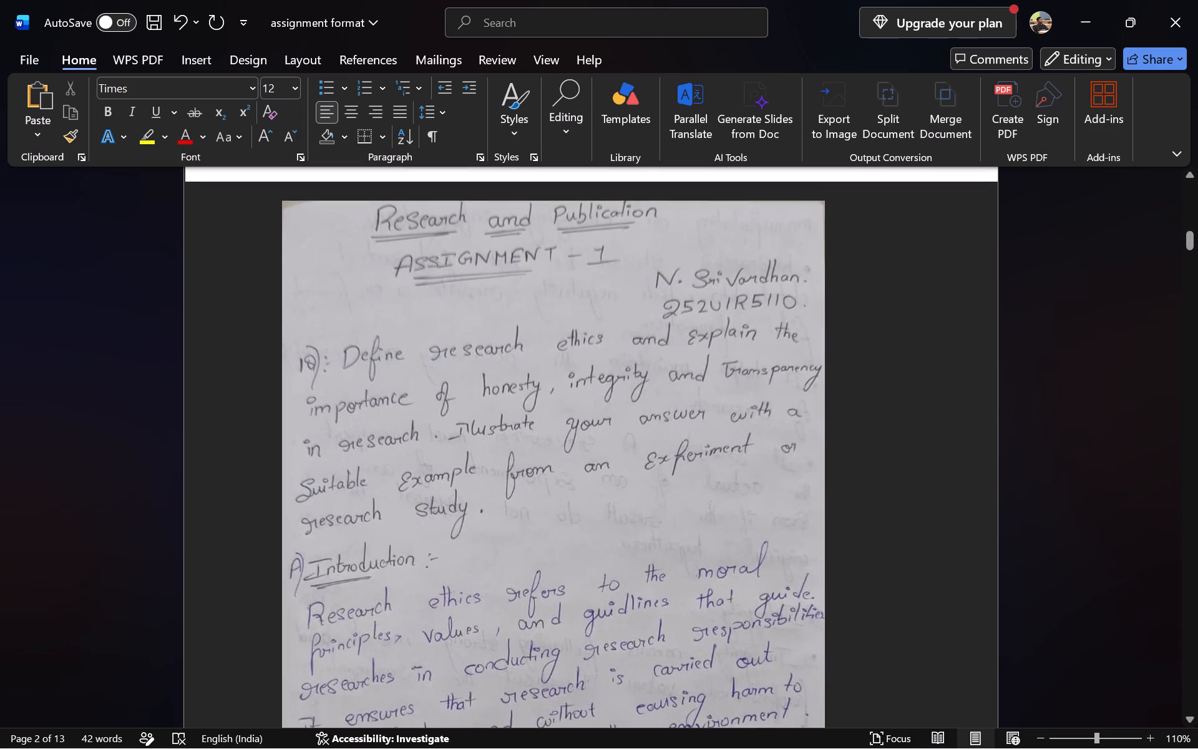
scroll(716, 527, down, 5)
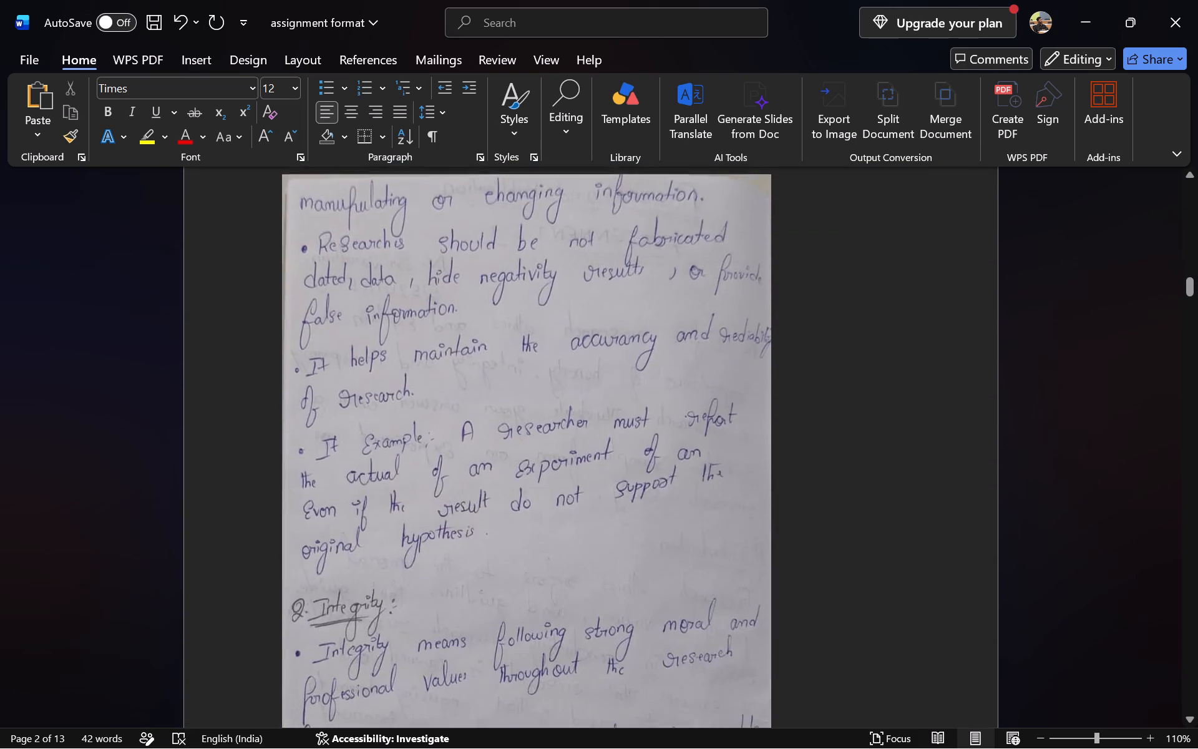
scroll(716, 527, down, 4)
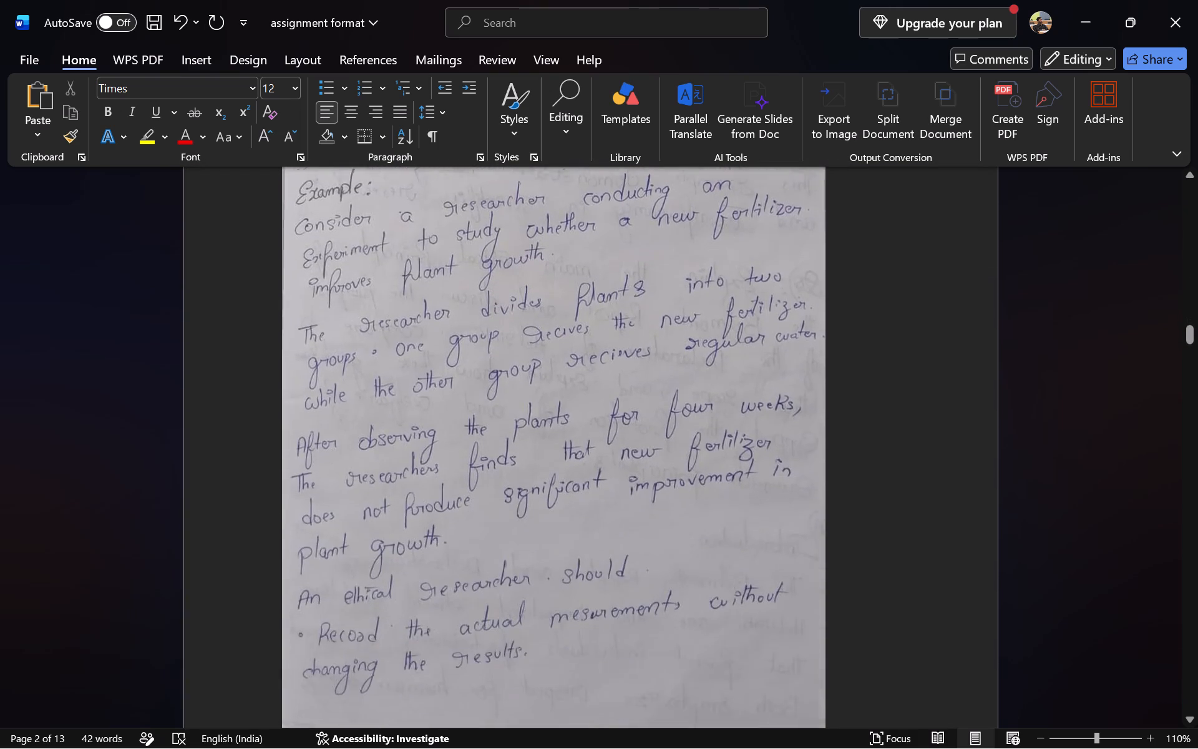
scroll(716, 527, down, 5)
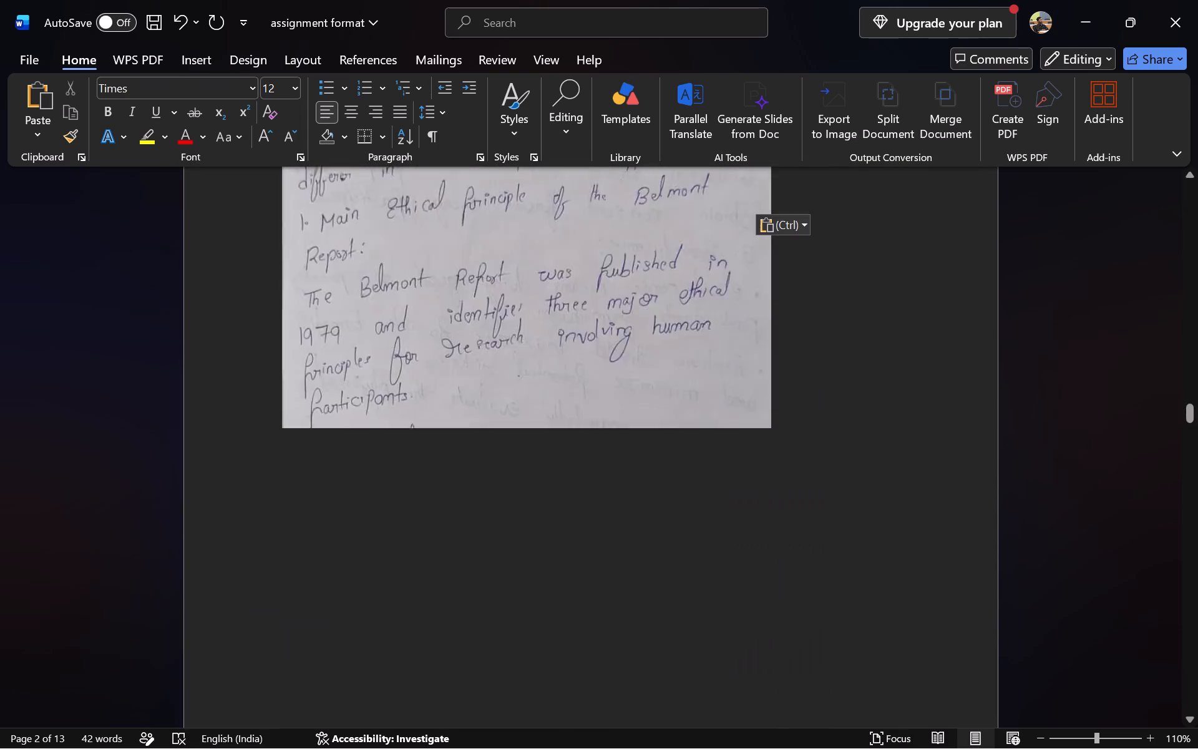
scroll(716, 527, down, 4)
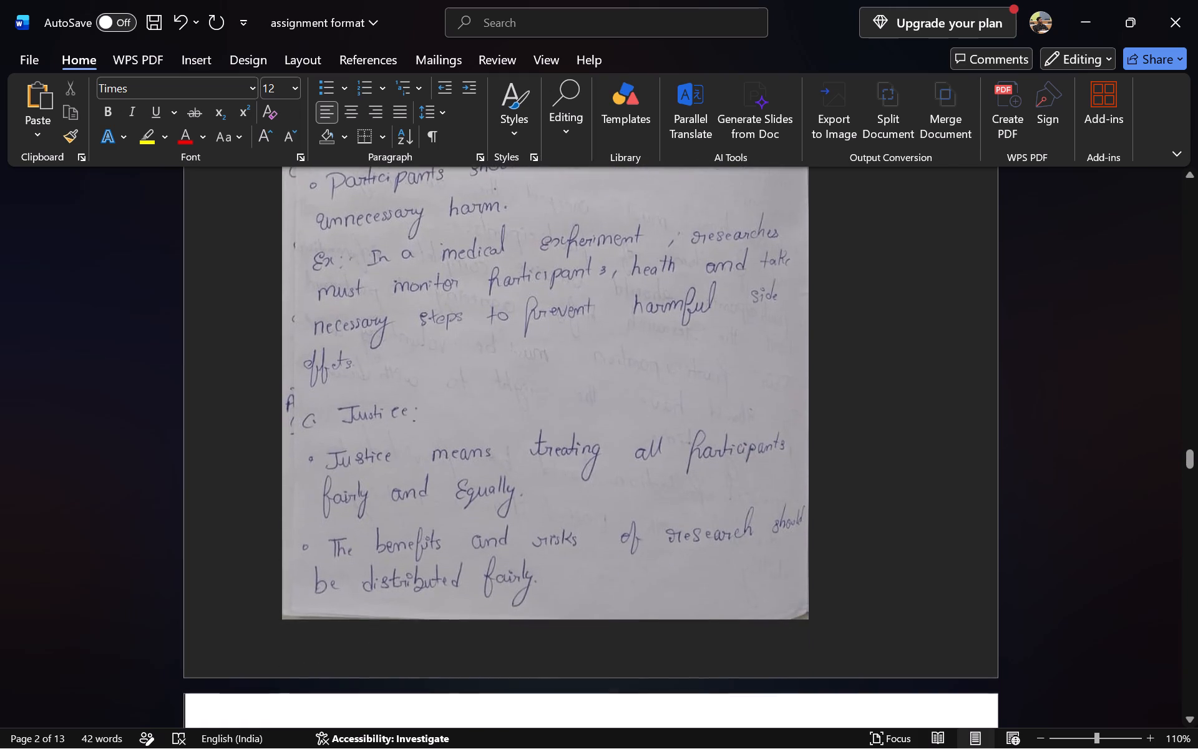
scroll(716, 527, down, 4)
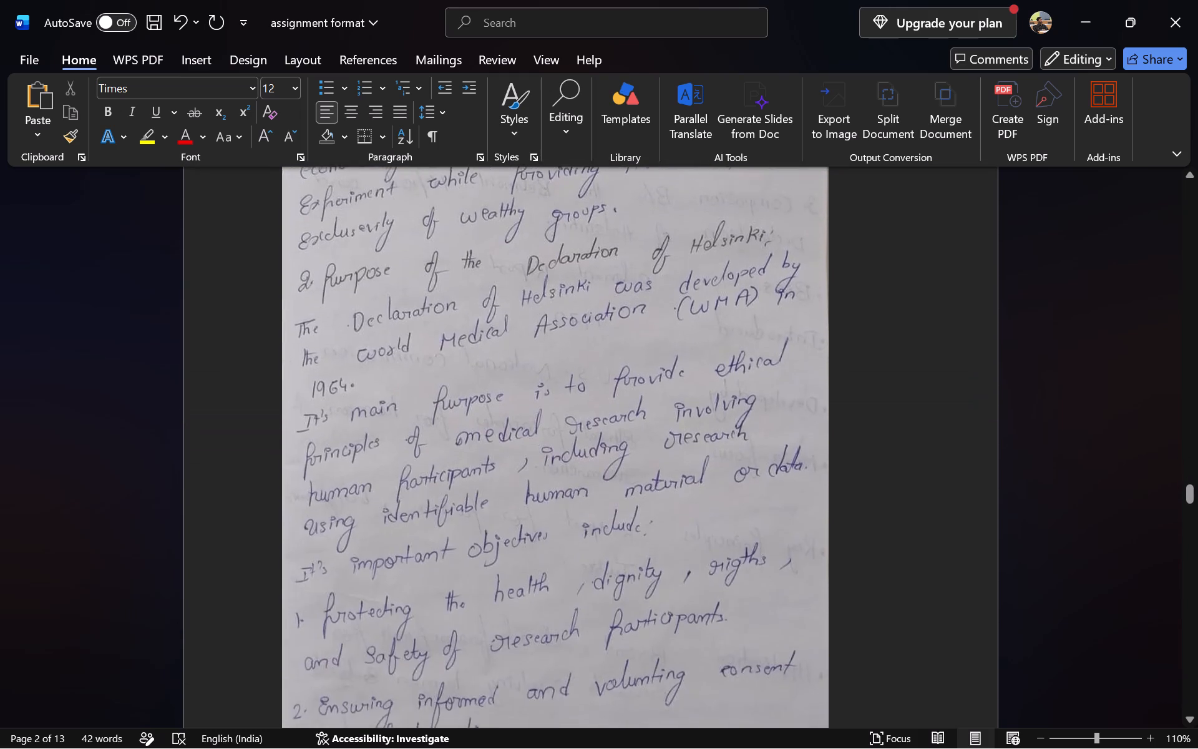
scroll(716, 527, down, 3)
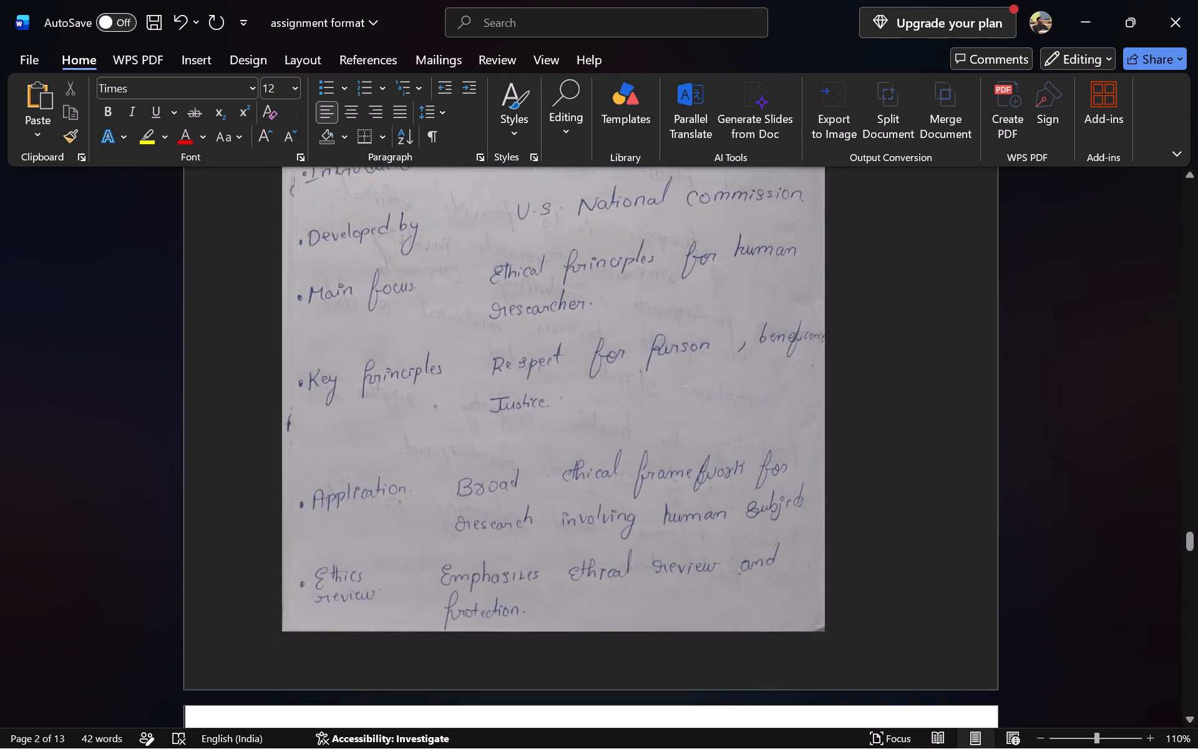
scroll(716, 527, down, 4)
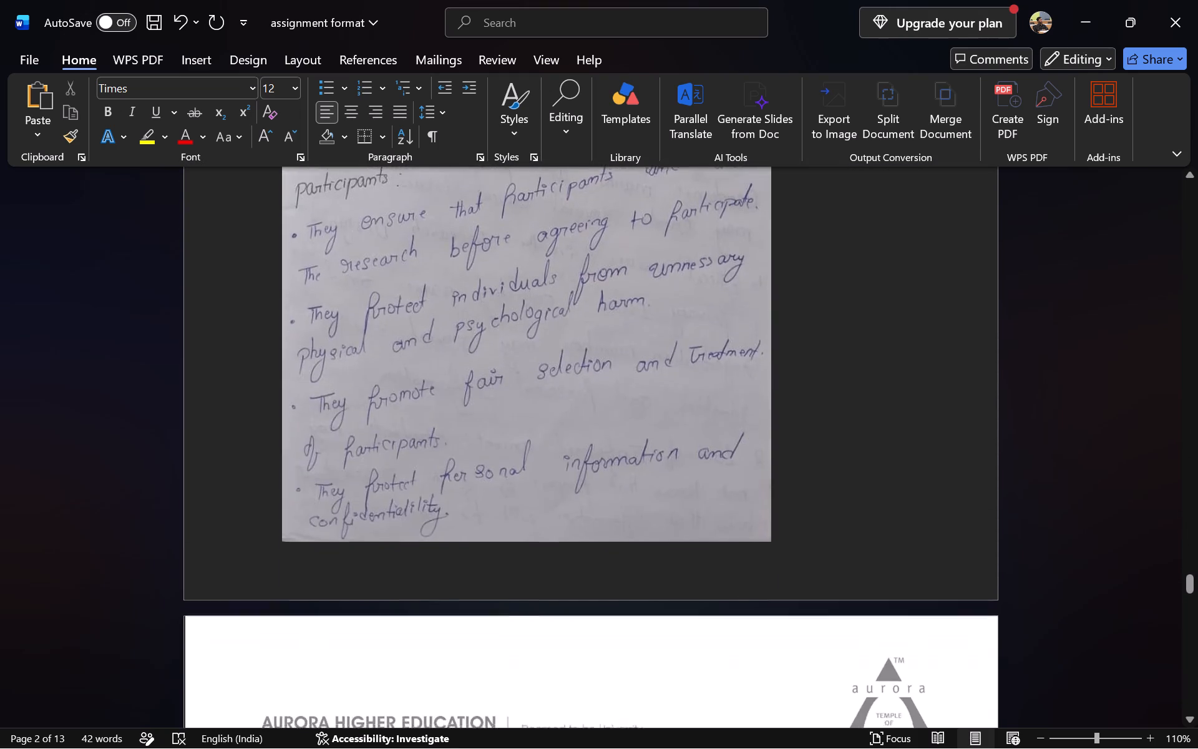
scroll(716, 527, down, 5)
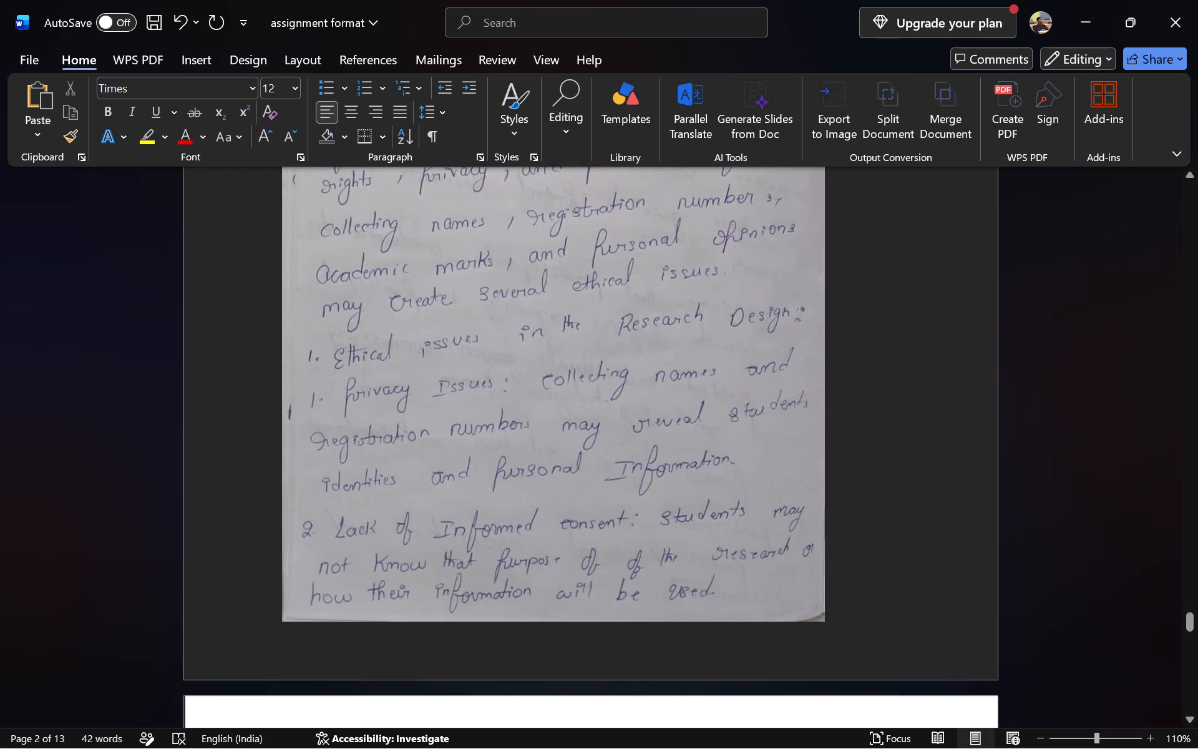
scroll(716, 527, down, 5)
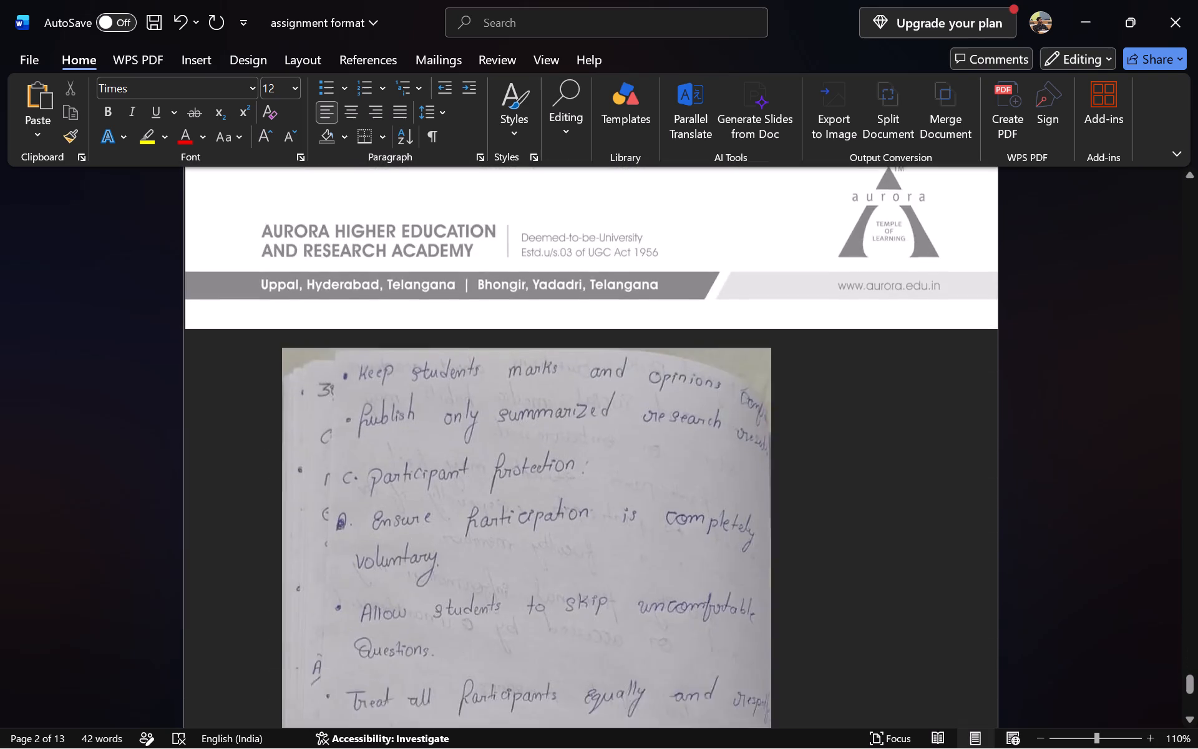
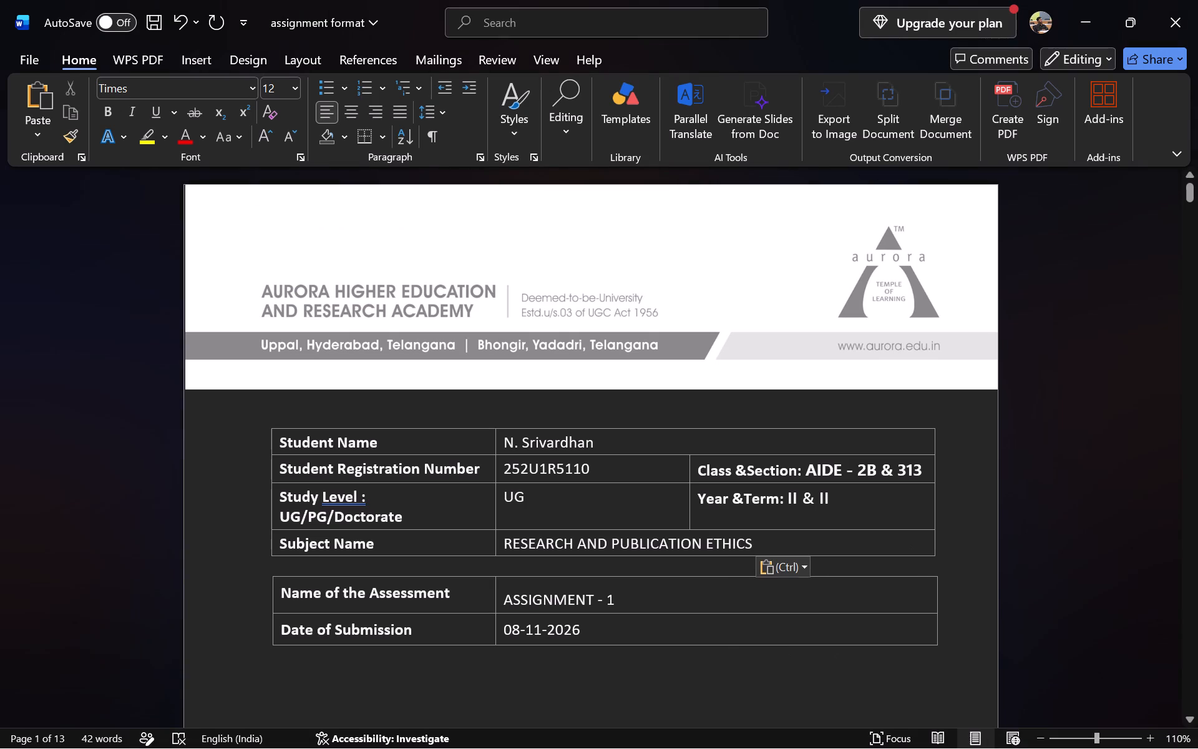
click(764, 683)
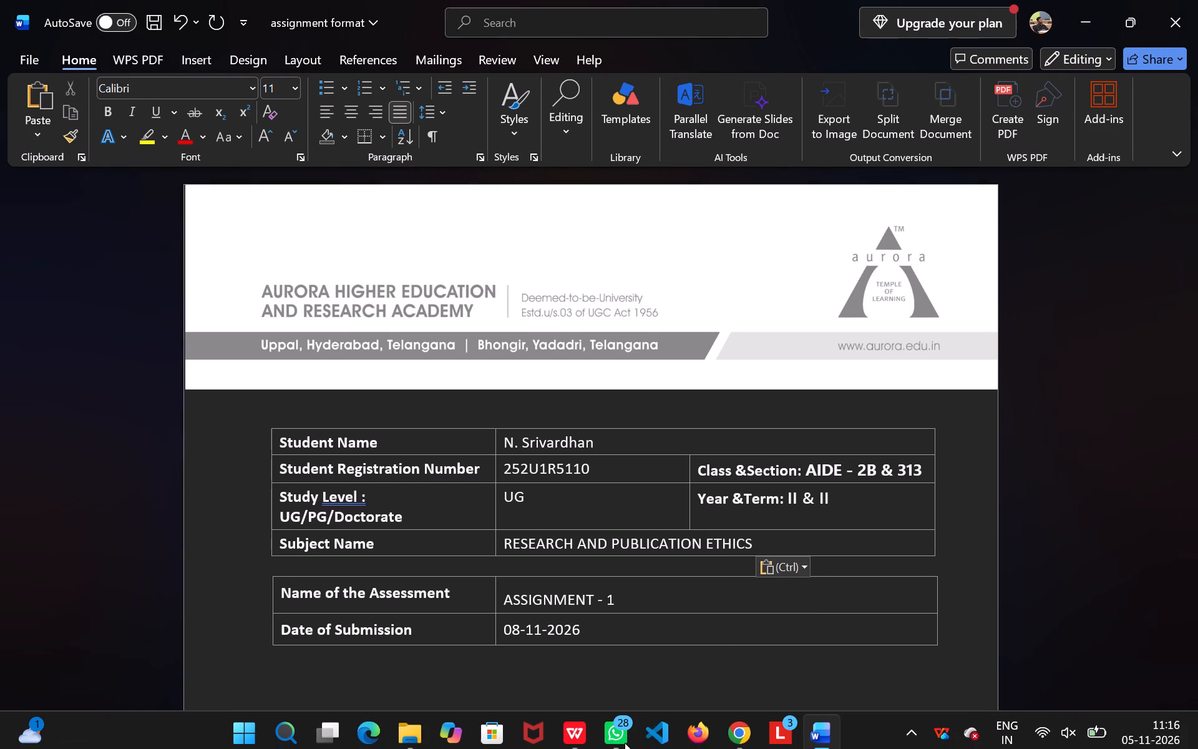